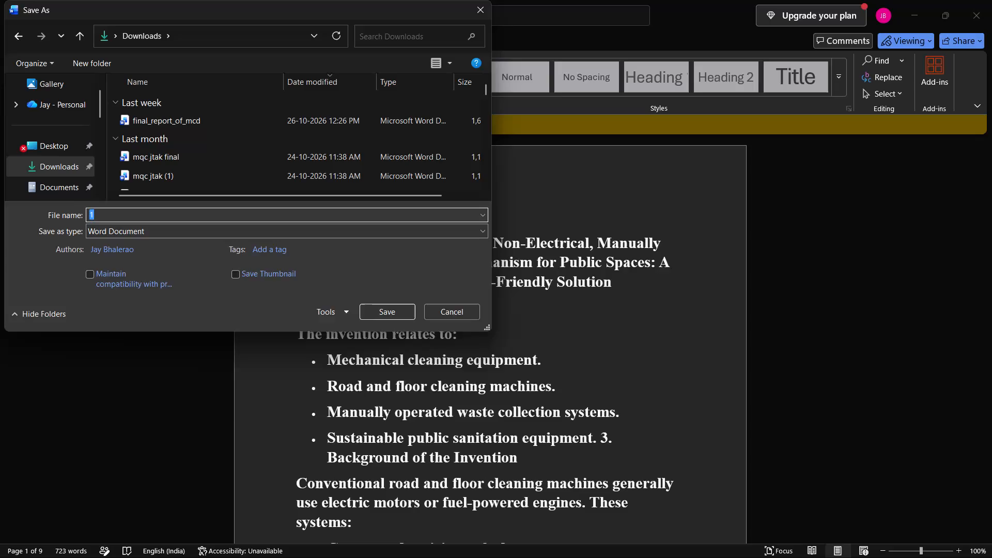
Save the document in Downloads under the file name Patent as a Word Document.
type("Pa")
type("tent")
key("Return")
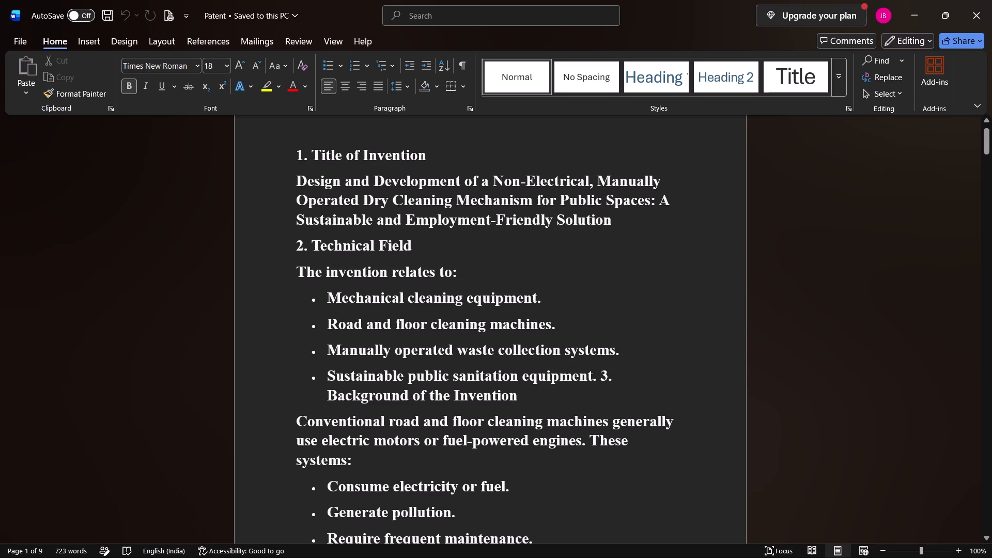
Review the first page's sections, from Title of Invention to Problem to be Solved, to check their current formatting.
scroll(529, 279, "up", 1)
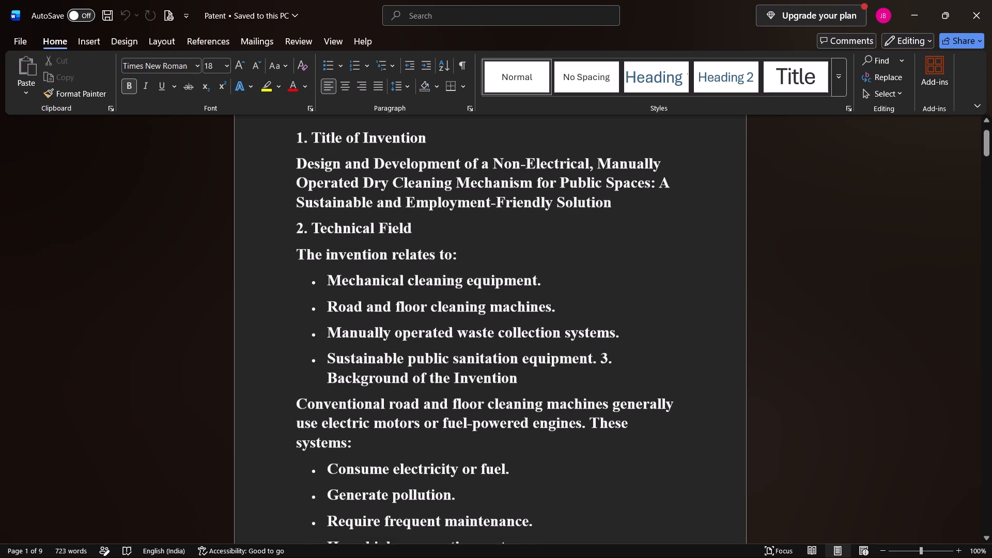
scroll(529, 279, "up", 1)
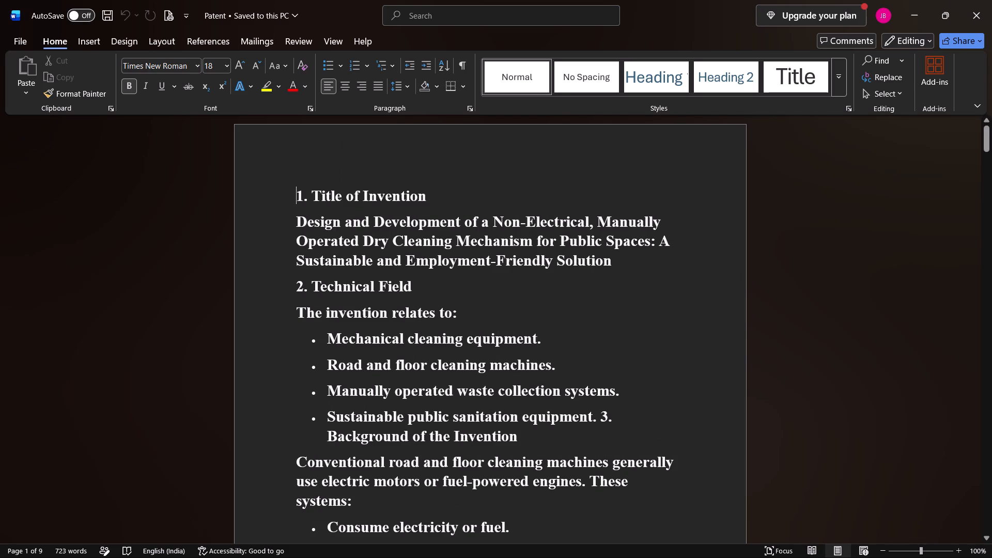
scroll(545, 374, "down", 1)
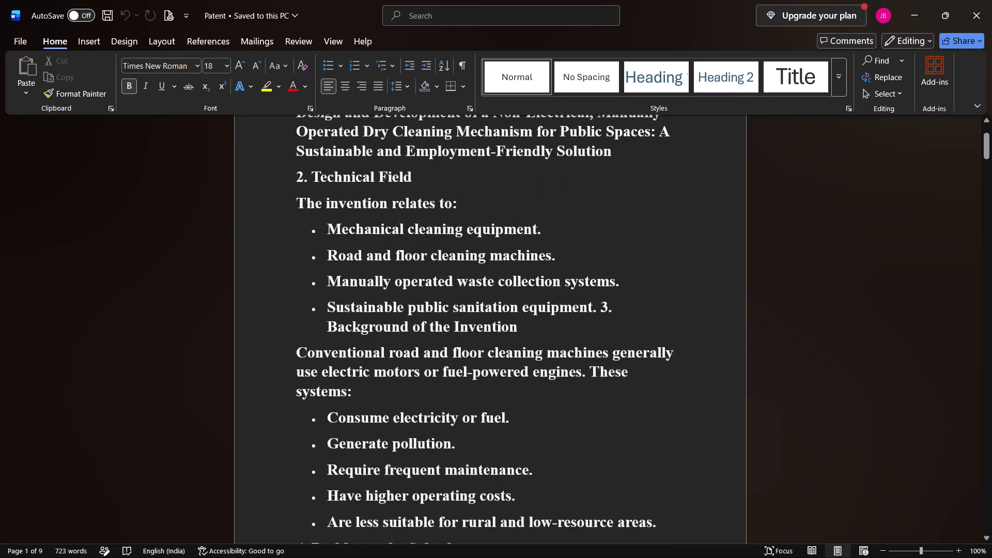
scroll(545, 374, "down", 1)
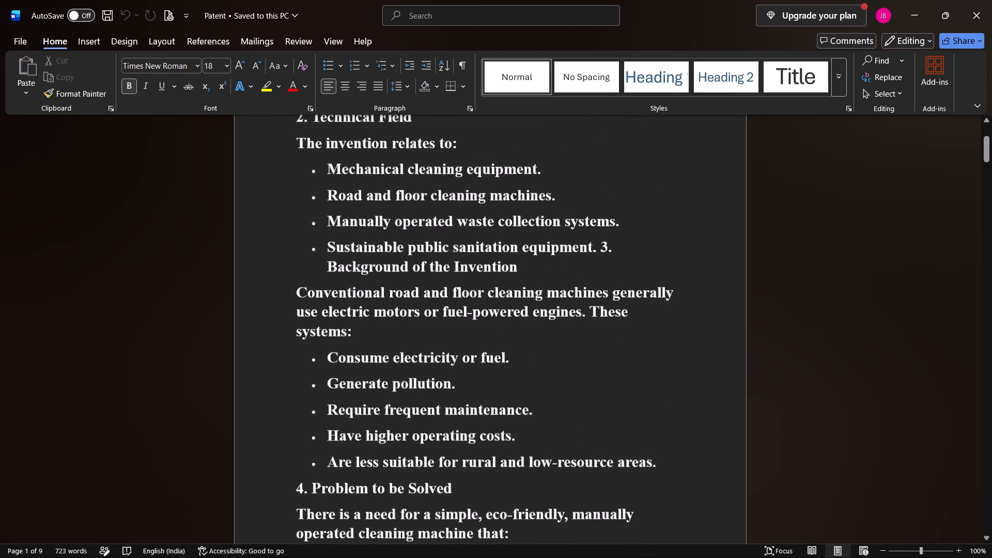
scroll(545, 374, "down", 1)
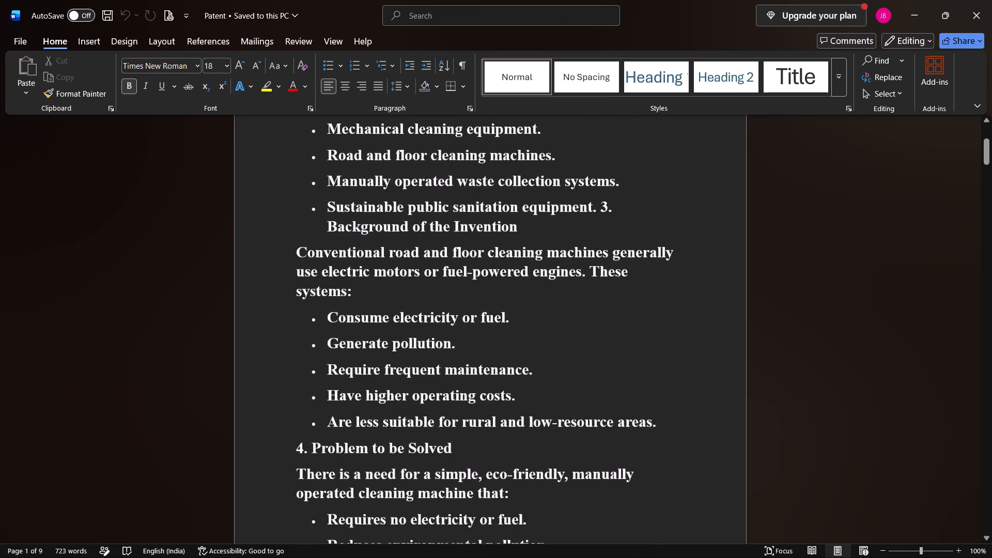
scroll(545, 374, "down", 2)
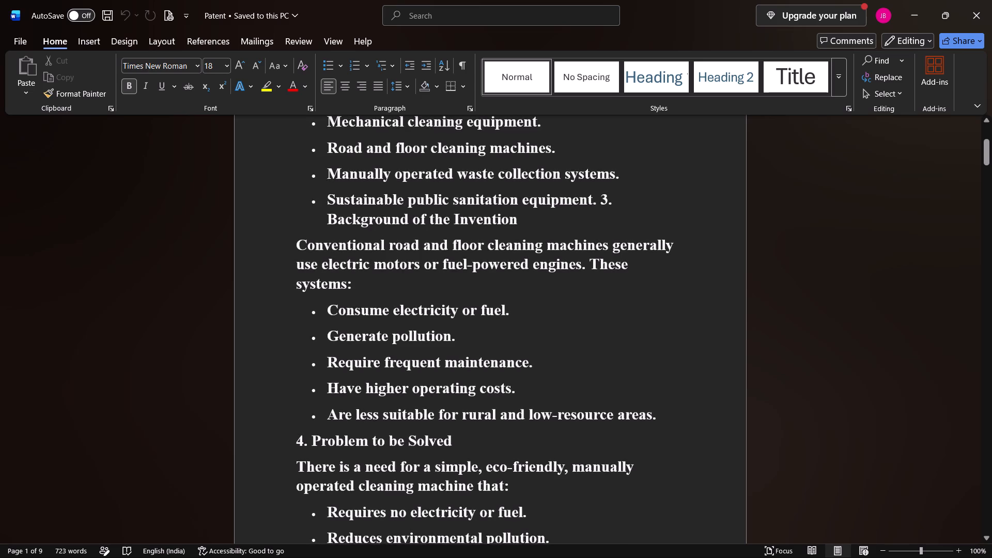
scroll(545, 374, "down", 1)
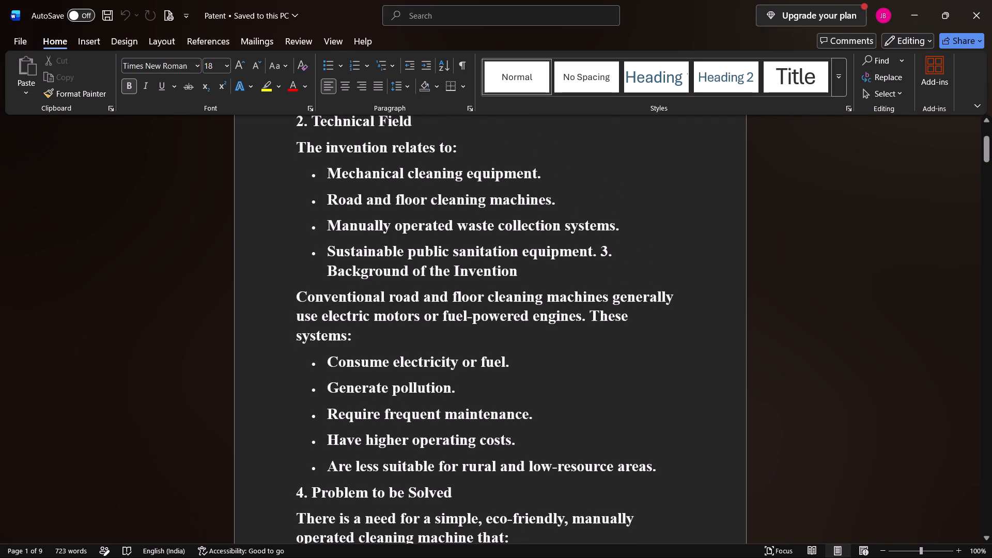
scroll(562, 364, "up", 10)
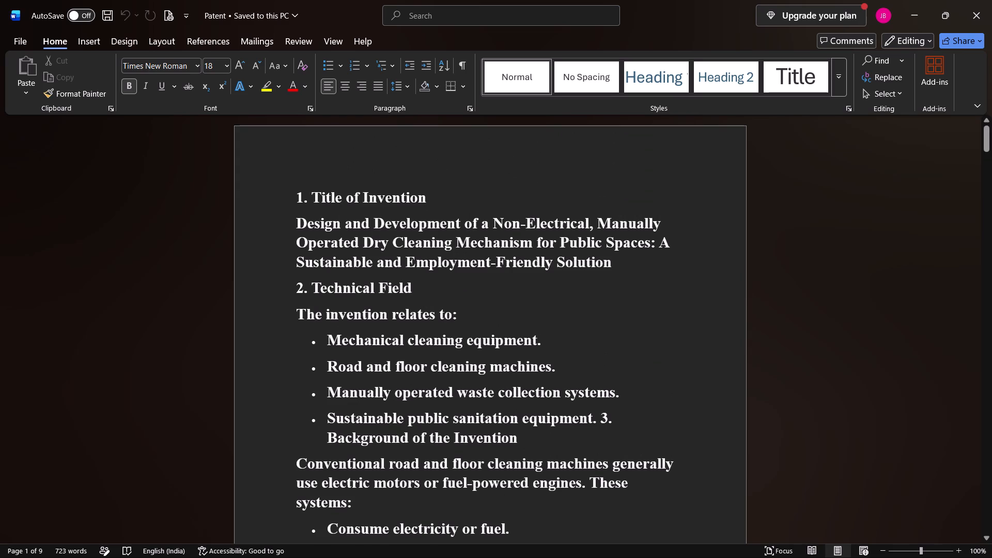
scroll(540, 289, "up", 3)
scroll(473, 293, "up", 1)
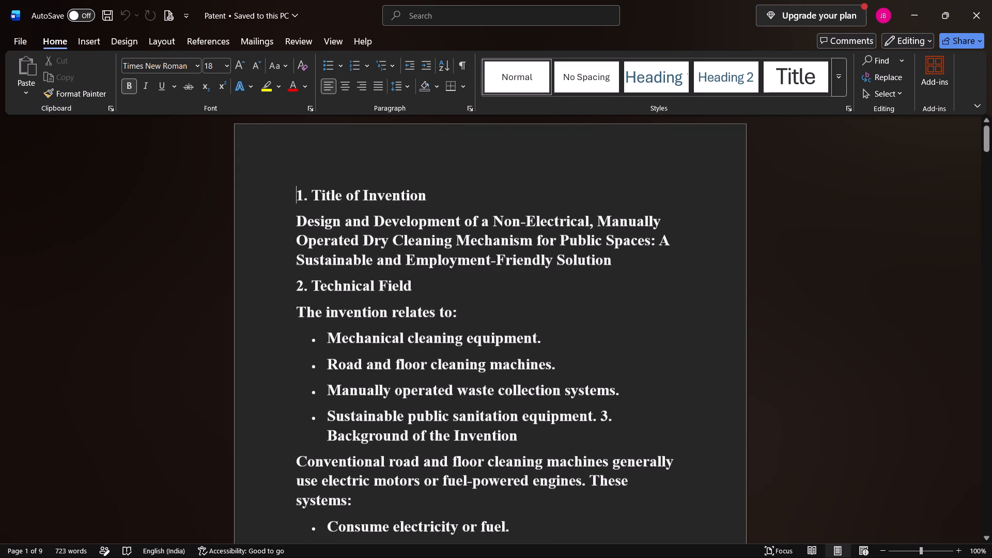
scroll(473, 293, "up", 1)
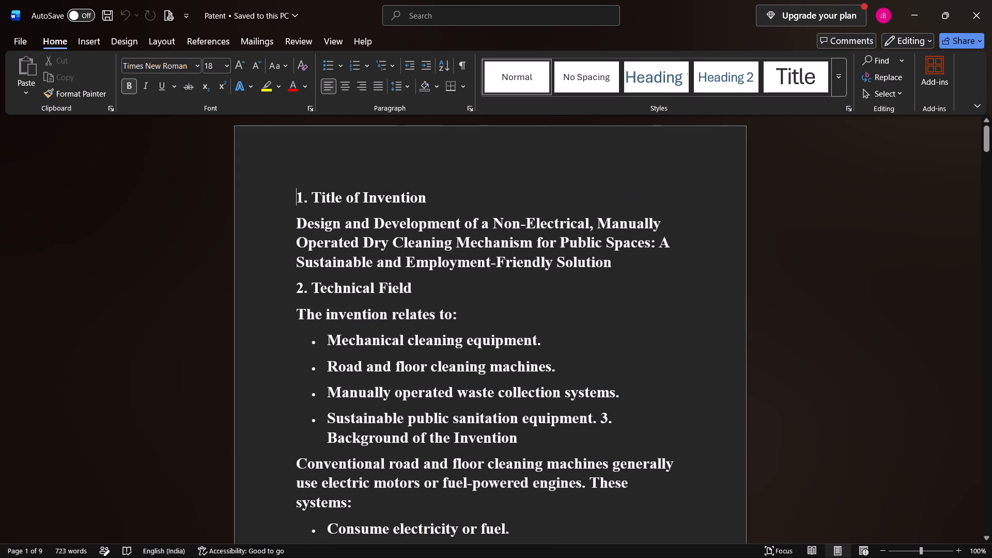
Insert a blank line between the invention title paragraph and the "2. Technical Field" heading.
left_click(293, 282)
key("Return")
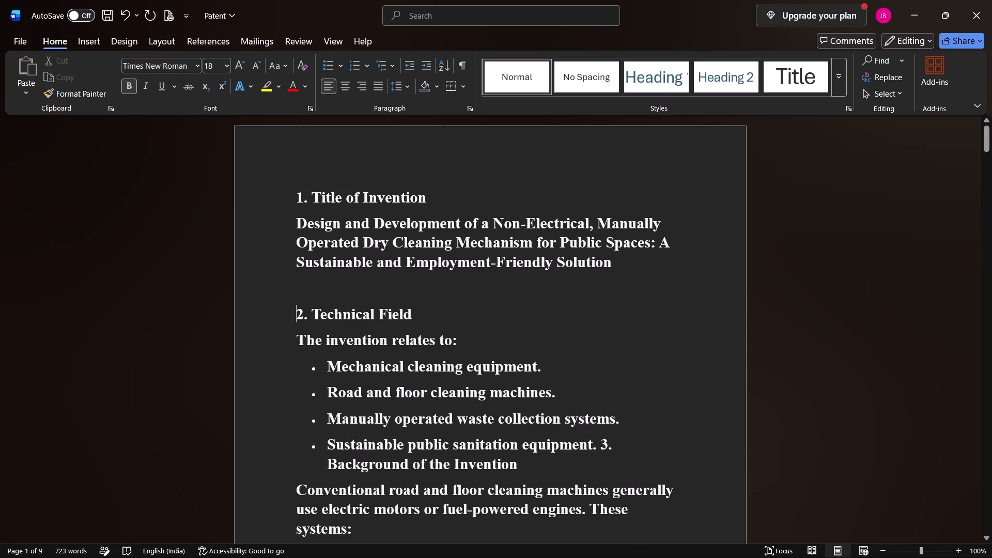
Center the "2. Technical Field" and "1. Title of Invention" headings.
left_click_drag(418, 315, 102, 279)
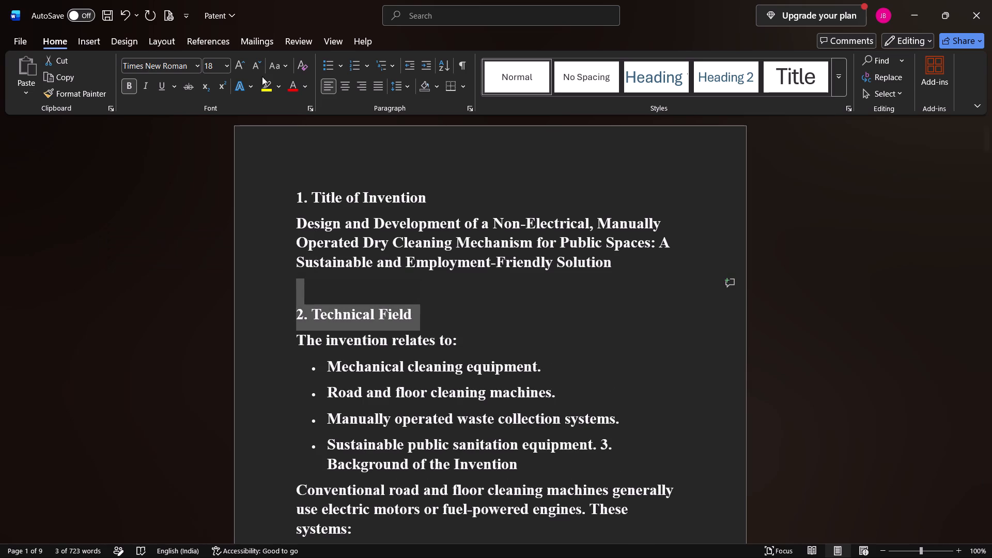
left_click(351, 86)
left_click_drag(462, 206, 231, 185)
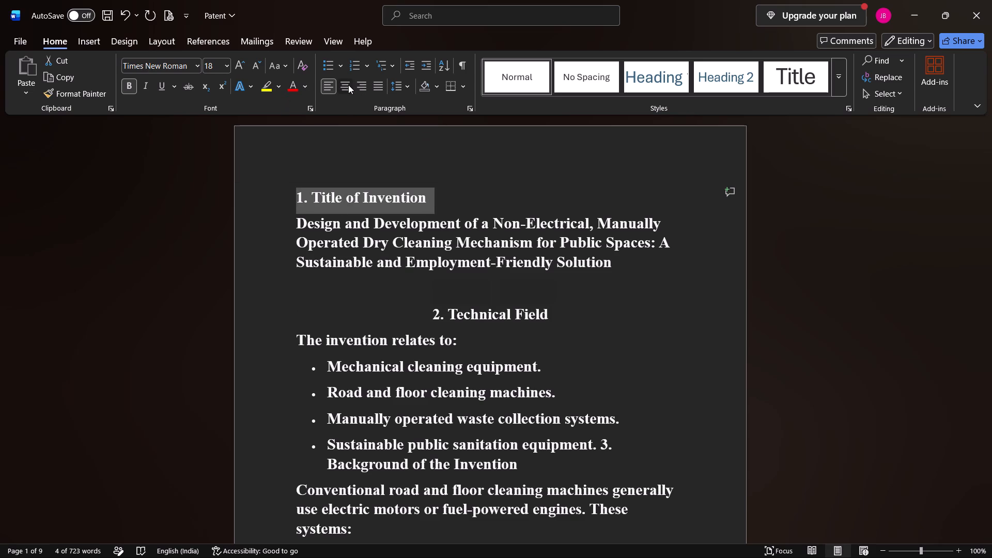
left_click(348, 85)
left_click(457, 230)
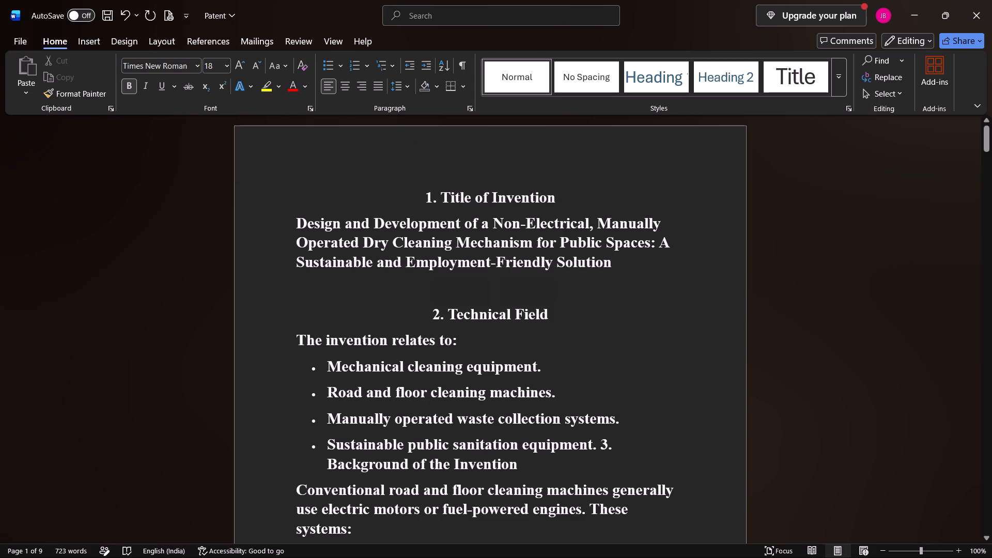
Remove bold from the "Design and Development of a Non-Electrical..." title paragraph and set its font size to 14.
left_click_drag(617, 266, 337, 213)
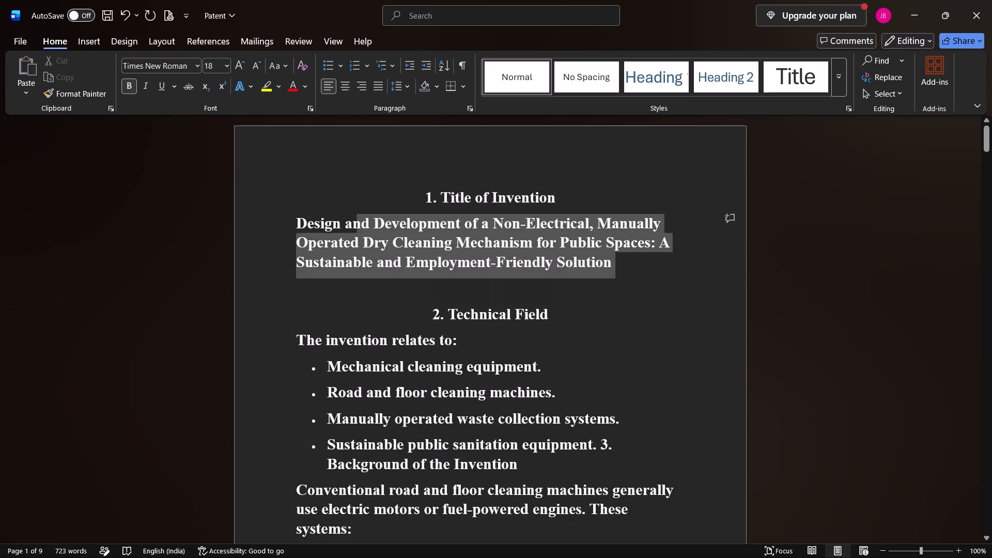
left_click_drag(337, 213, 284, 222)
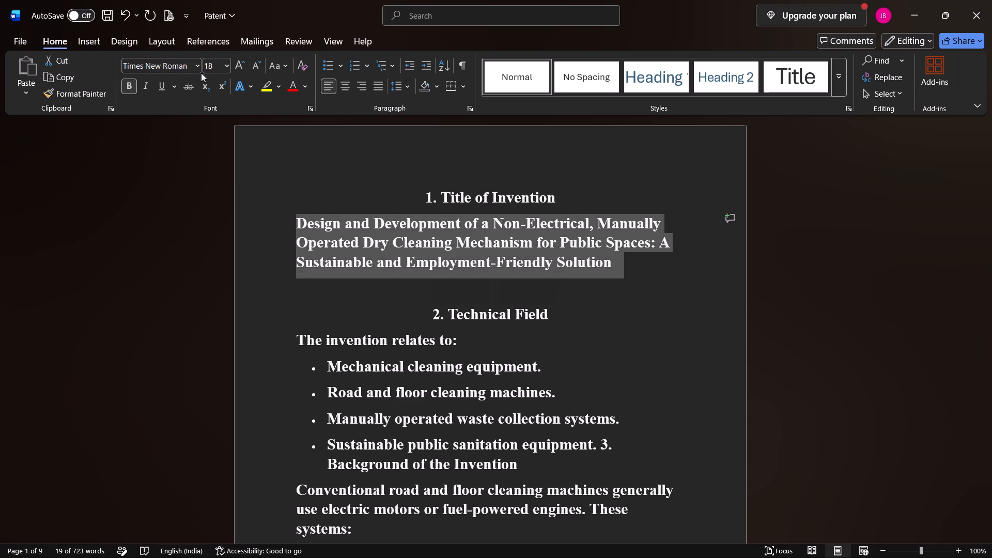
left_click(125, 83)
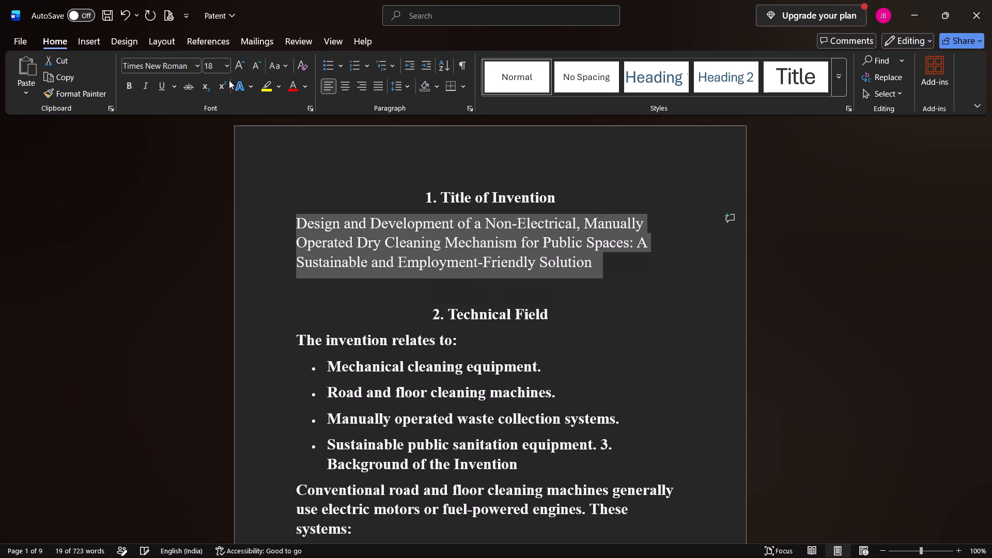
left_click(223, 68)
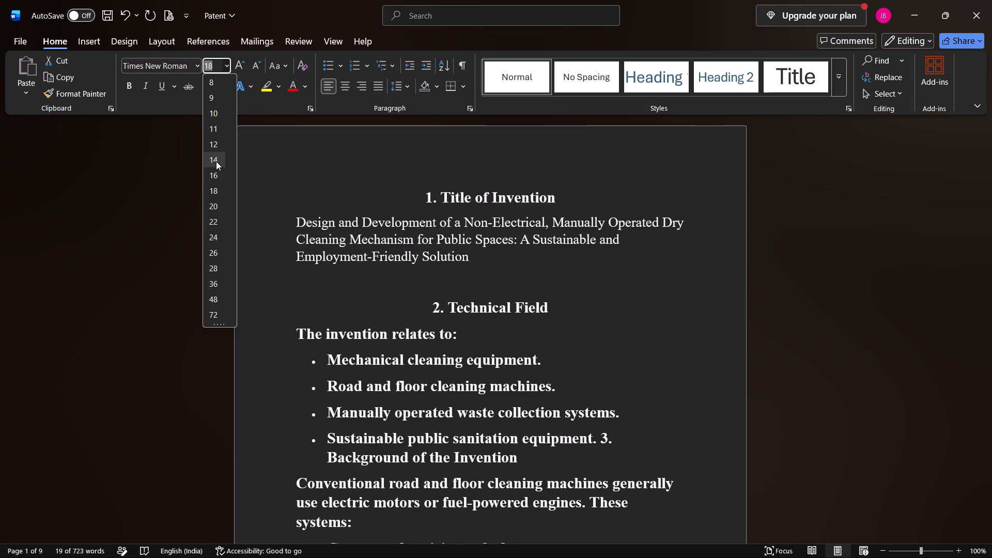
left_click(216, 161)
left_click(470, 276)
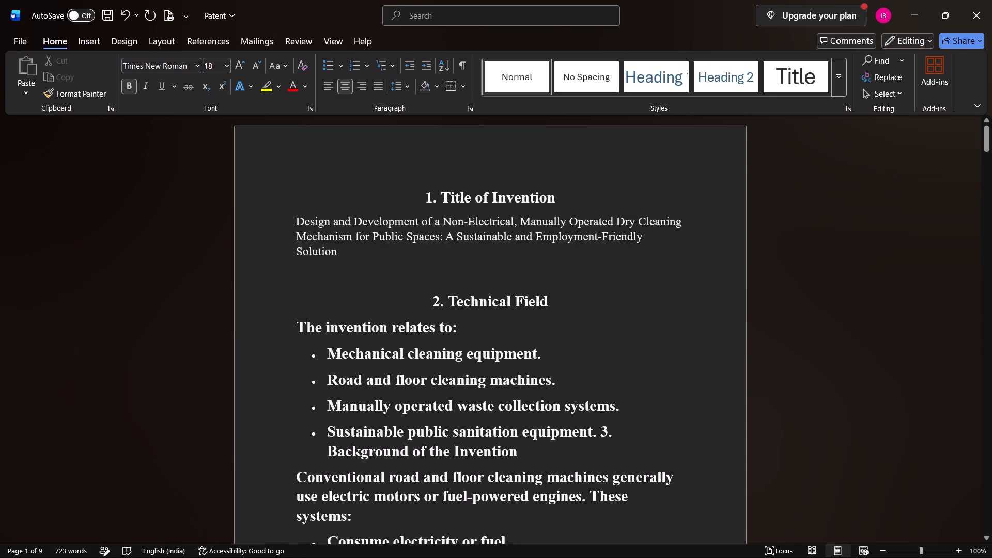
Remove bold from "The invention relates to:" and its four bullets under Technical Field, and set their font size to 16.
left_click_drag(296, 322, 582, 532)
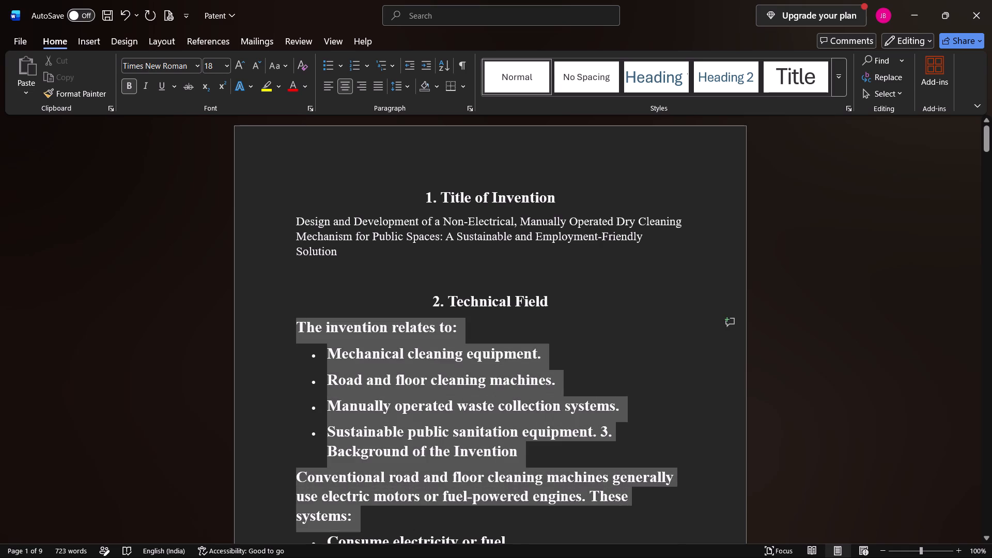
left_click_drag(582, 532, 596, 444)
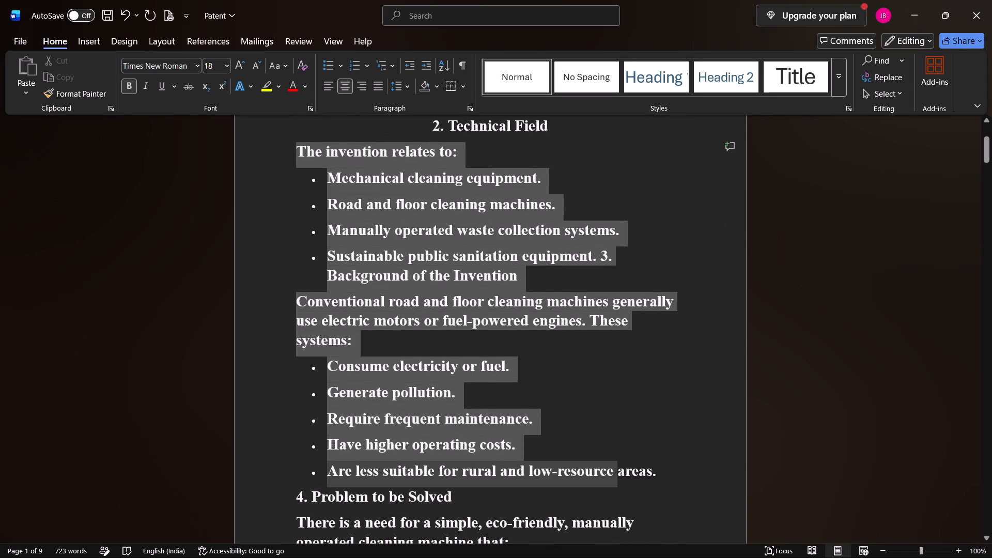
left_click_drag(596, 444, 657, 350)
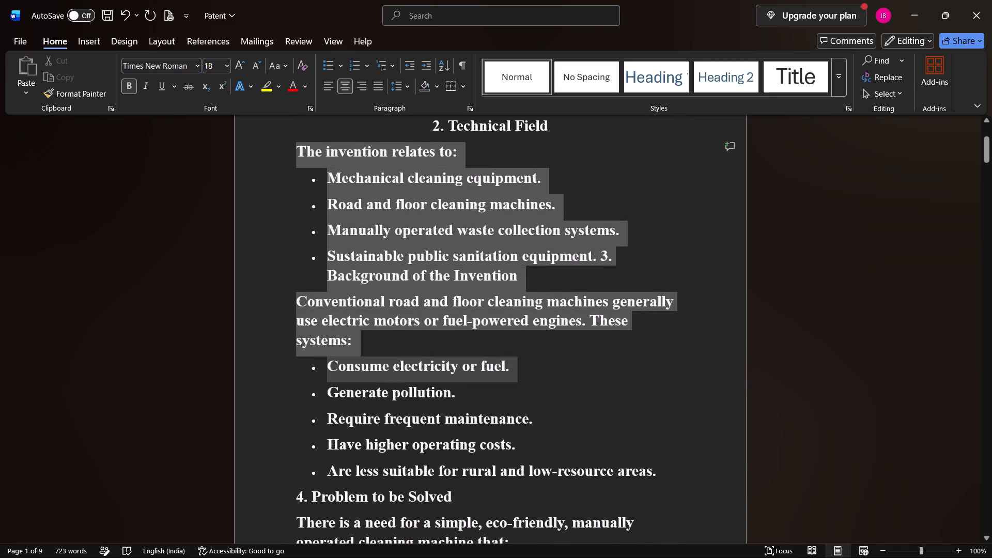
left_click_drag(657, 350, 634, 274)
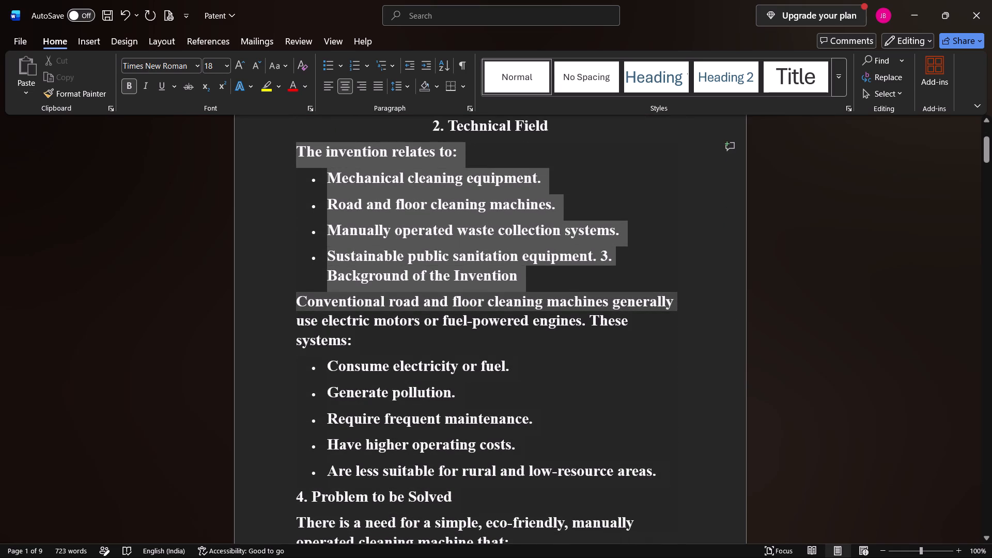
left_click_drag(634, 274, 593, 281)
left_click_drag(593, 281, 582, 281)
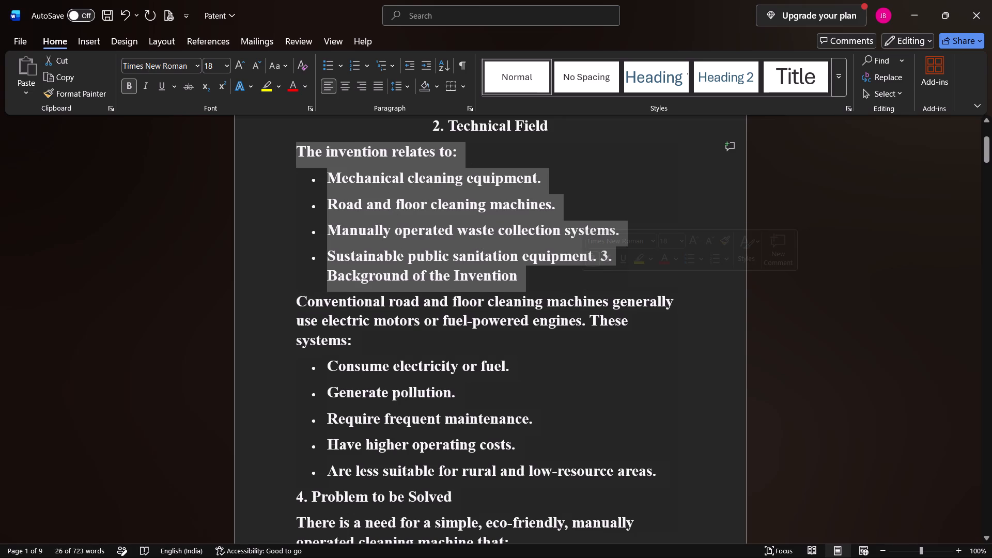
left_click(133, 82)
left_click(222, 64)
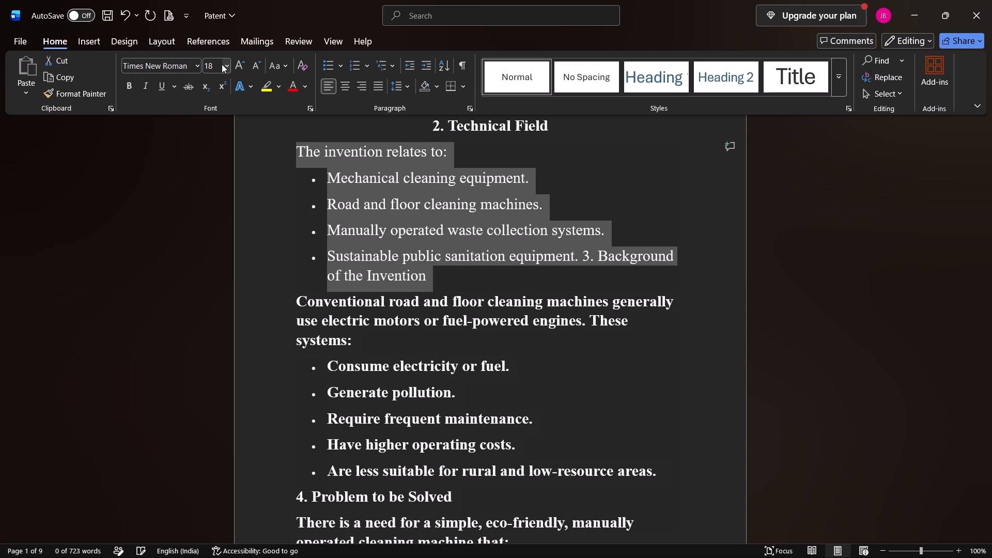
left_click(227, 67)
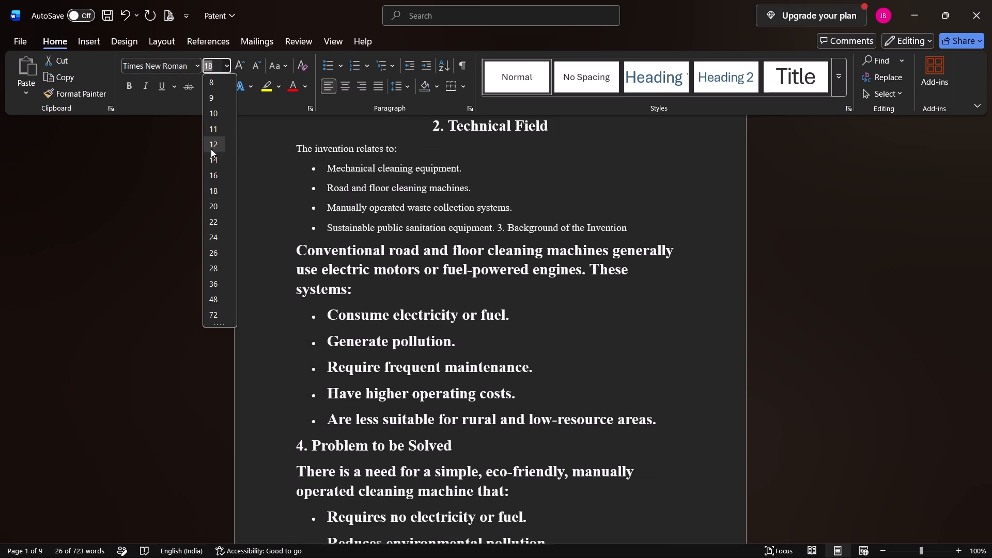
left_click(211, 171)
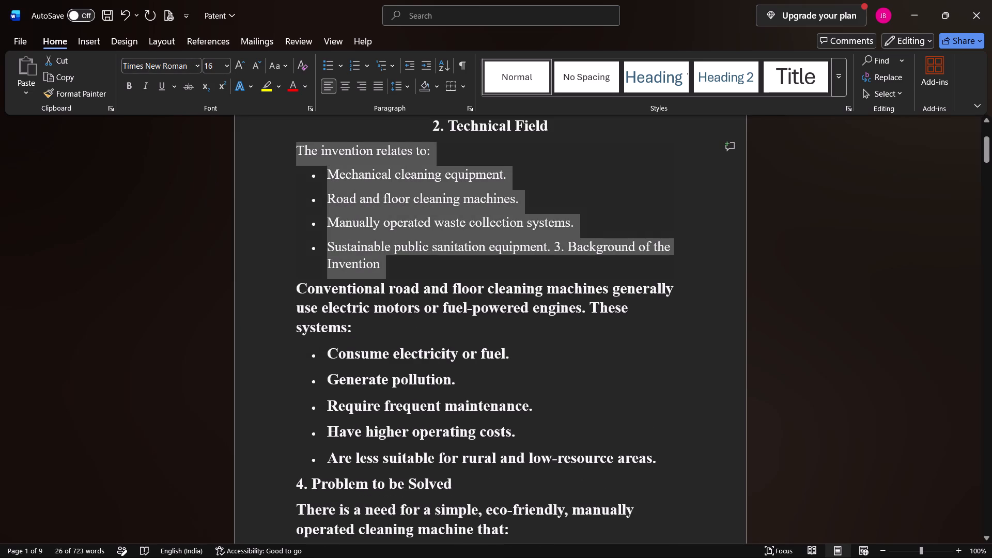
left_click(467, 243)
Add an empty bullet line after the last Technical Field bullet, which ends with "Background of the Invention".
scroll(467, 243, "up", 1)
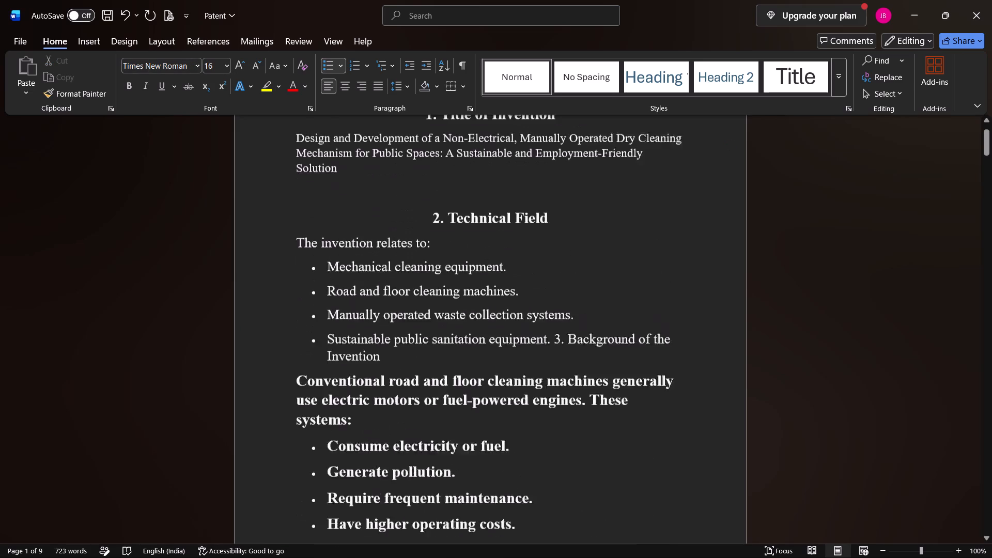
scroll(467, 243, "up", 1)
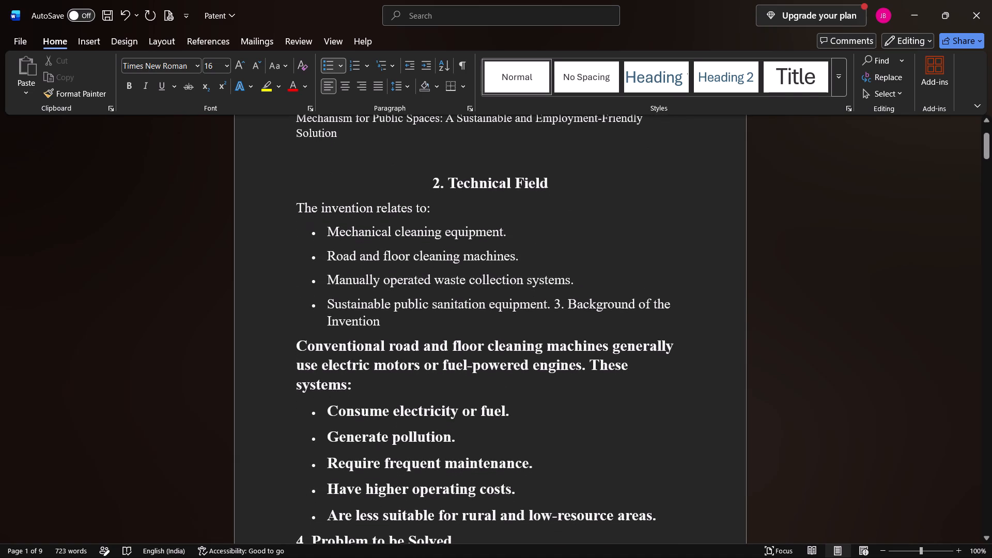
left_click(460, 324)
key("Return")
scroll(460, 324, "down", 1)
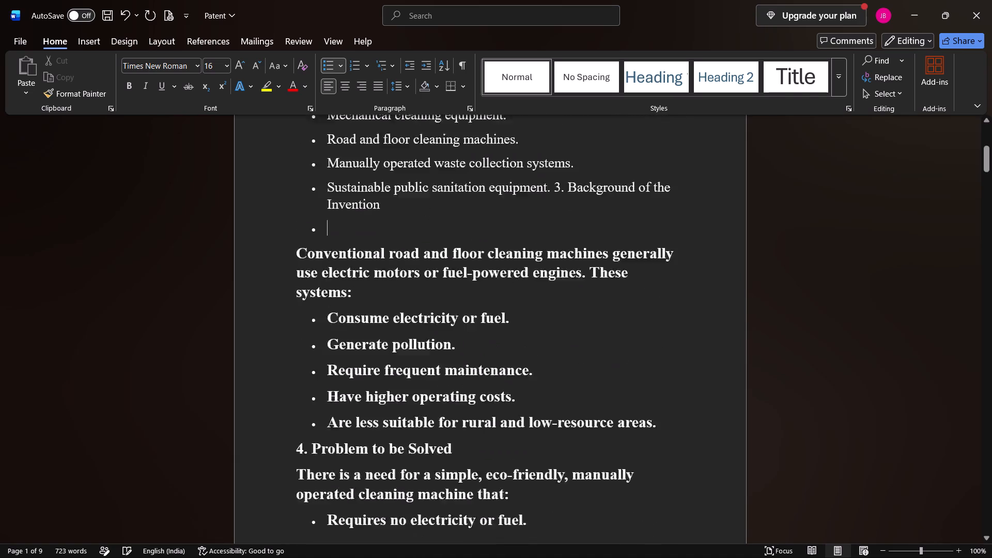
scroll(460, 324, "down", 1)
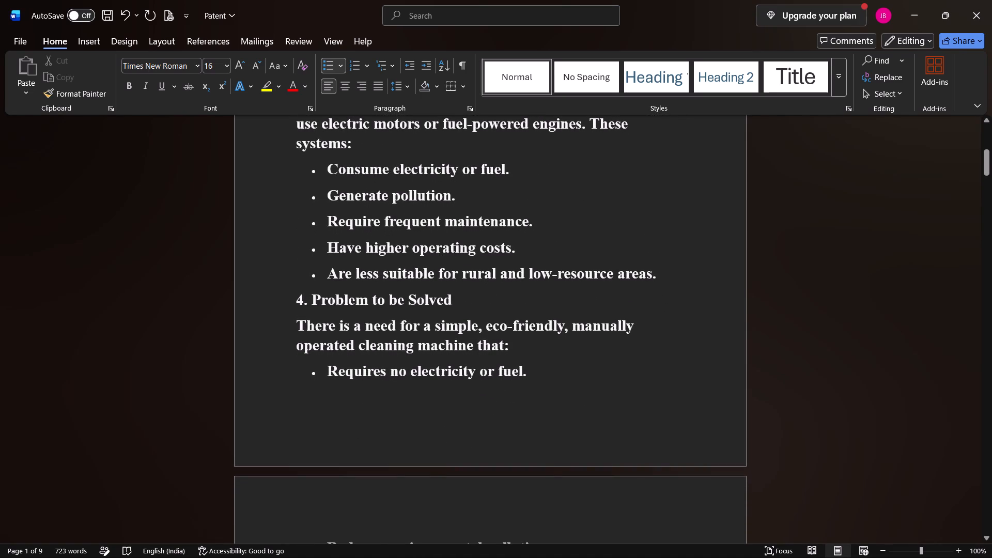
Insert an empty line above the "4. Problem to be Solved" heading.
left_click(287, 303)
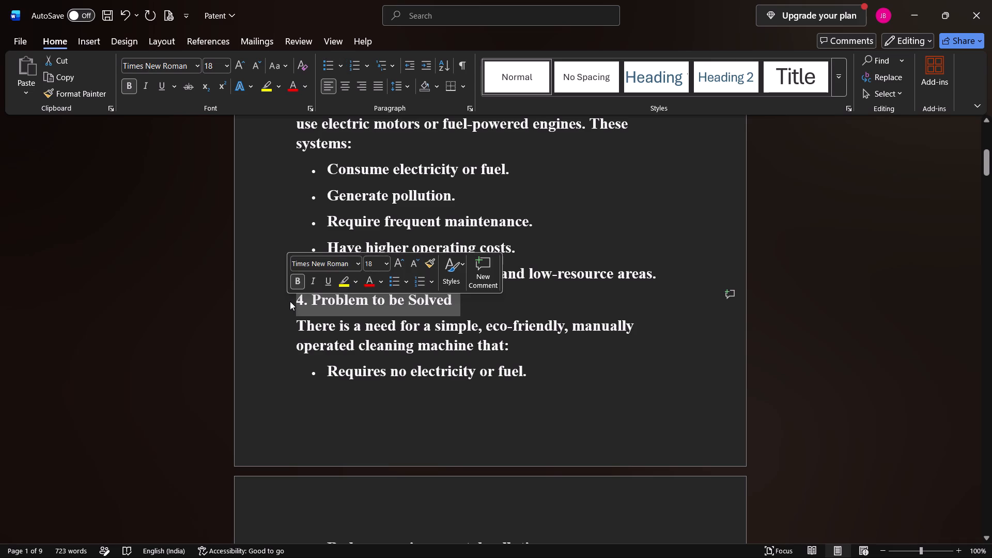
left_click(291, 301)
key("Return")
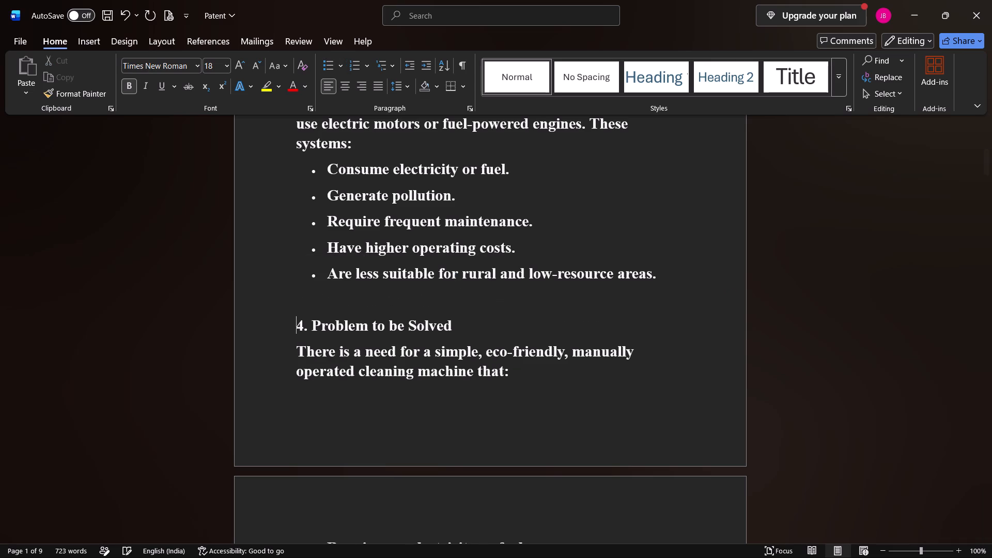
Remove bold from the five bullets from "Consume electricity or fuel." to "Are less suitable for rural and low-resource areas.".
scroll(327, 293, "right", 1)
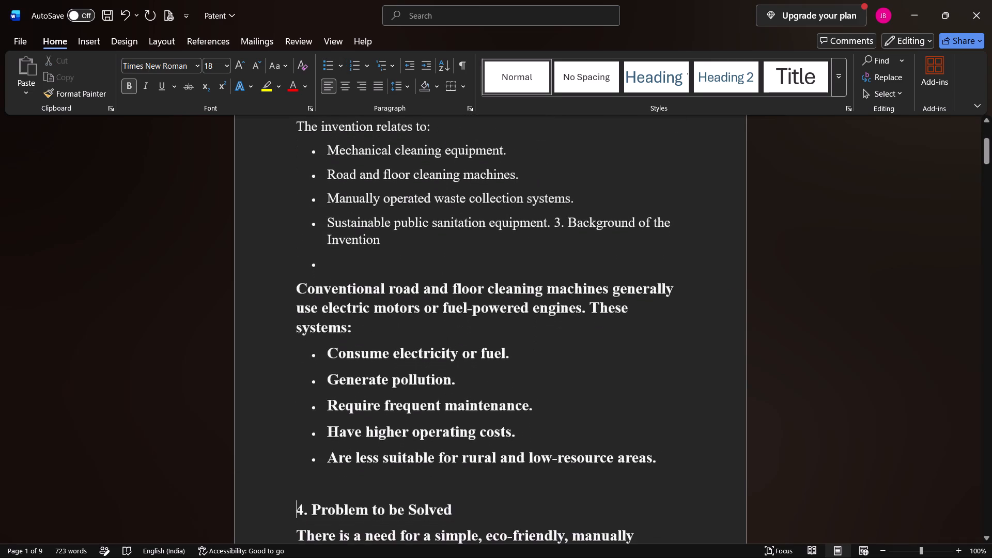
scroll(327, 293, "right", 1)
left_click_drag(312, 346, 541, 439)
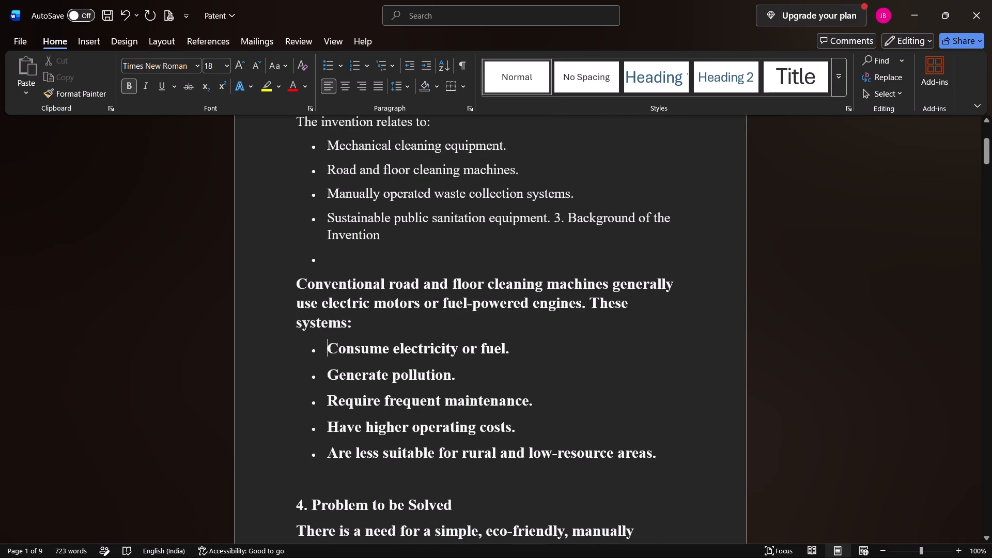
left_click_drag(541, 439, 655, 468)
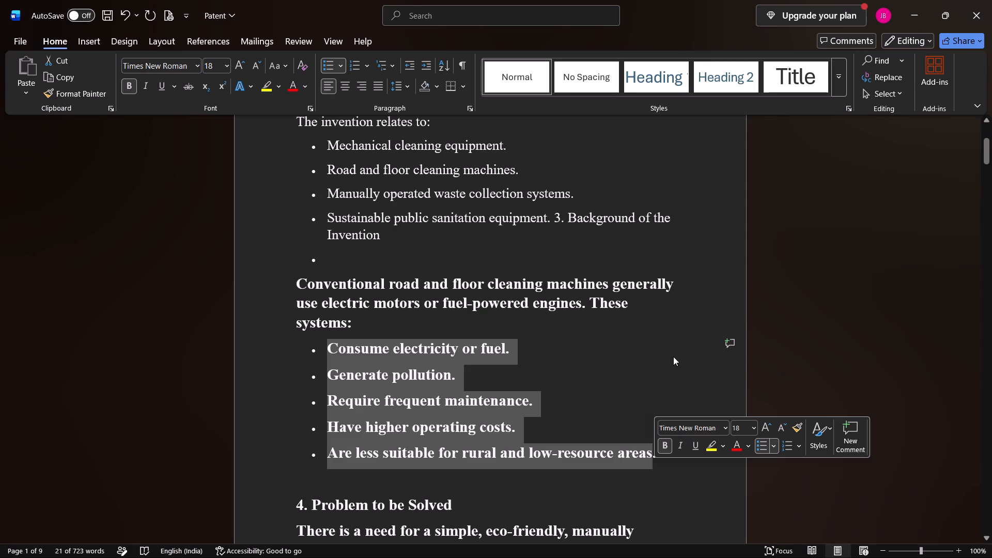
key("ctrl+b")
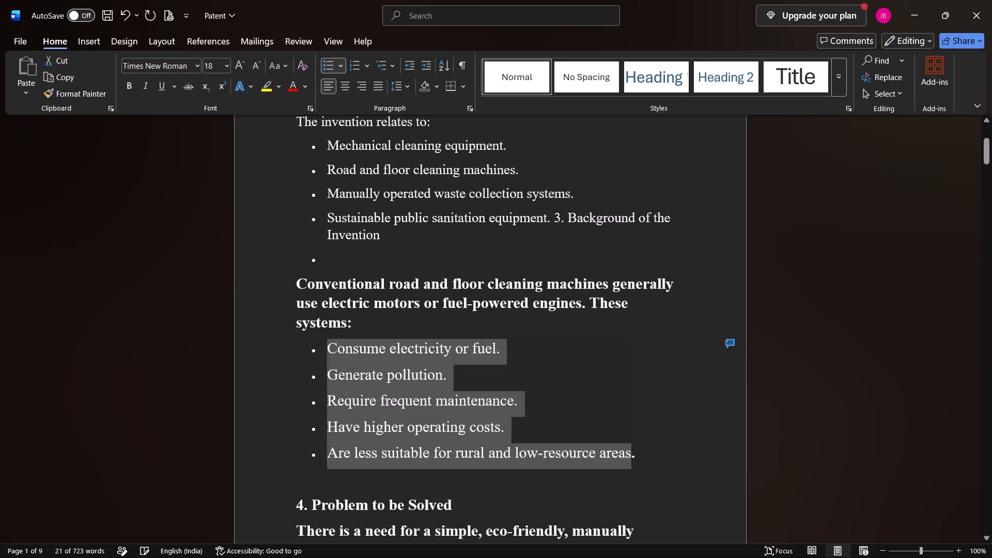
left_click(466, 333)
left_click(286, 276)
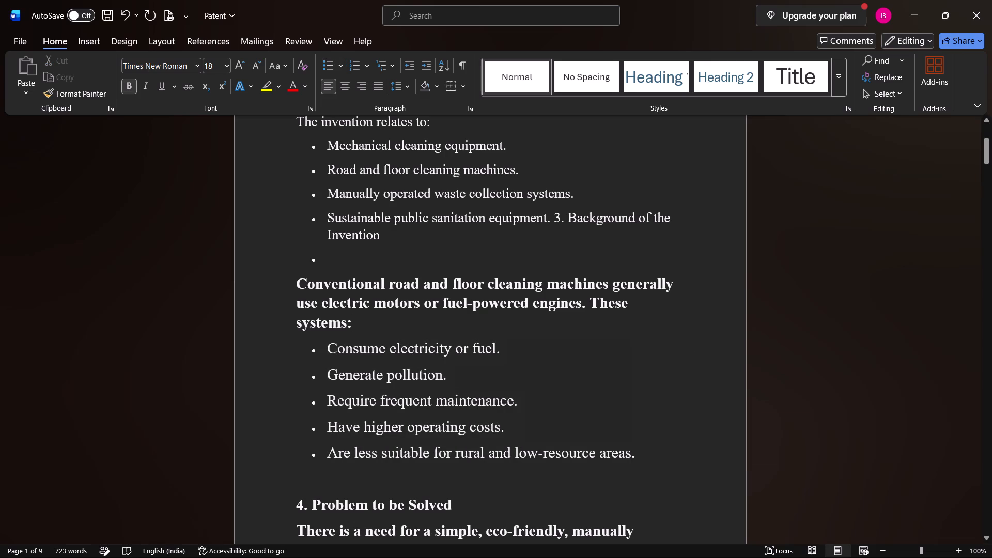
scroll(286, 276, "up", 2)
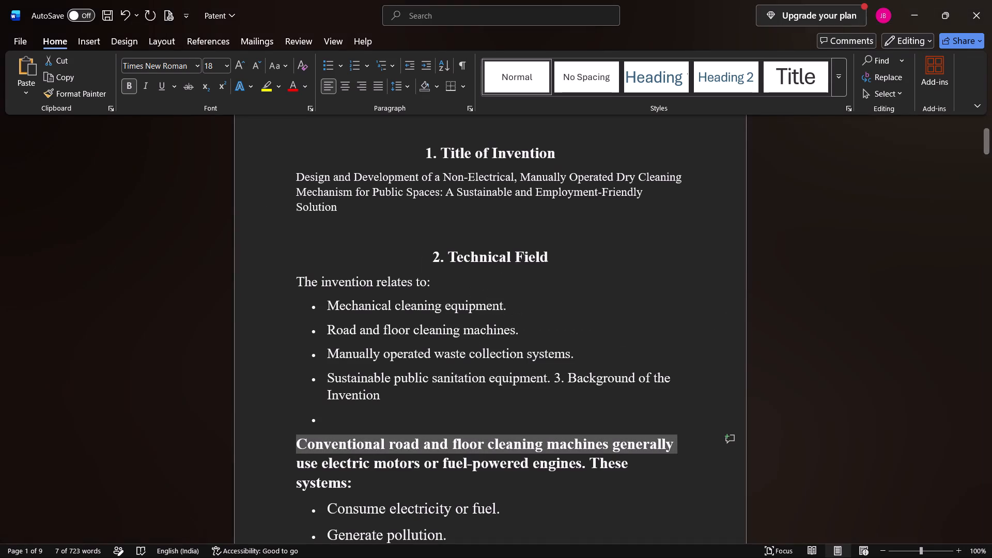
Search the computer for "ku" and launch the Kuro app.
left_click(424, 547)
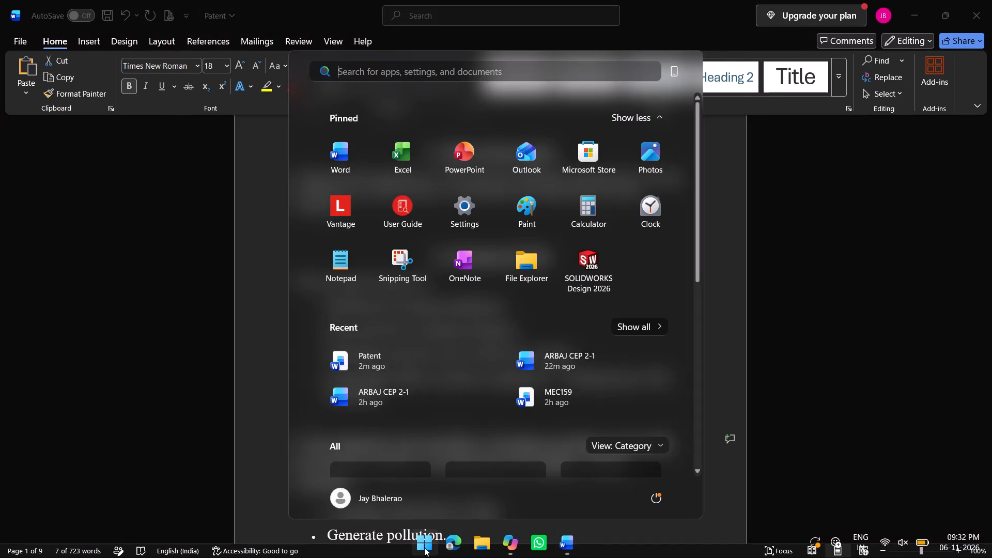
type("ku")
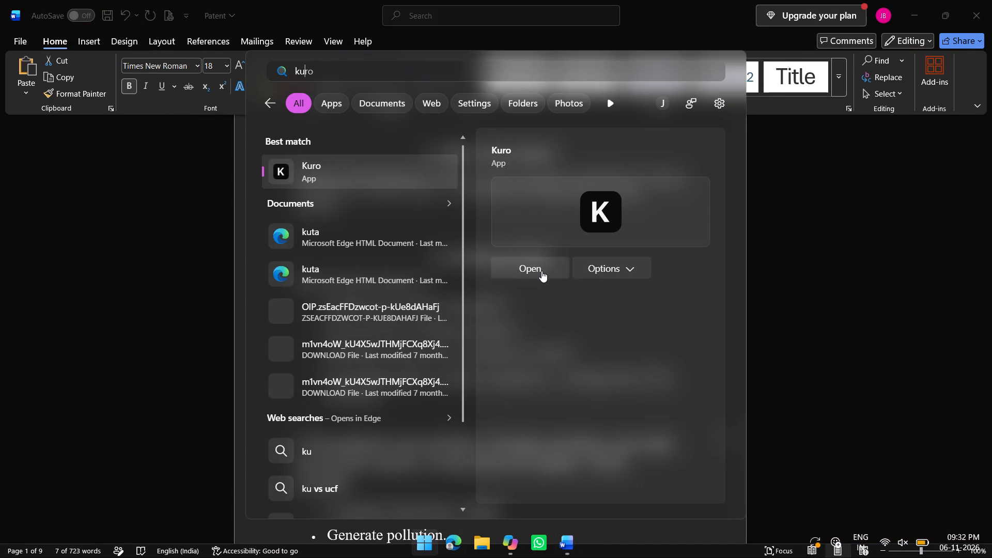
left_click(541, 271)
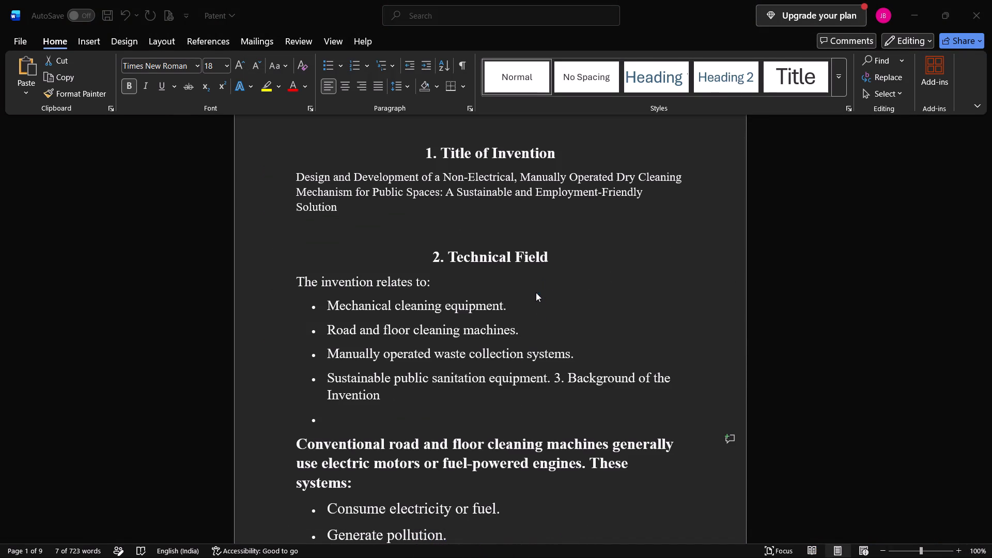
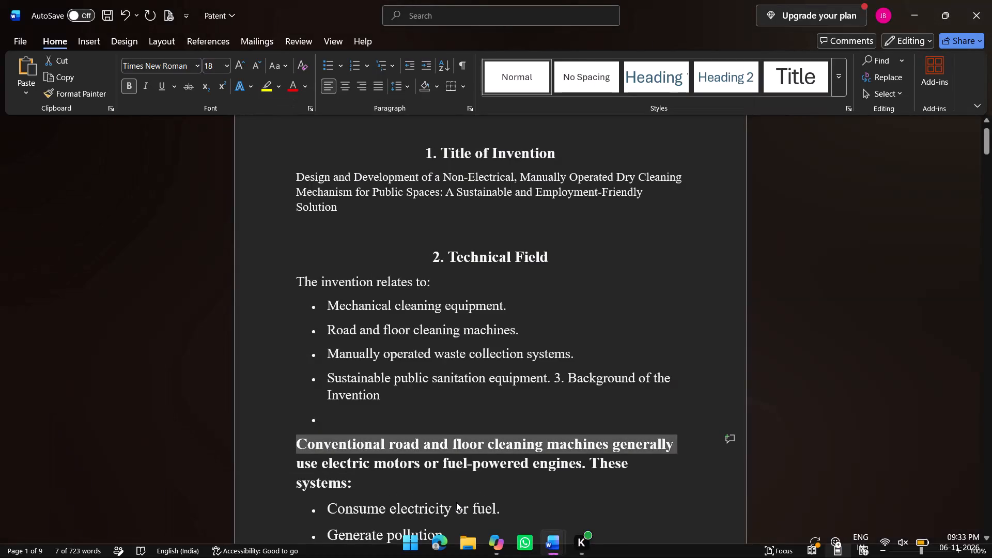
Paste the copied heading "3. Background of the Invention" into the empty bullet line above the "Conventional road and floor cleaning machines" paragraph.
scroll(479, 412, "down", 1)
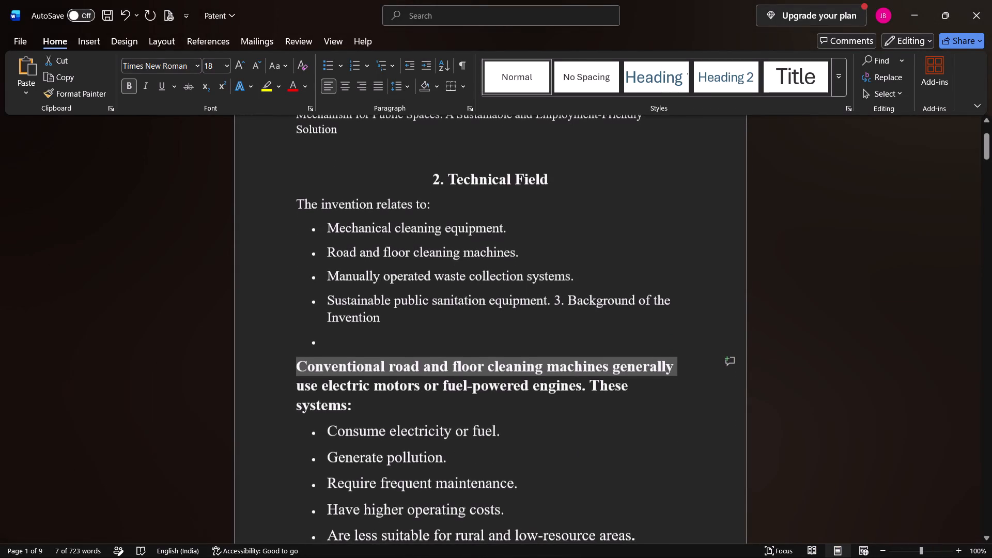
left_click(350, 339)
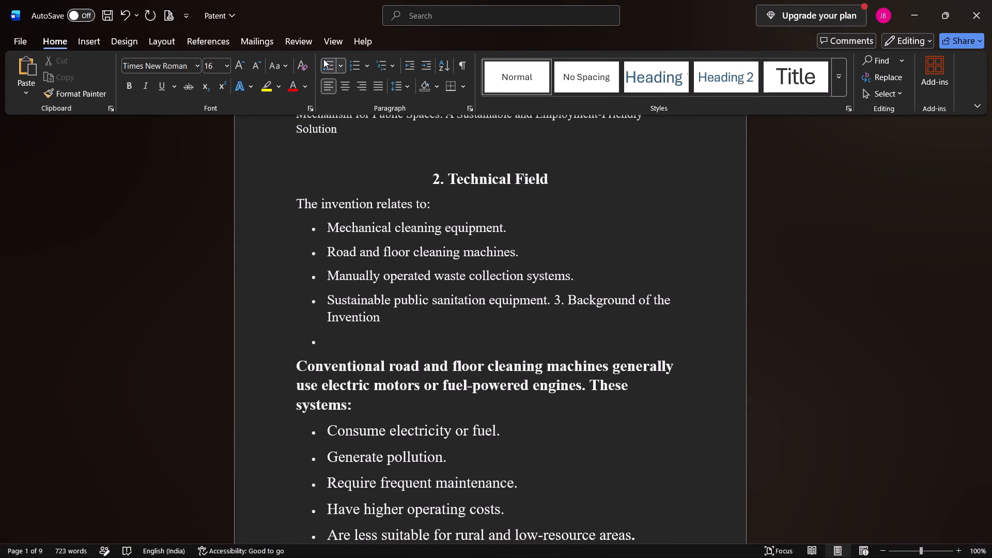
left_click(323, 61)
key("ctrl+v")
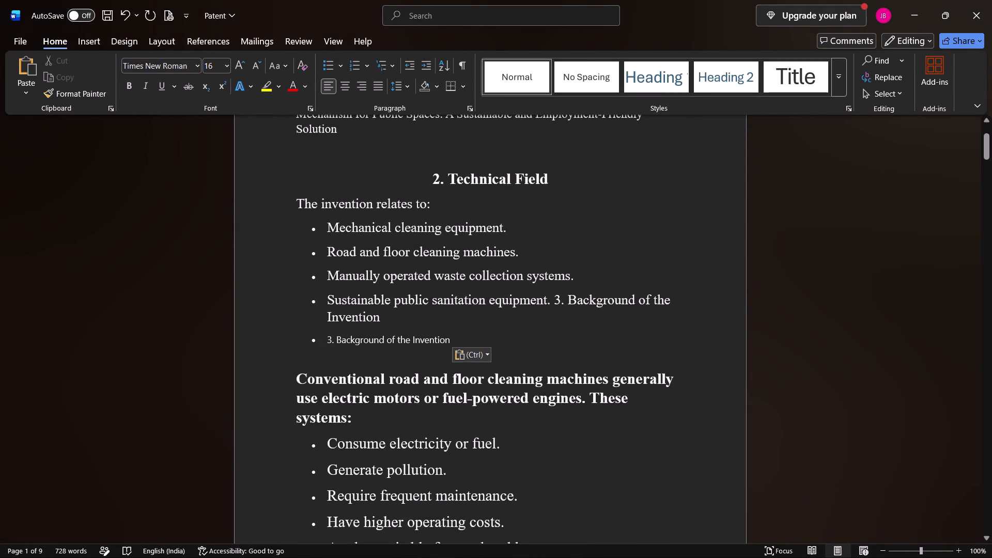
Format the pasted "3. Background of the Invention" heading as unbulleted, centered, bold Times New Roman at size 18.
left_click_drag(449, 336, 288, 343)
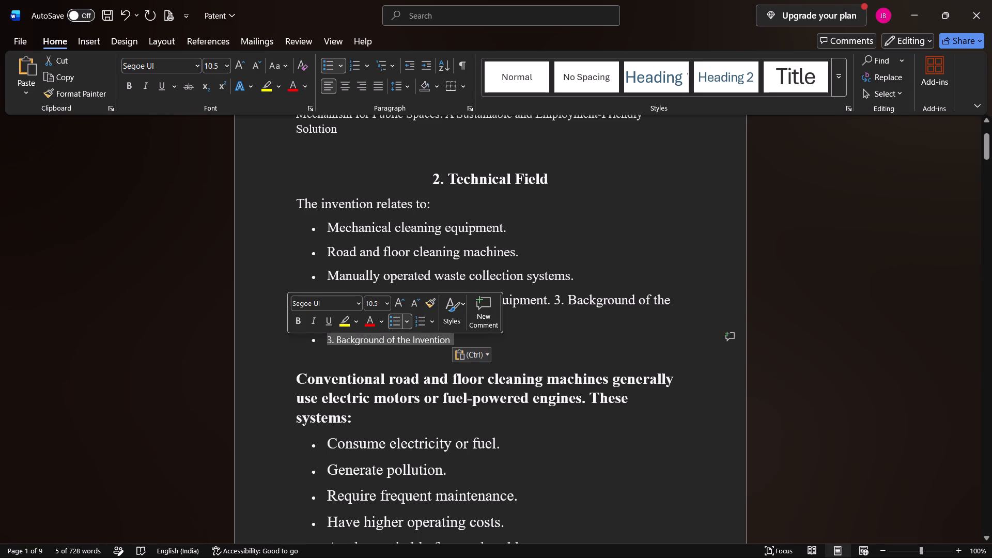
left_click(323, 67)
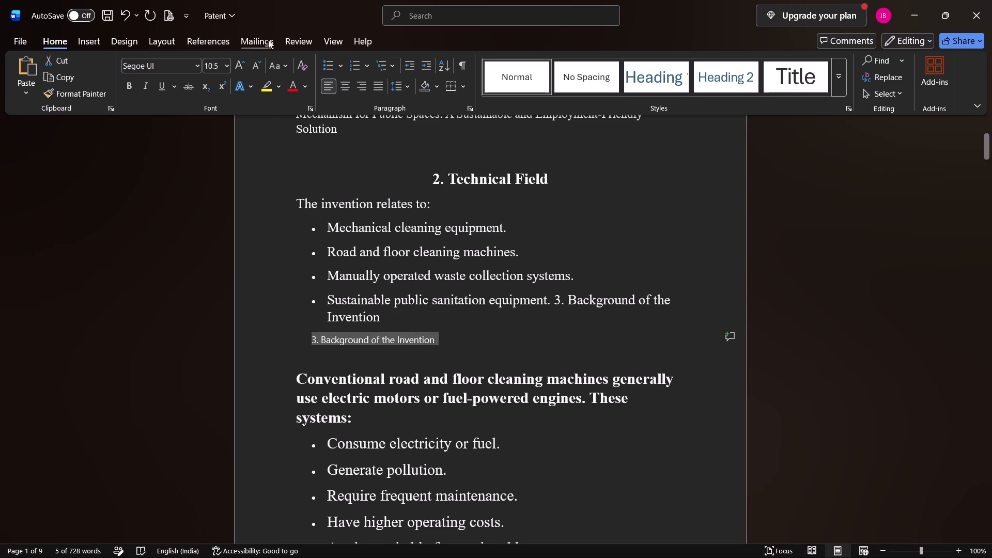
left_click(338, 85)
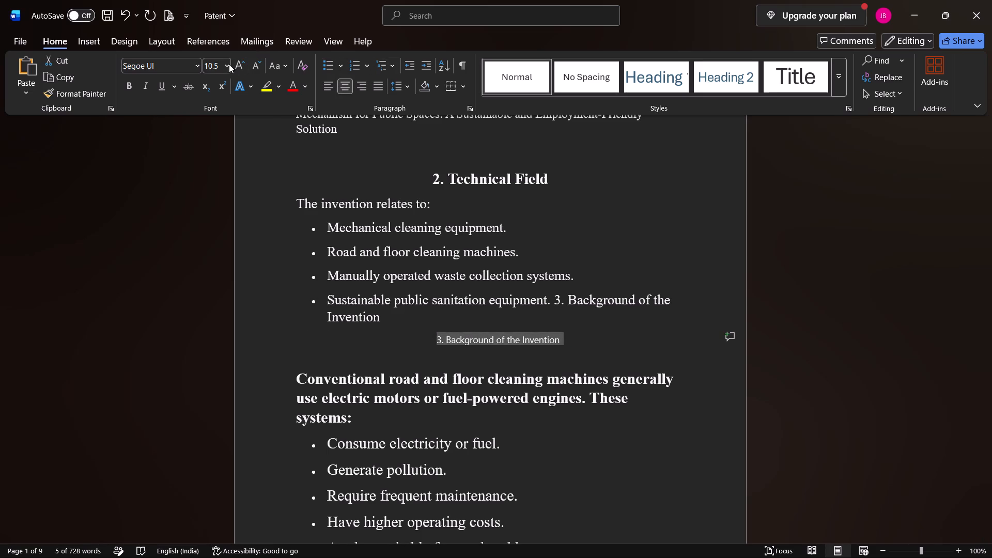
left_click(229, 64)
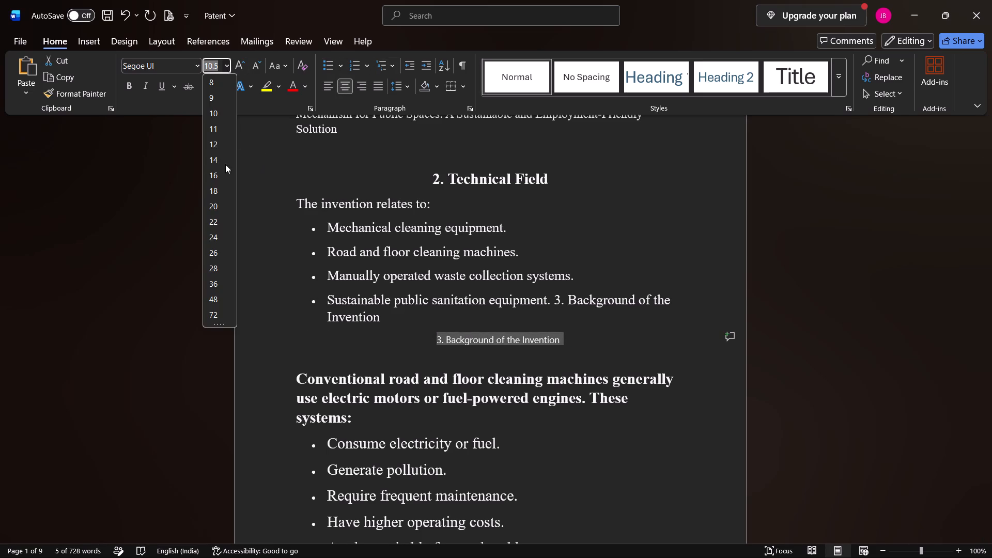
left_click(215, 188)
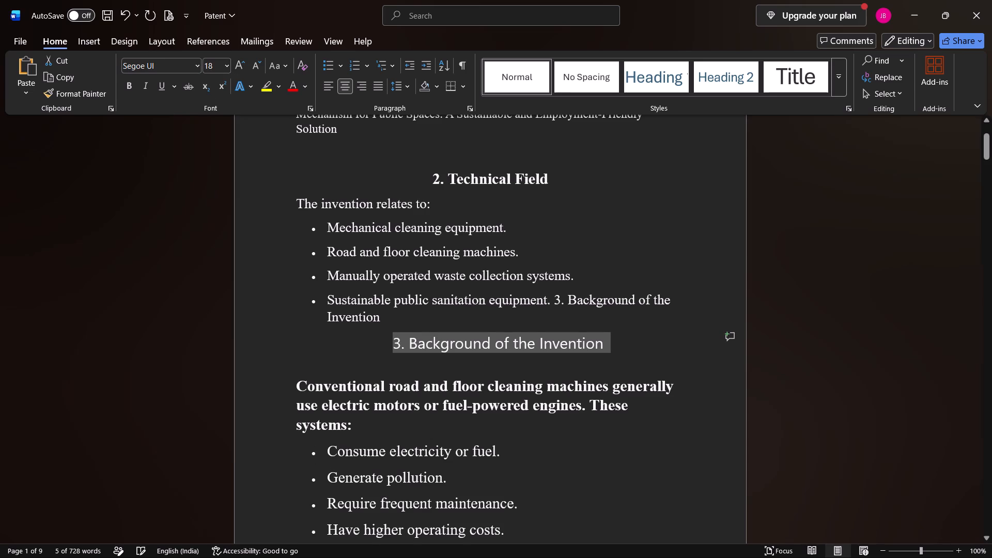
left_click(192, 67)
left_click(195, 63)
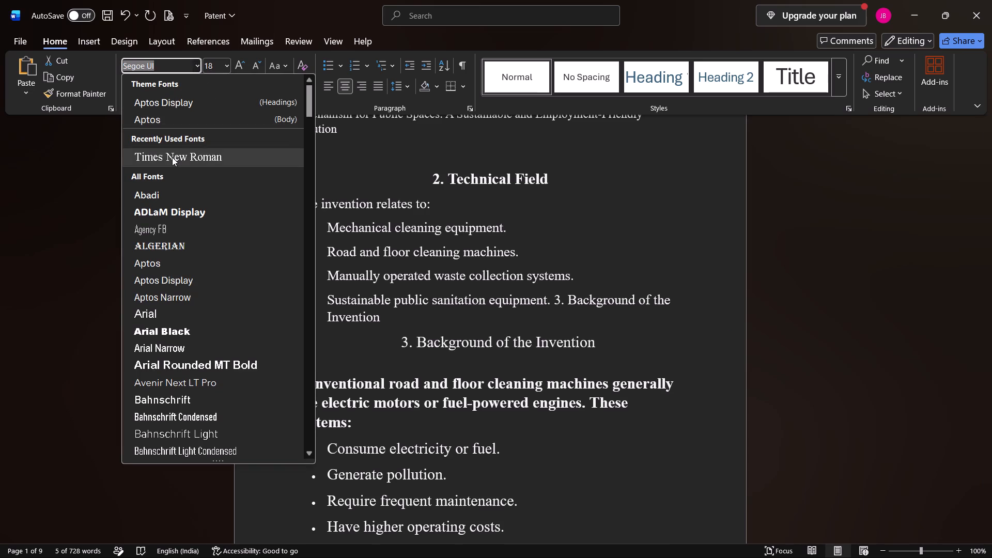
left_click(172, 157)
left_click(134, 87)
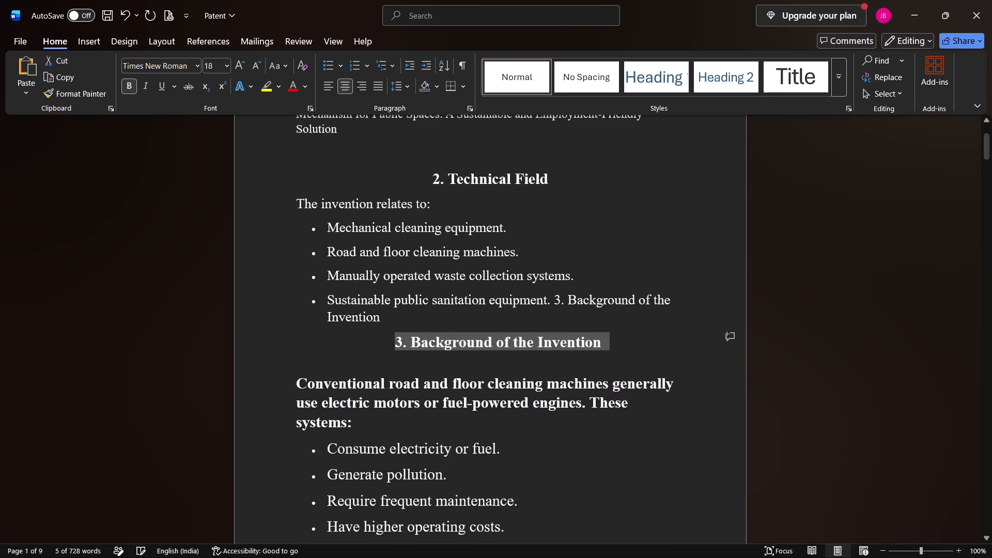
Insert a blank line without a bullet between the "Sustainable public sanitation equipment" bullet and the "3. Background of the Invention" heading.
left_click(456, 333)
left_click(457, 323)
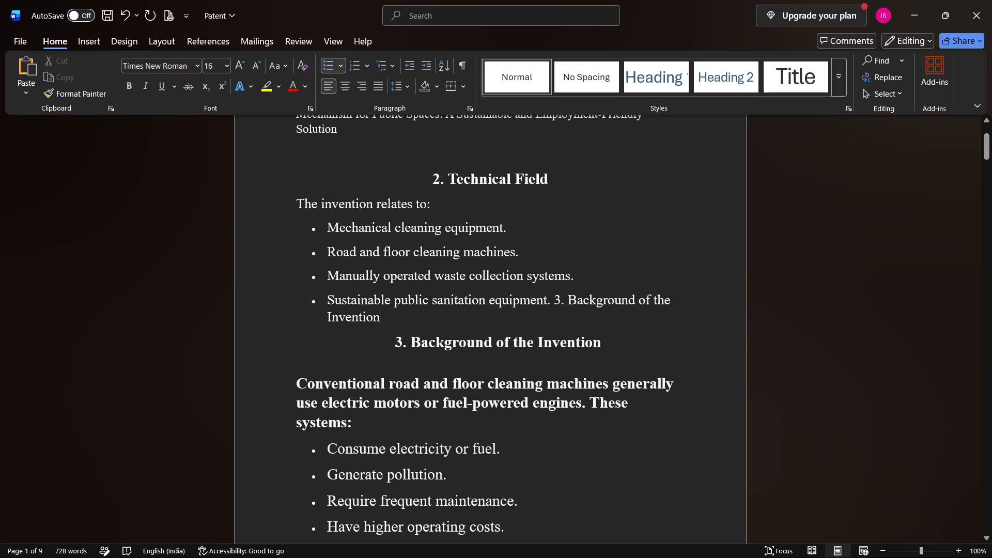
key("Return")
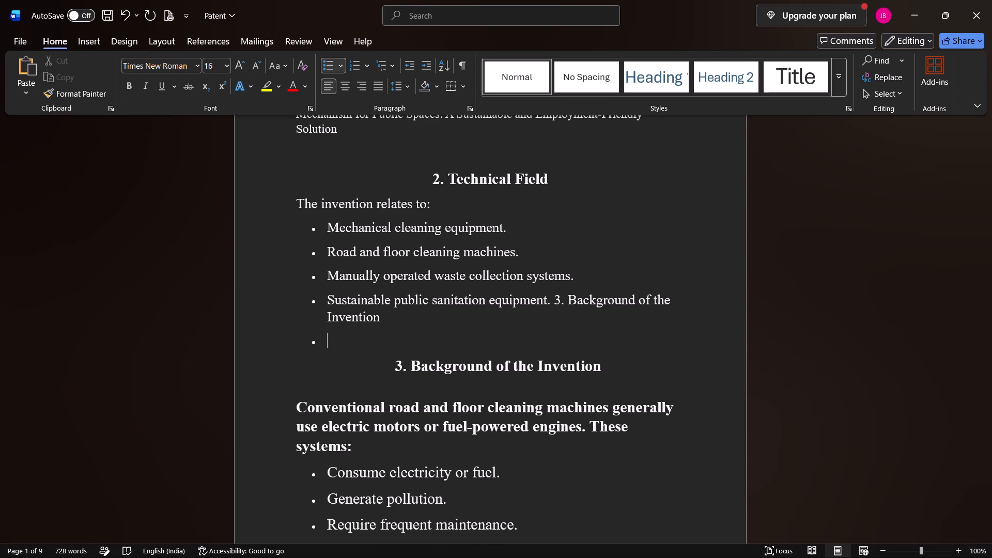
left_click(332, 65)
Remove bold from the paragraph starting "Conventional road and floor cleaning machines generally use electric motors".
scroll(425, 369, "down", 3)
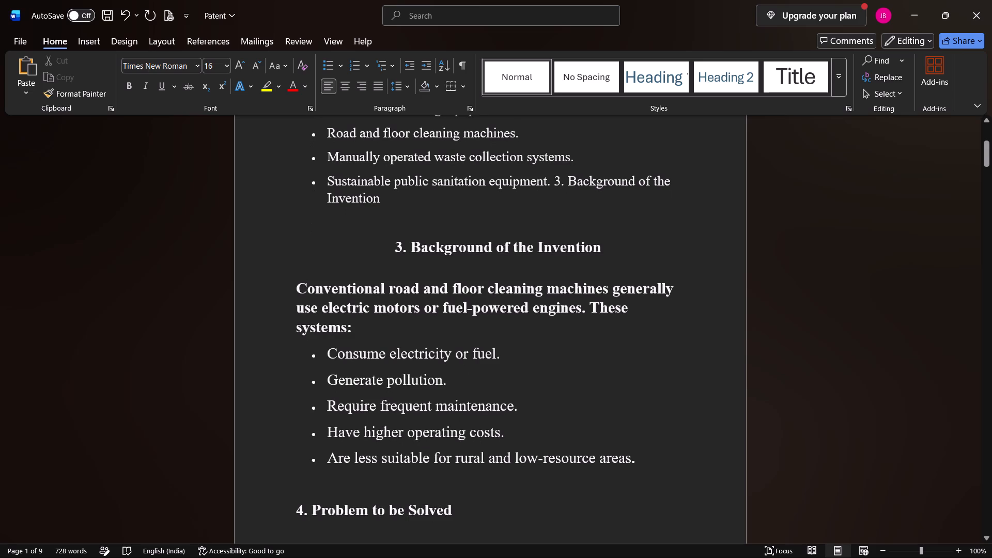
scroll(425, 369, "down", 1)
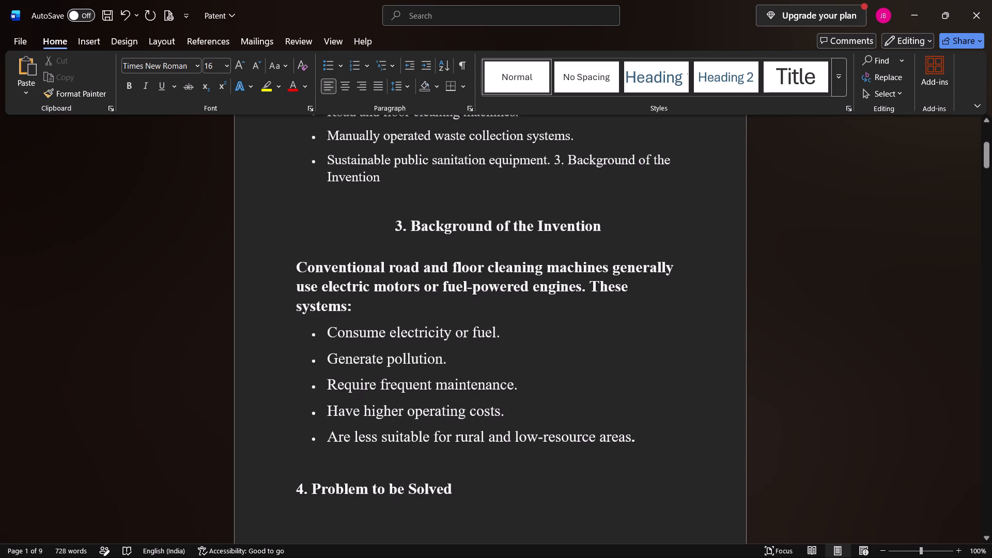
scroll(425, 369, "down", 1)
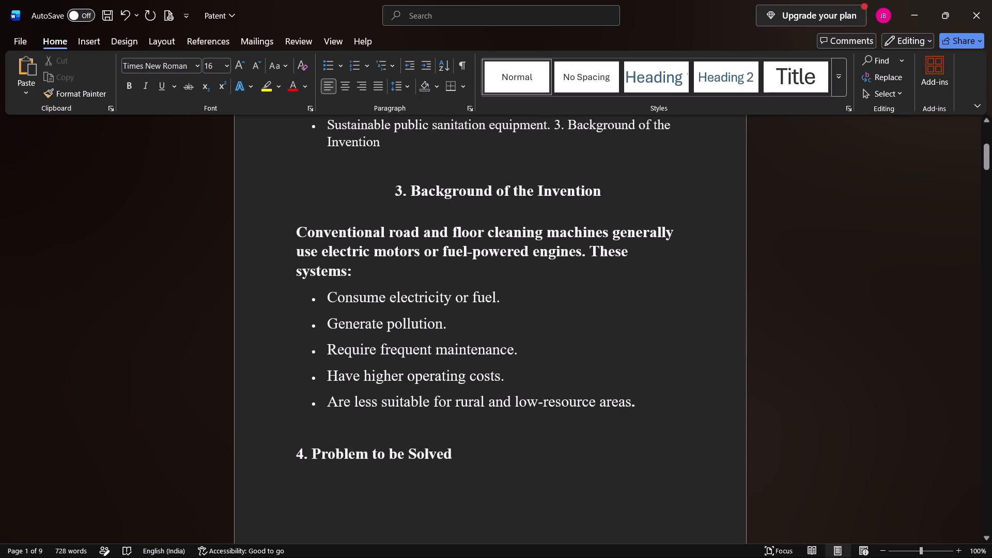
left_click_drag(357, 278, 285, 232)
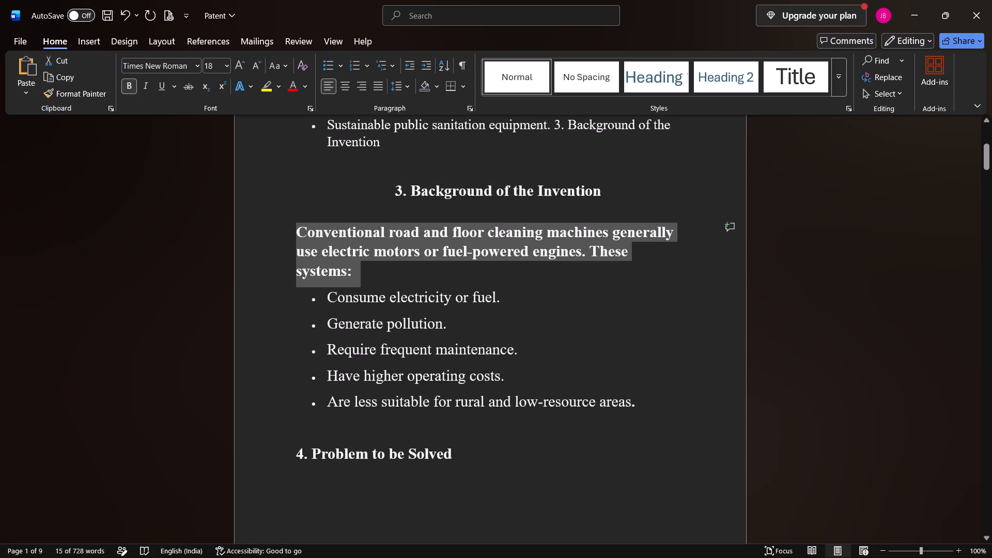
key("ctrl+b")
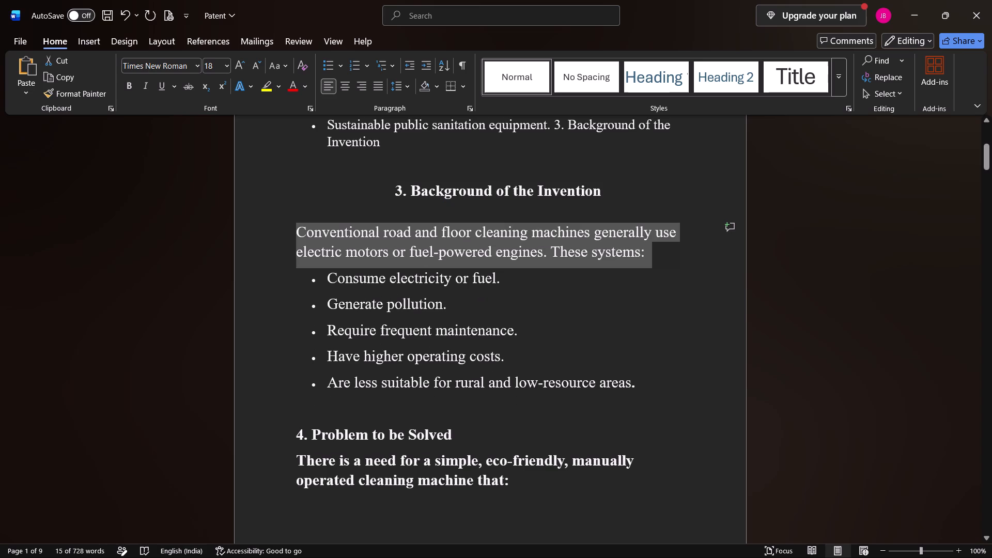
Set the font size of section 3's introductory paragraph and its five bullets to 16.
left_click(300, 231)
left_click_drag(300, 231, 635, 385)
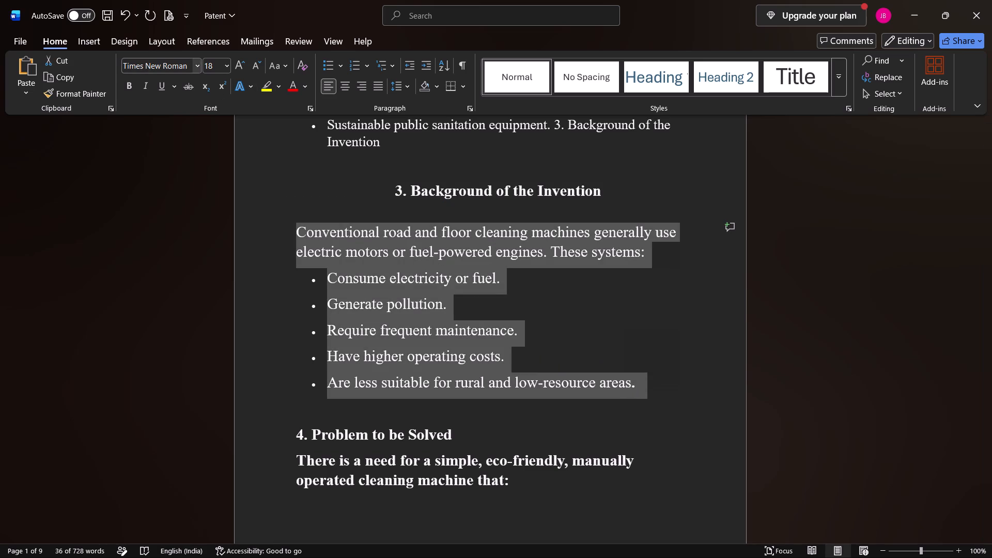
left_click(226, 65)
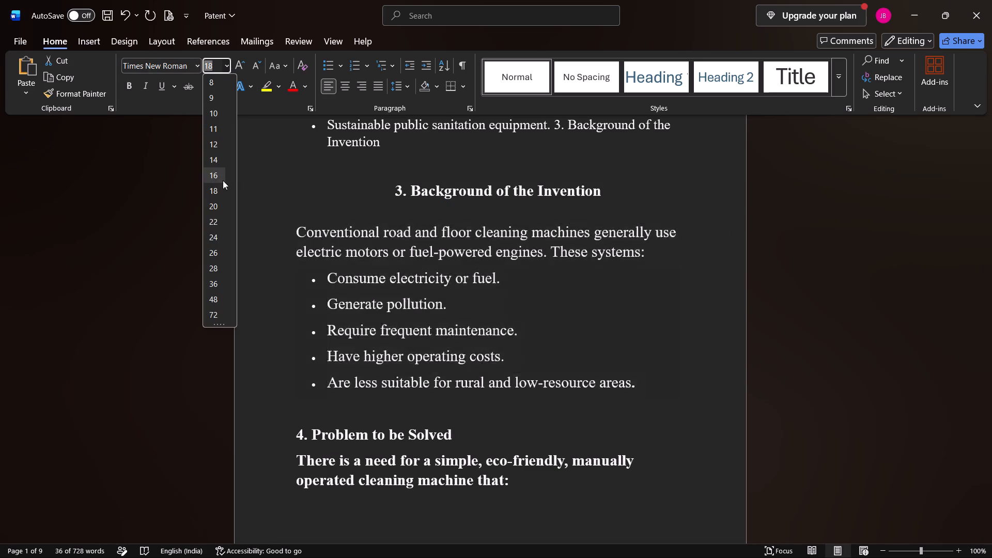
left_click(219, 180)
left_click(415, 322)
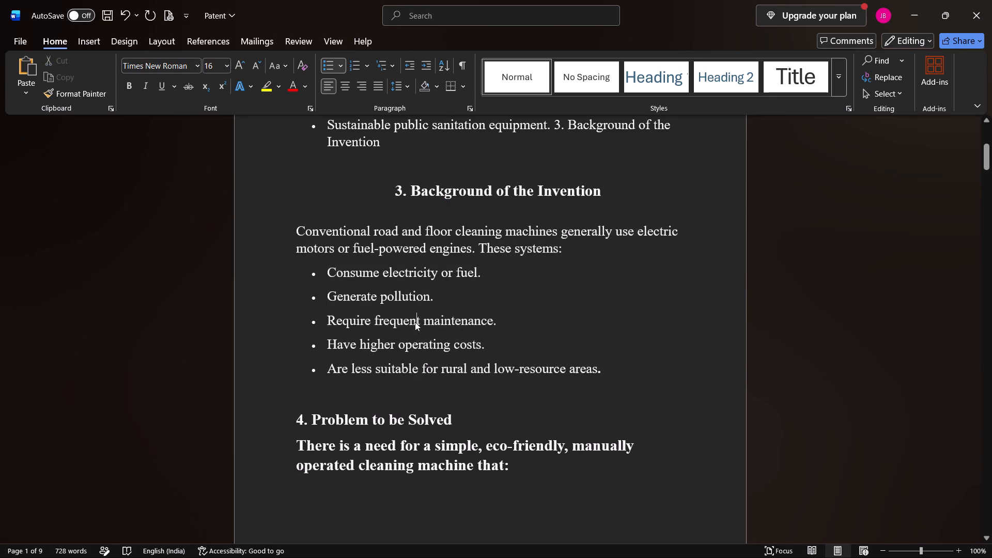
Examine the formatting of the finished sections on the first page and the unformatted text of the following sections.
scroll(415, 322, "down", 1)
left_click(410, 309)
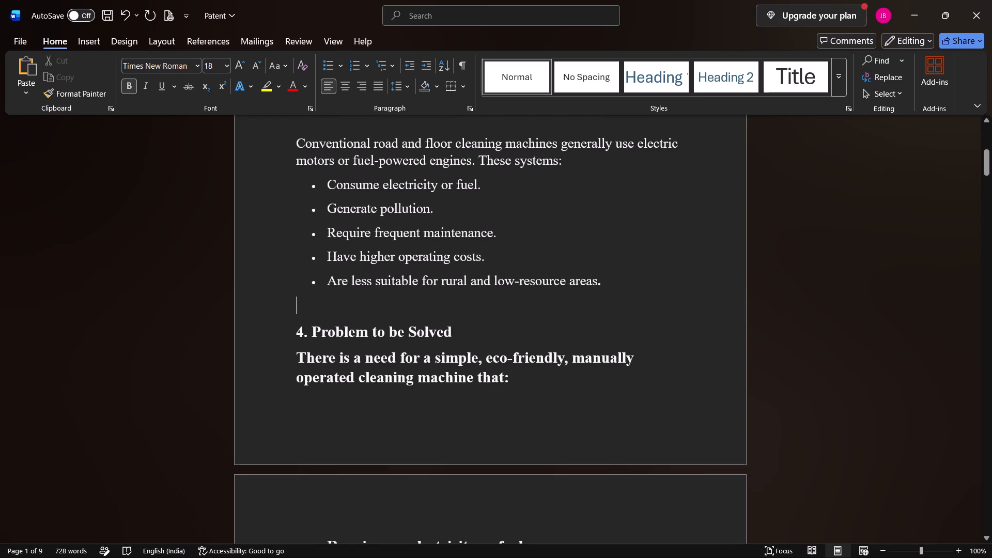
scroll(410, 309, "down", 1)
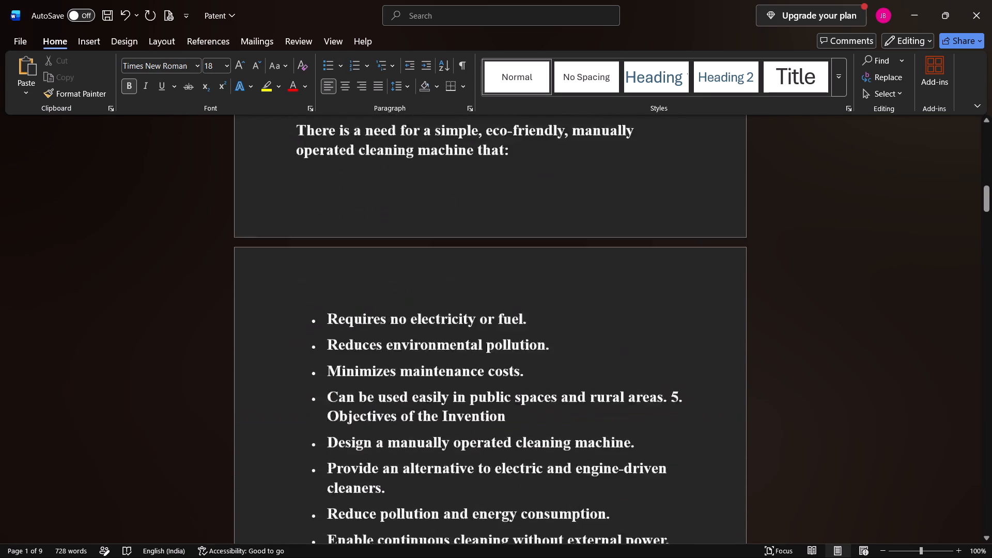
scroll(410, 309, "down", 1)
scroll(410, 309, "up", 6)
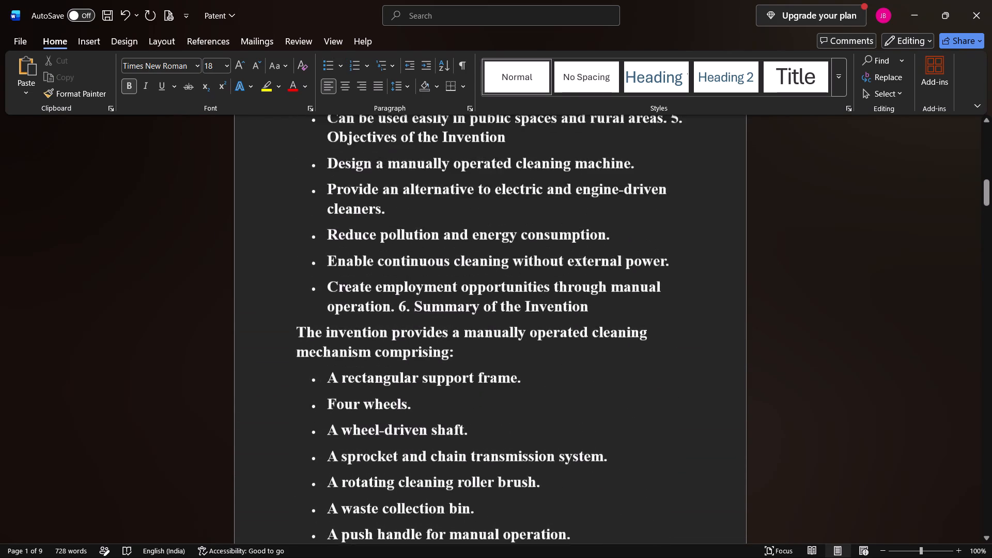
scroll(410, 309, "up", 11)
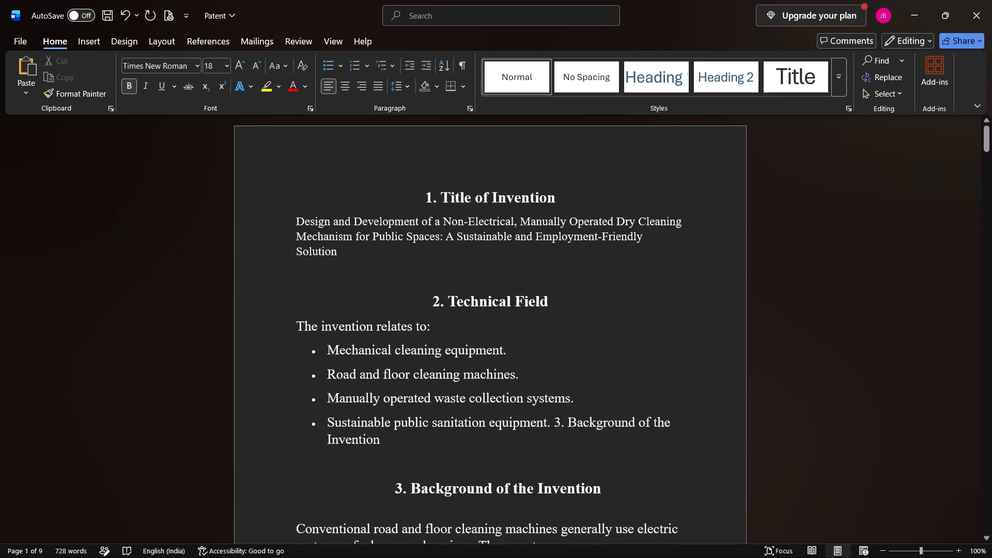
scroll(410, 309, "down", 1)
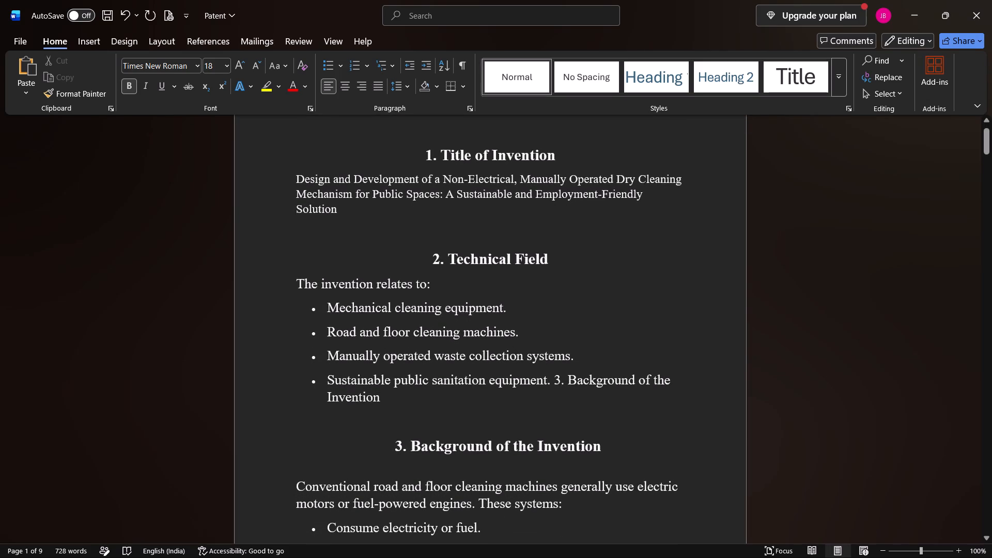
scroll(410, 309, "down", 1)
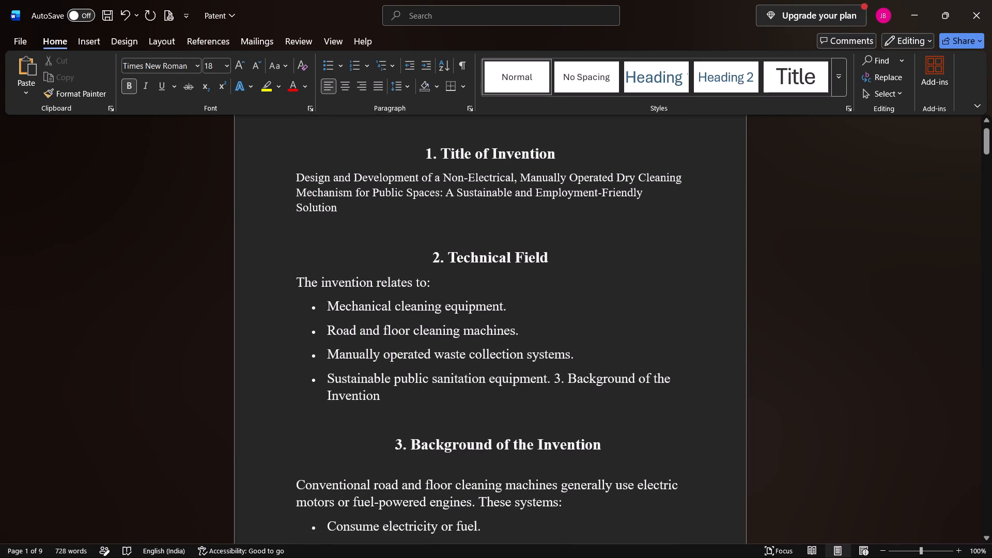
scroll(410, 309, "down", 1)
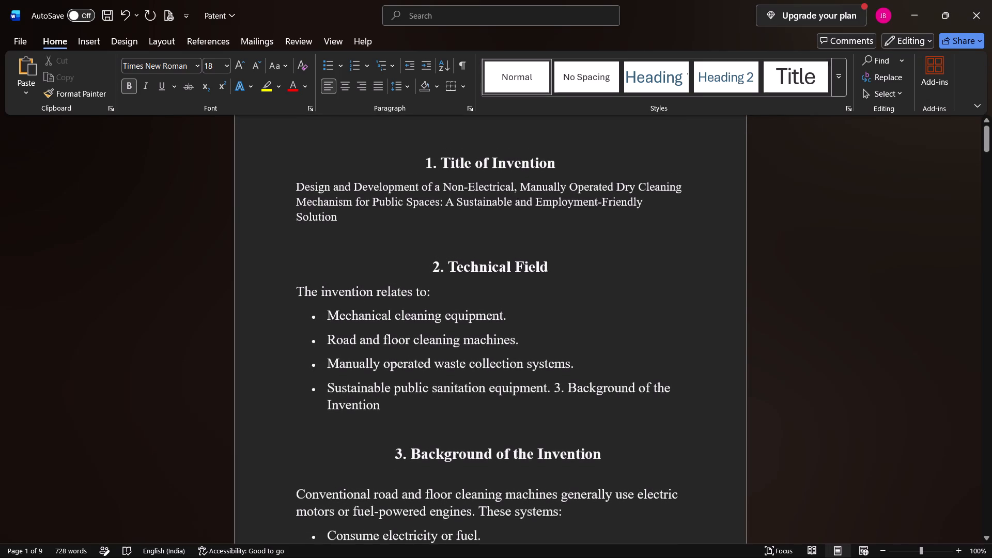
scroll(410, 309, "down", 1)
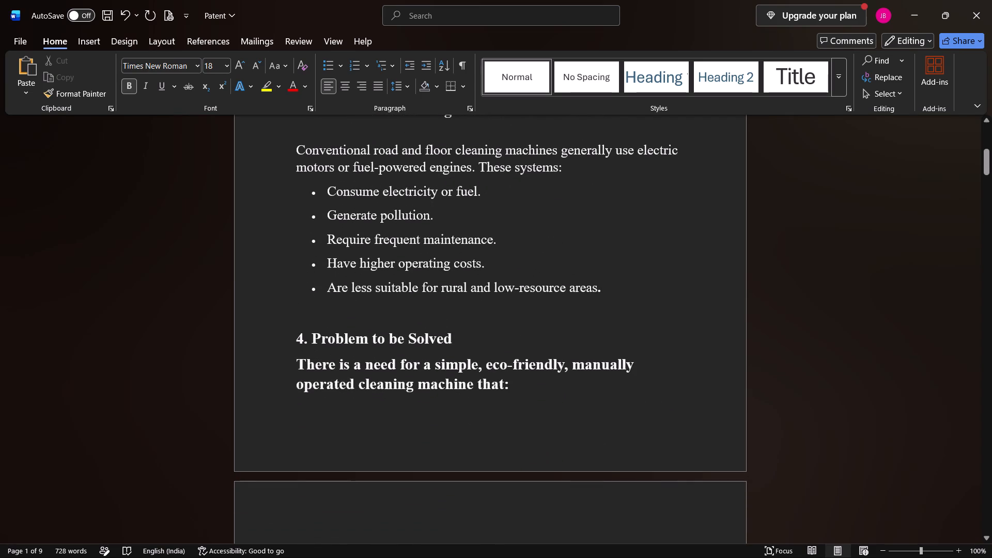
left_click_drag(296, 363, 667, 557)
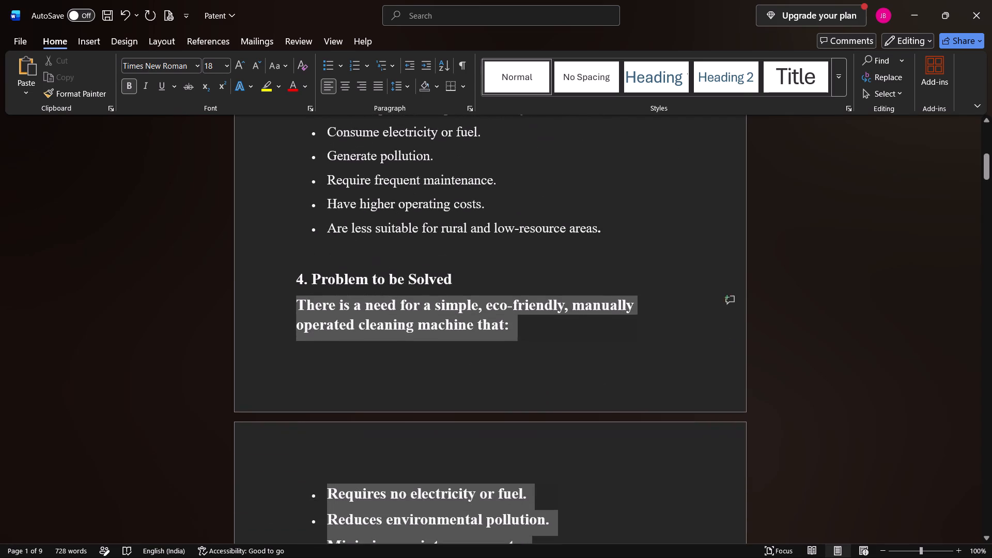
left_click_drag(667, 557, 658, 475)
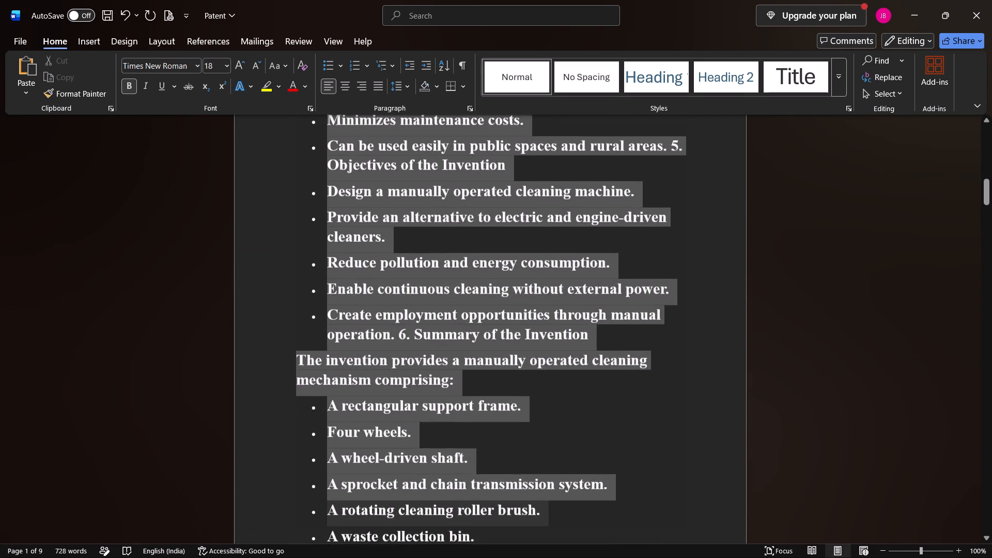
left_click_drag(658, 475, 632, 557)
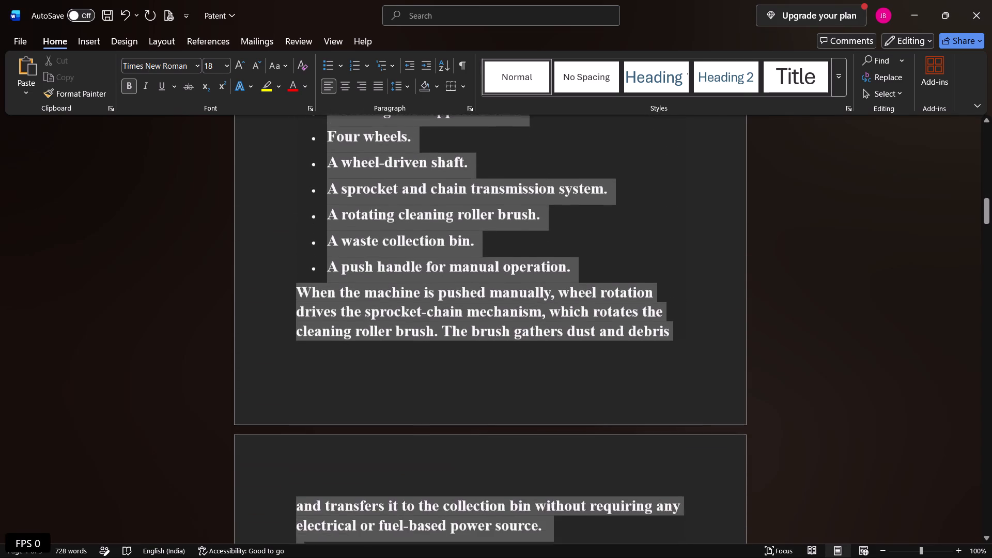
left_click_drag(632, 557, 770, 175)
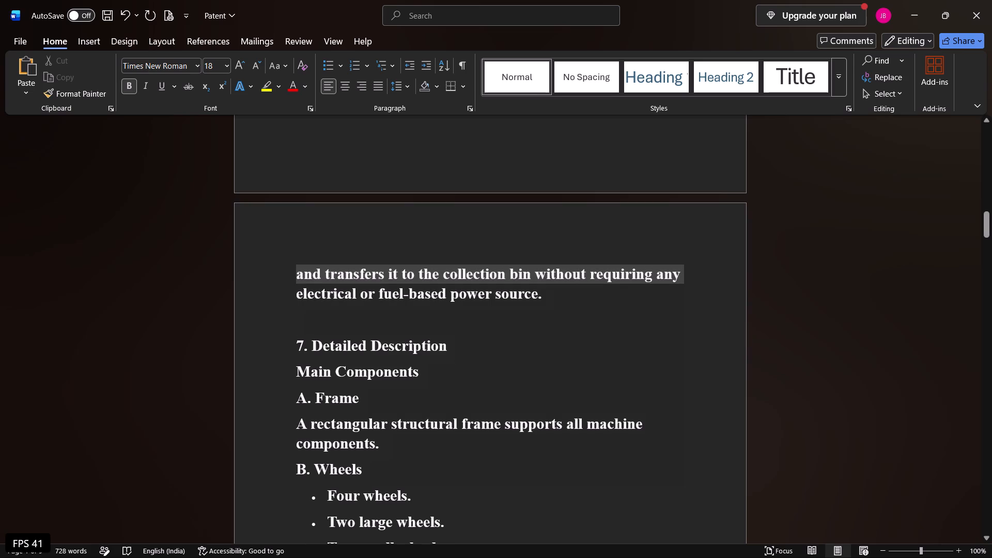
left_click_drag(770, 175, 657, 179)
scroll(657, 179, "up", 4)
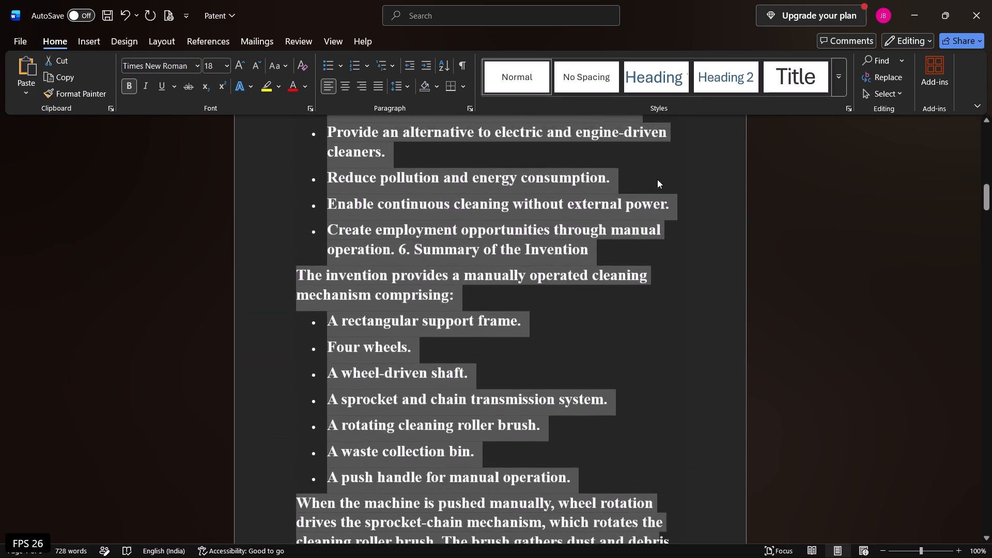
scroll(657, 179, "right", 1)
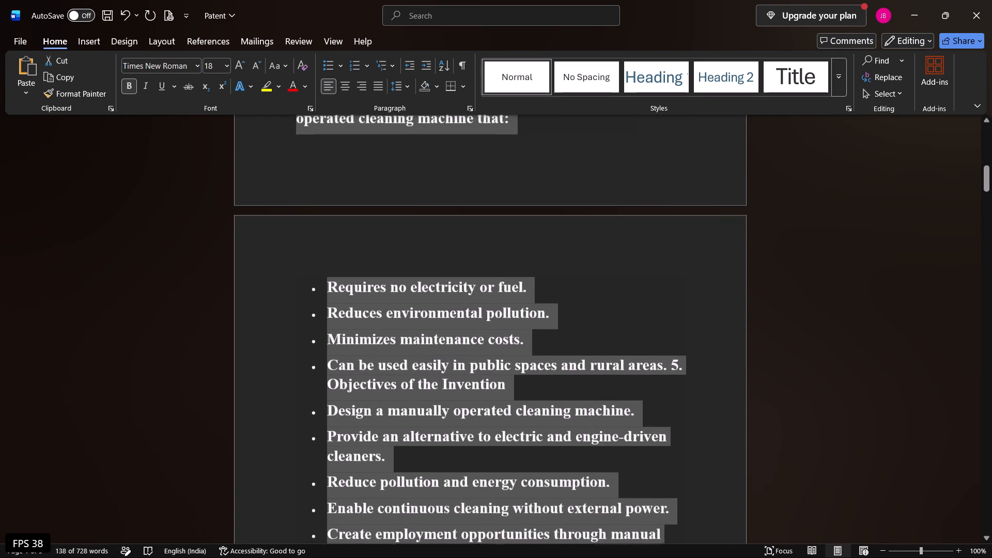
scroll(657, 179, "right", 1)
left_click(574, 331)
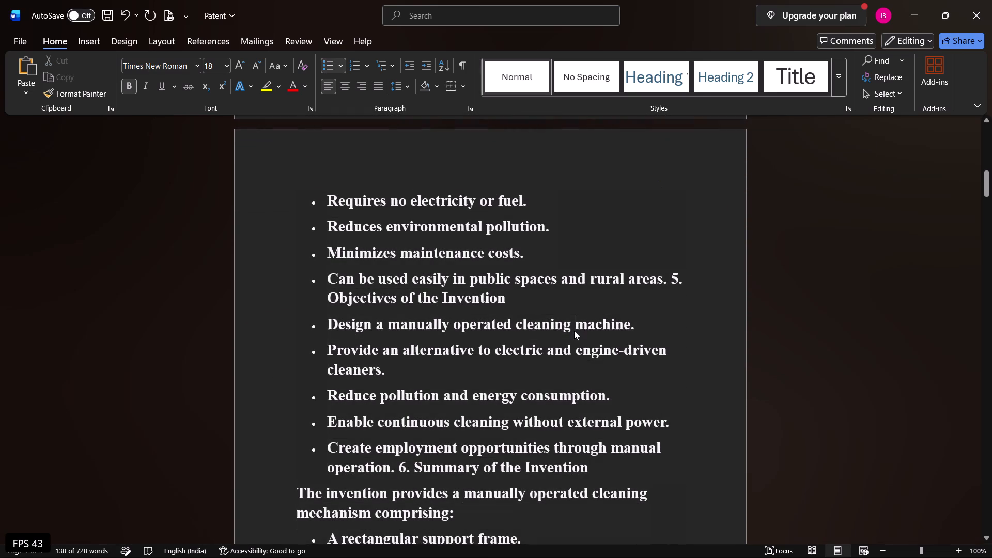
Move "6. Summary of the Invention" out of the "Create employment opportunities" bullet onto its own line without a bullet.
left_click(398, 475)
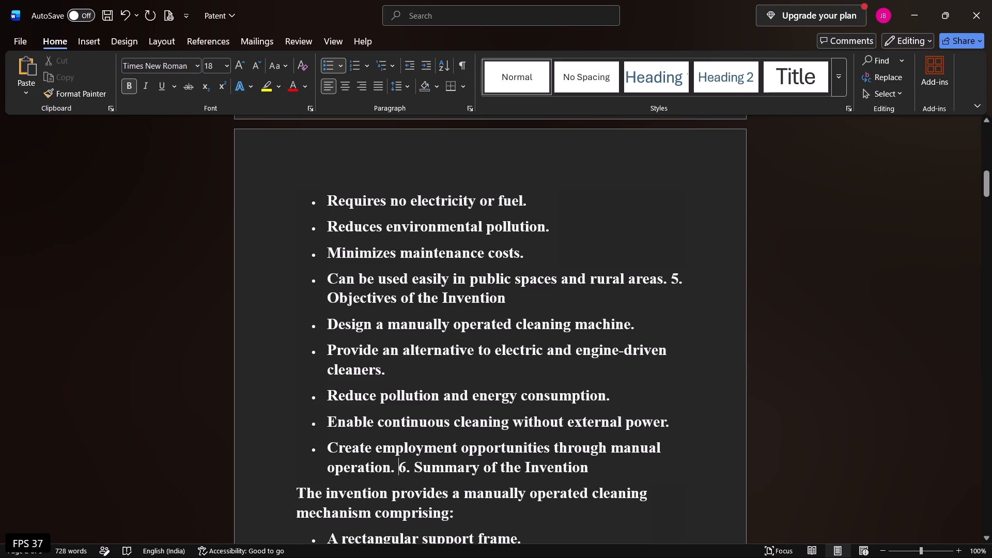
key("Return")
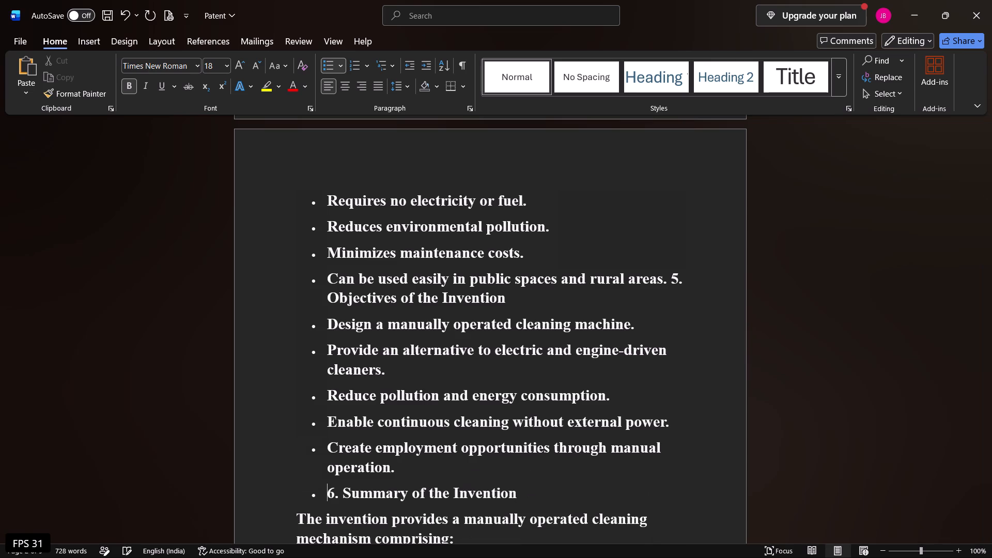
left_click(332, 71)
scroll(332, 71, "up", 2)
scroll(377, 256, "up", 1)
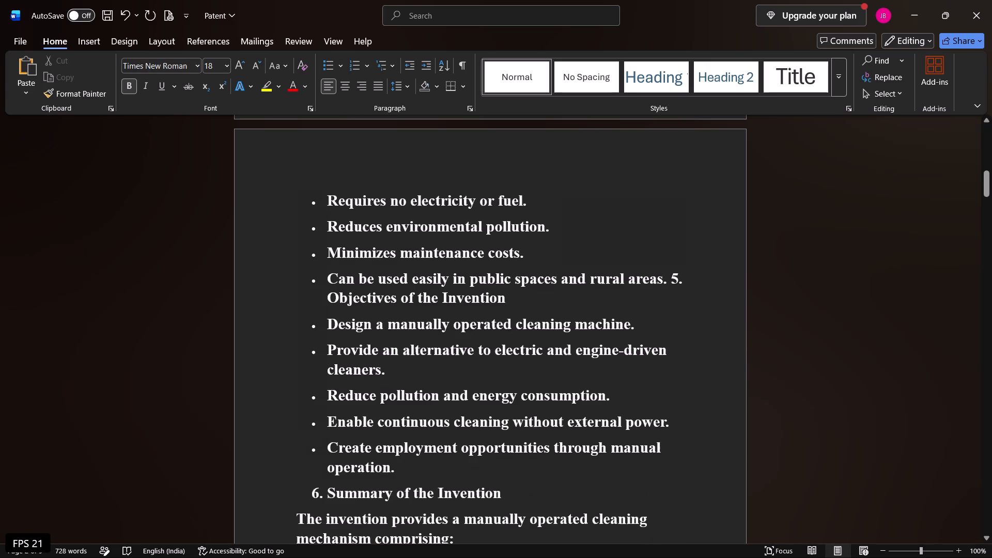
scroll(377, 256, "up", 2)
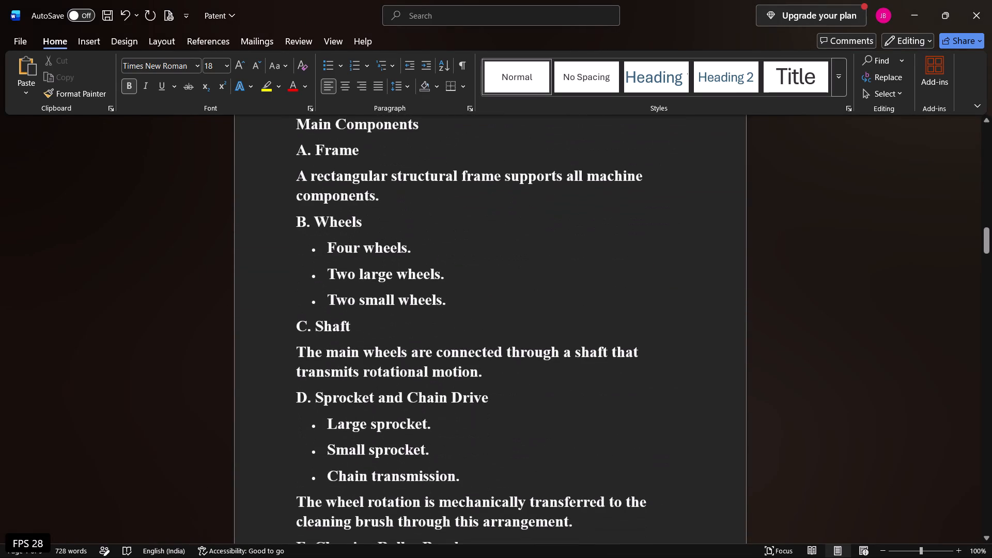
scroll(460, 451, "up", 1)
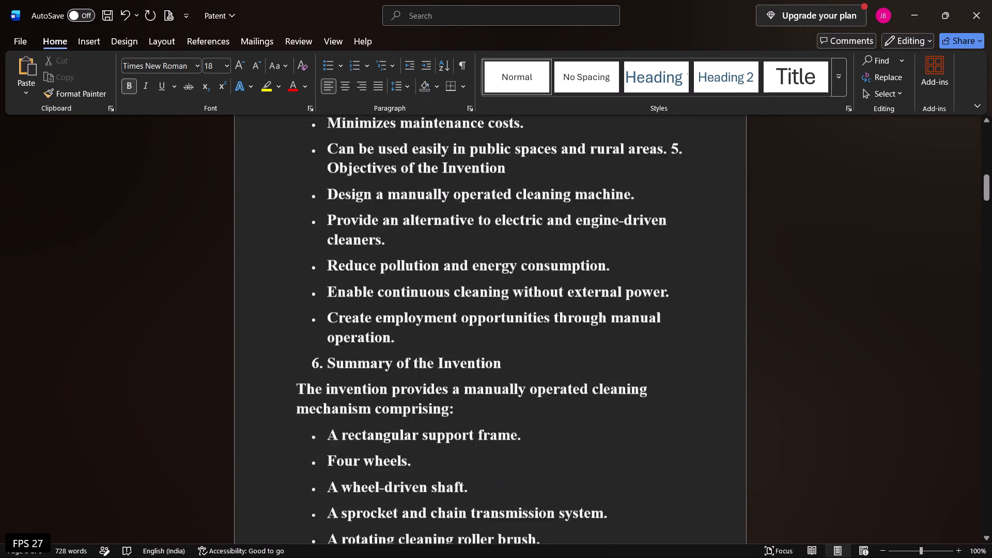
scroll(460, 451, "up", 2)
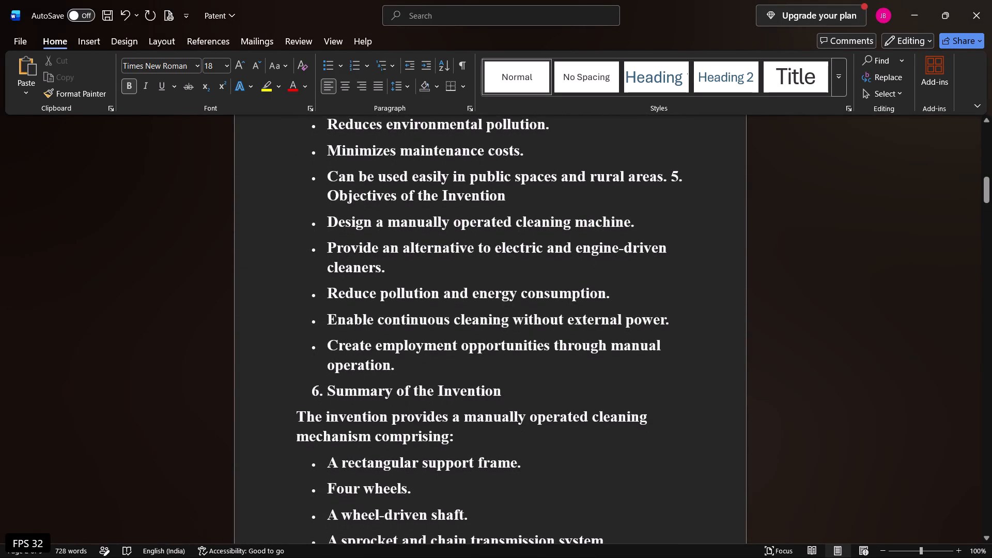
scroll(460, 451, "up", 1)
left_click(579, 200)
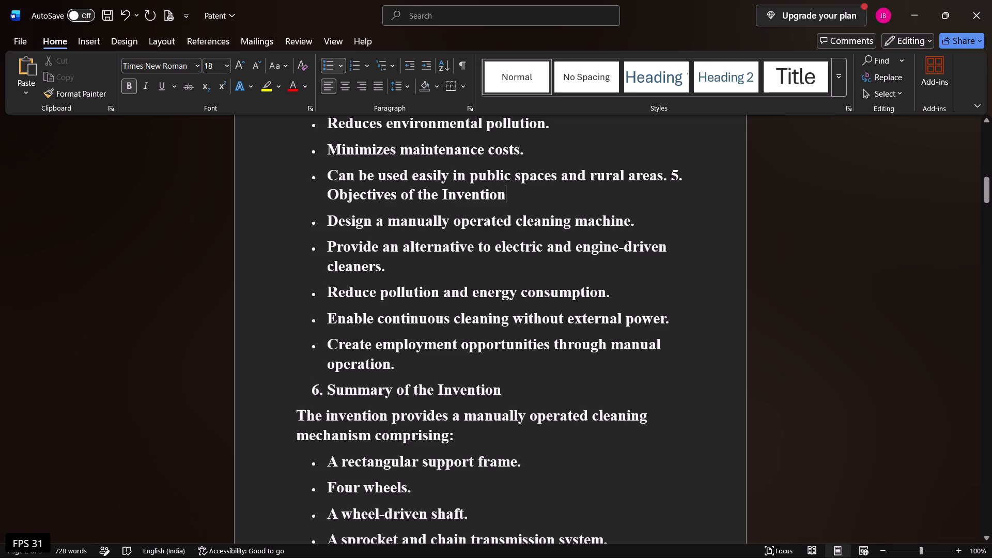
key("Return")
key("ctrl+v")
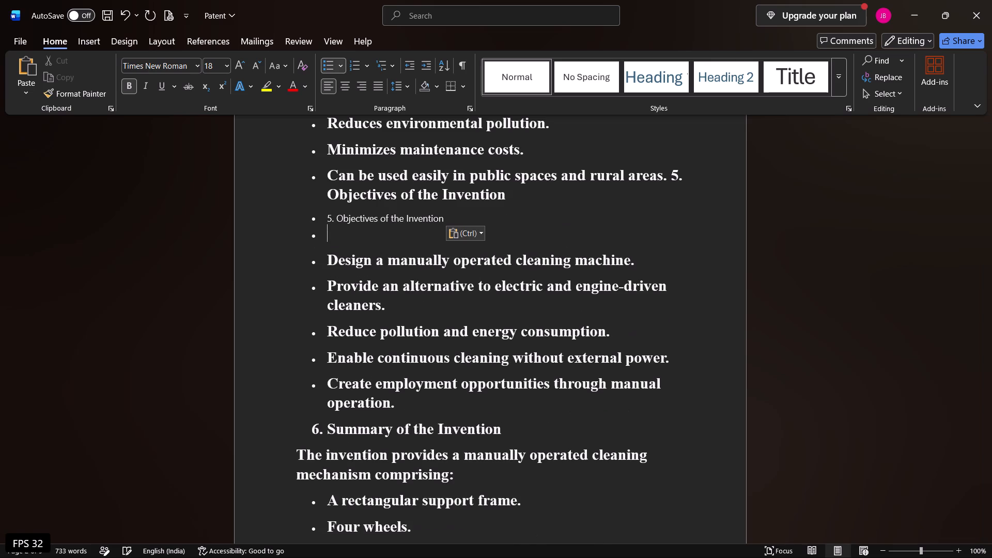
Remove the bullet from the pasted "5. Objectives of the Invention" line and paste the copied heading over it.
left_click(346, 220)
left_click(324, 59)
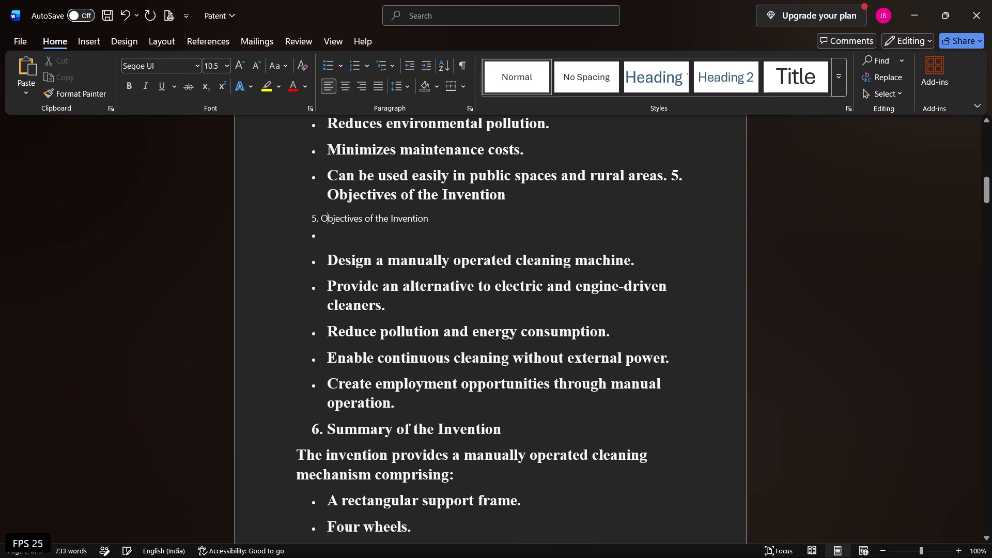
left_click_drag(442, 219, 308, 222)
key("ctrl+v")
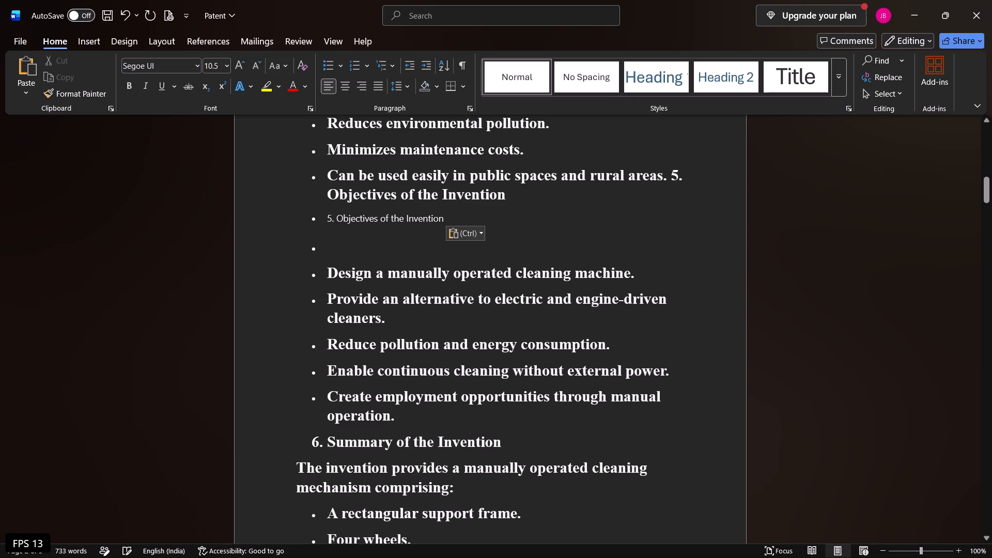
Format the pasted "5. Objectives of the Invention" heading as bold Times New Roman, size 18.
left_click_drag(454, 224, 370, 219)
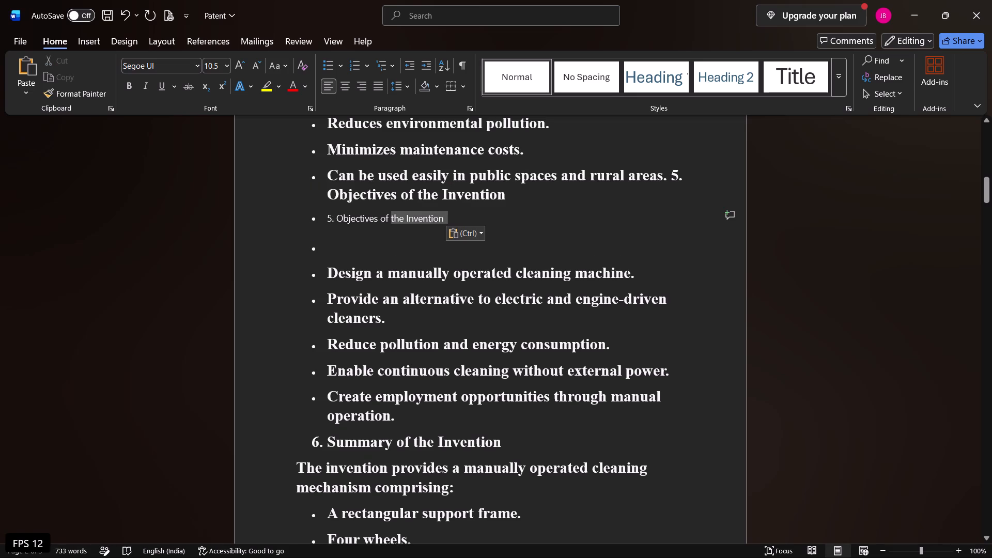
left_click_drag(370, 219, 298, 220)
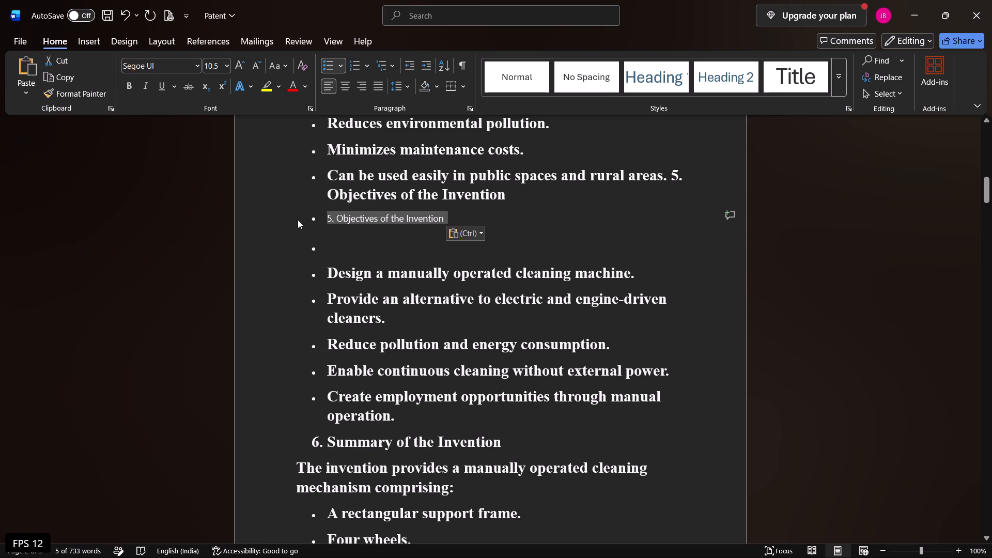
key("ctrl+b")
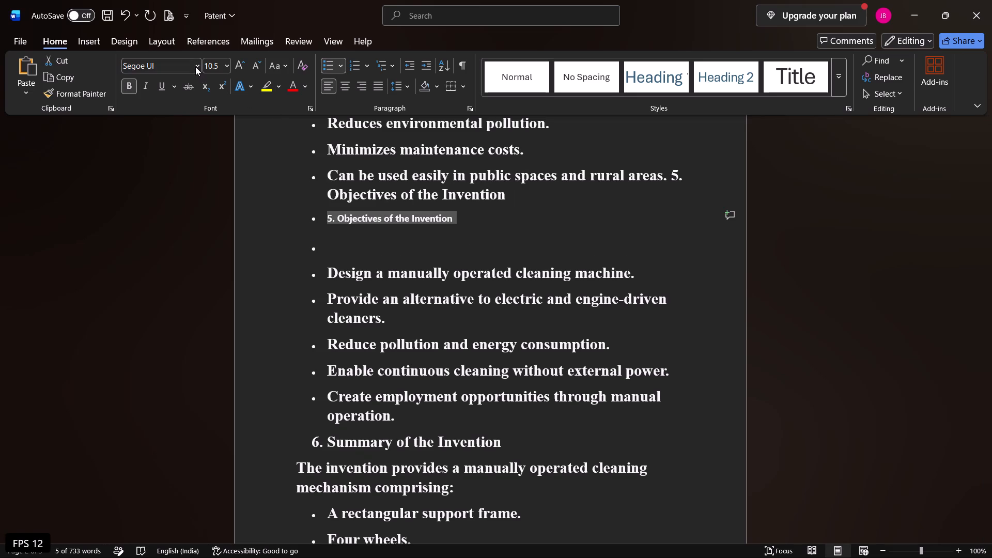
left_click(195, 67)
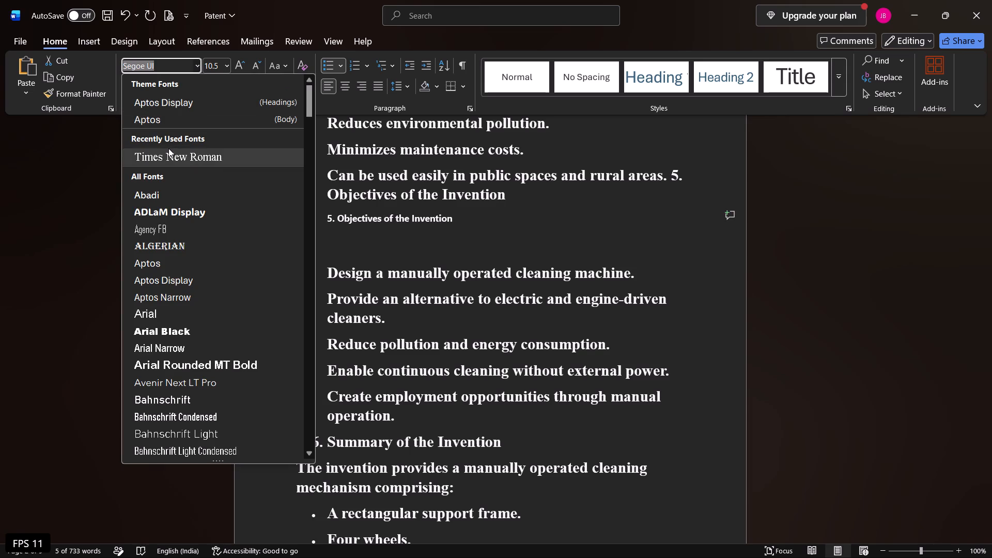
left_click(168, 148)
left_click(226, 68)
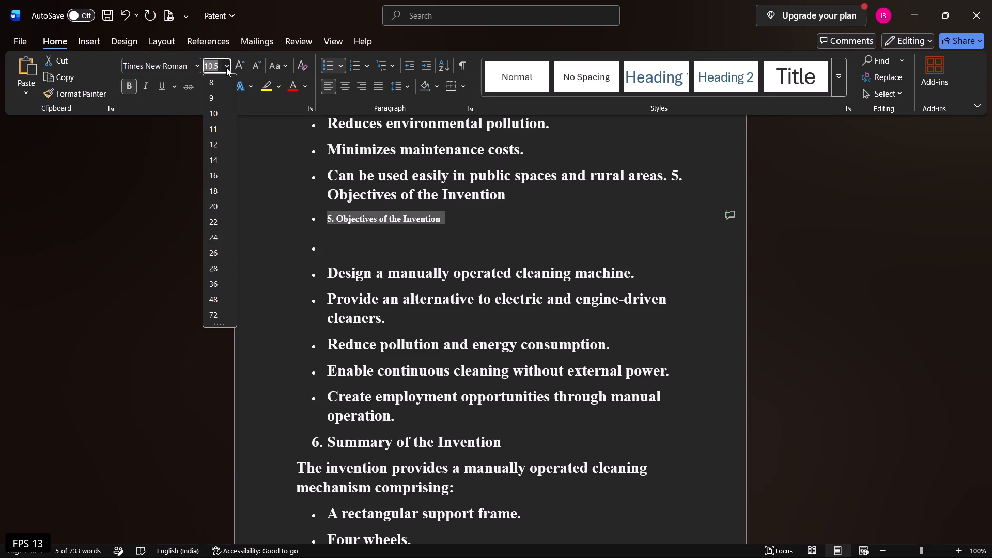
left_click(216, 189)
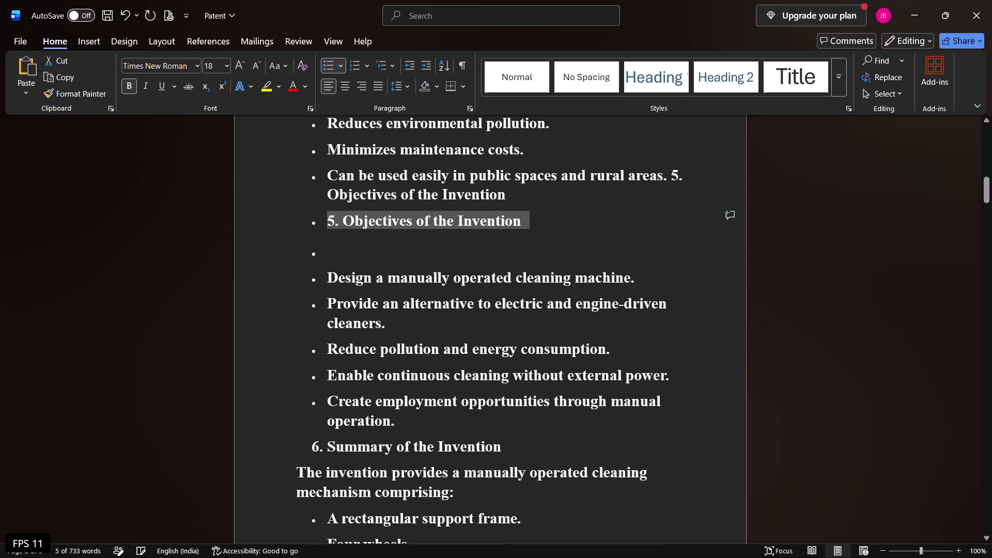
Remove the bullet from the "5. Objectives of the Invention" heading and delete the empty bullet line below it.
left_click(324, 72)
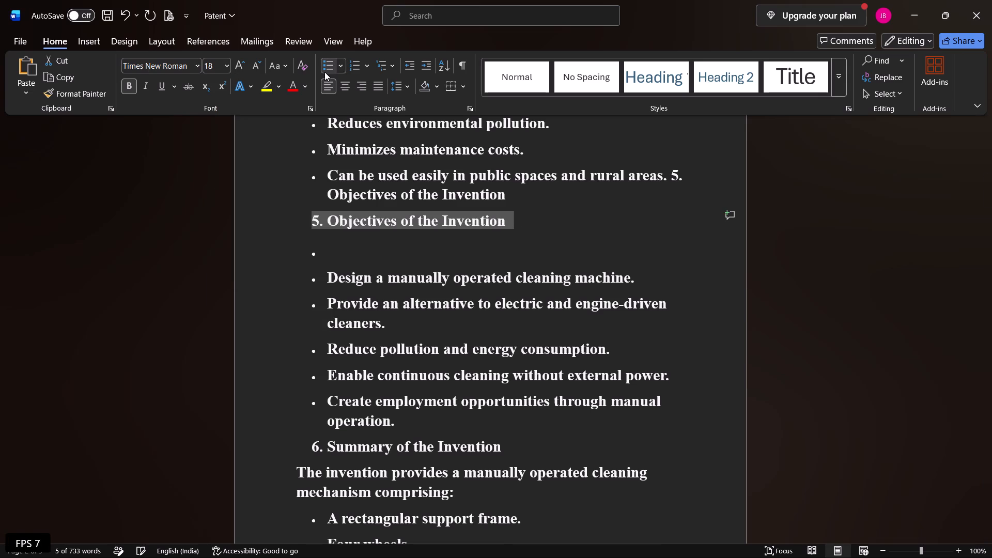
left_click(333, 262)
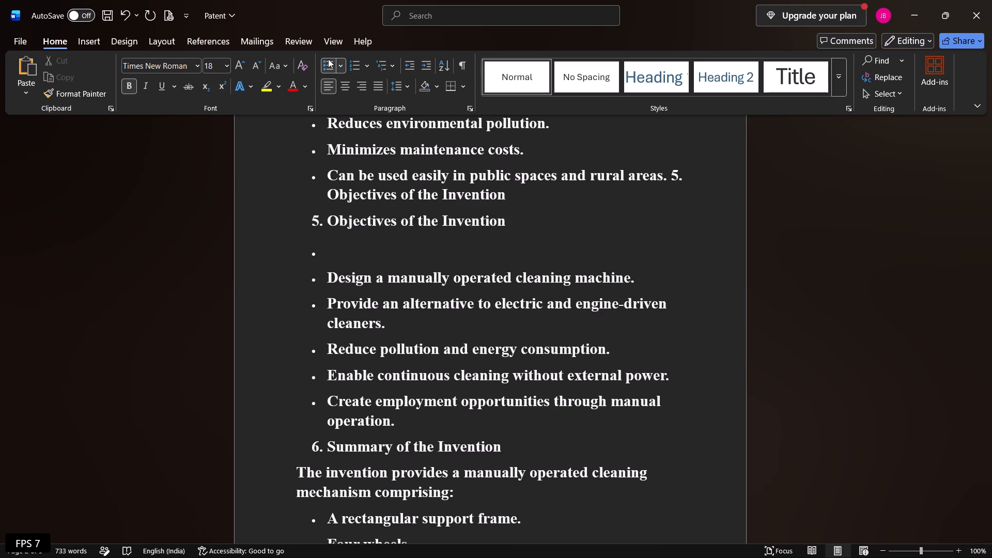
left_click(328, 59)
key("BackSpace")
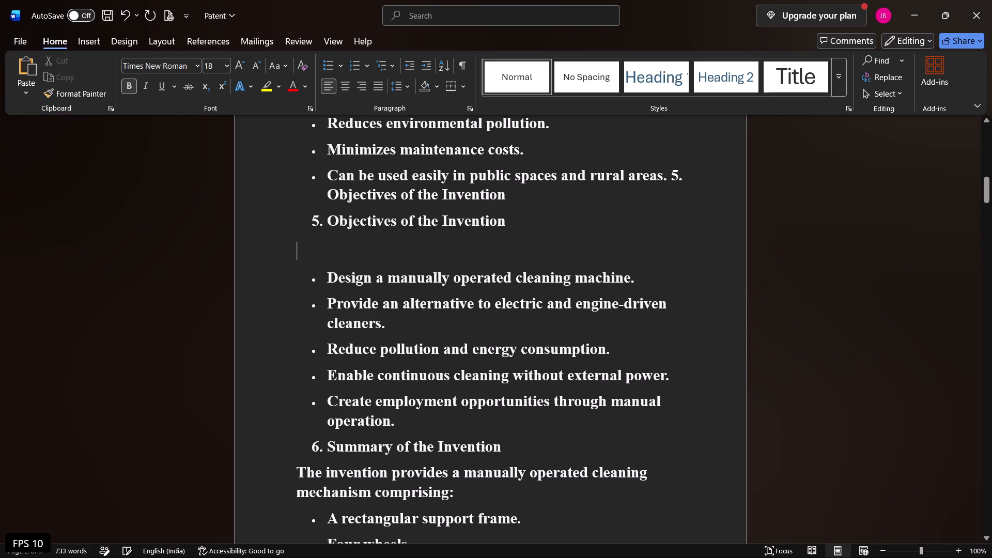
key("BackSpace")
key("BackSpace")
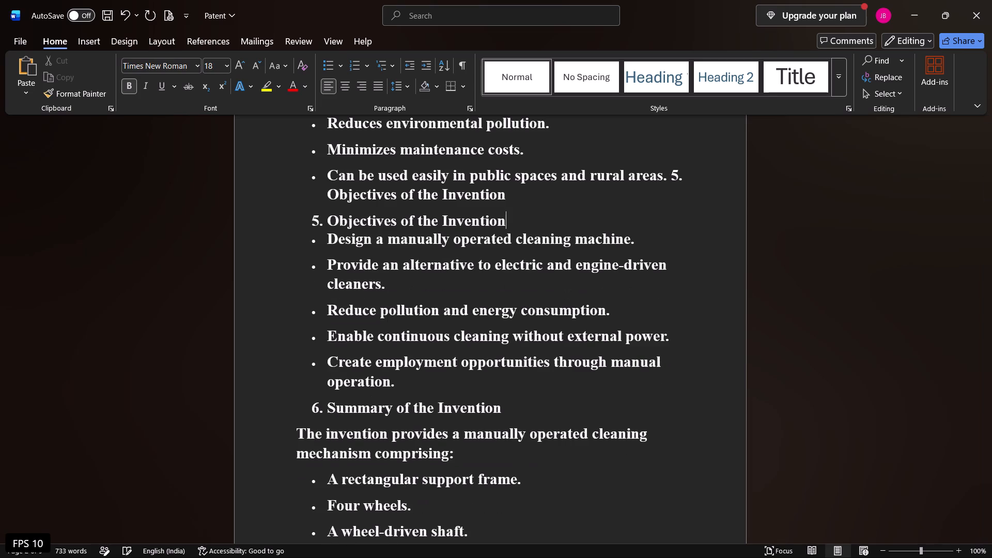
Remove the duplicate "5. Objectives of the Invention" line and put the remaining heading on its own line without a bullet.
left_click(549, 193)
key("Return")
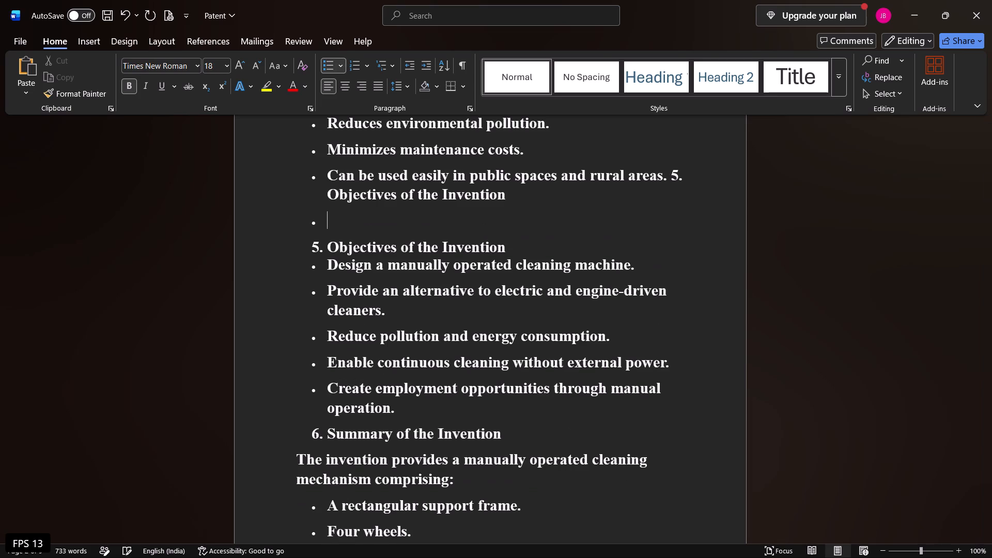
left_click_drag(670, 167, 687, 215)
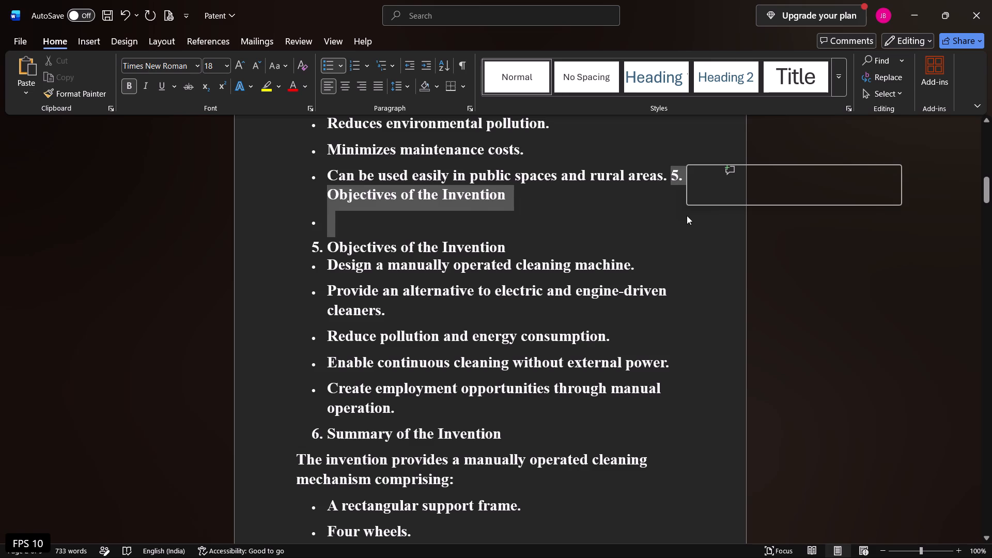
key("BackSpace")
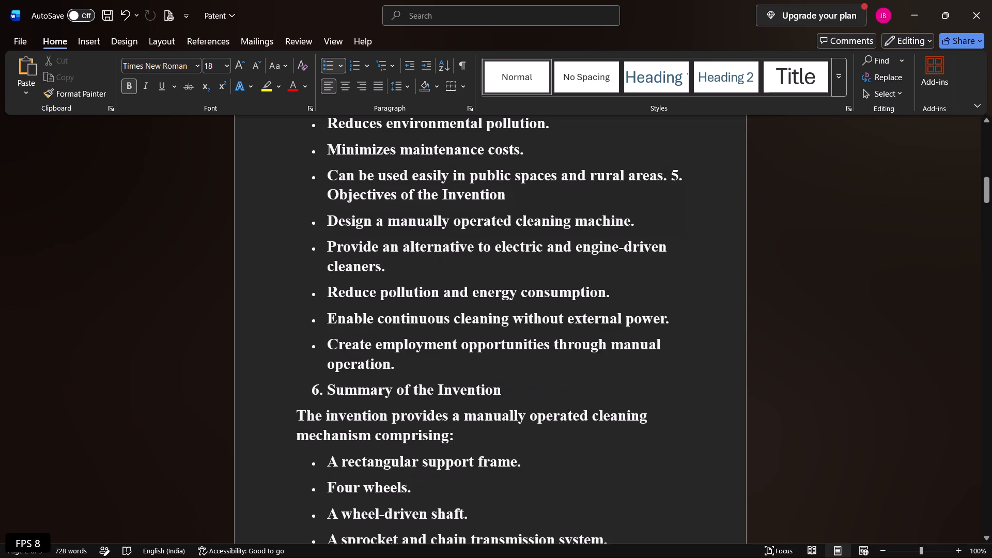
key("Return")
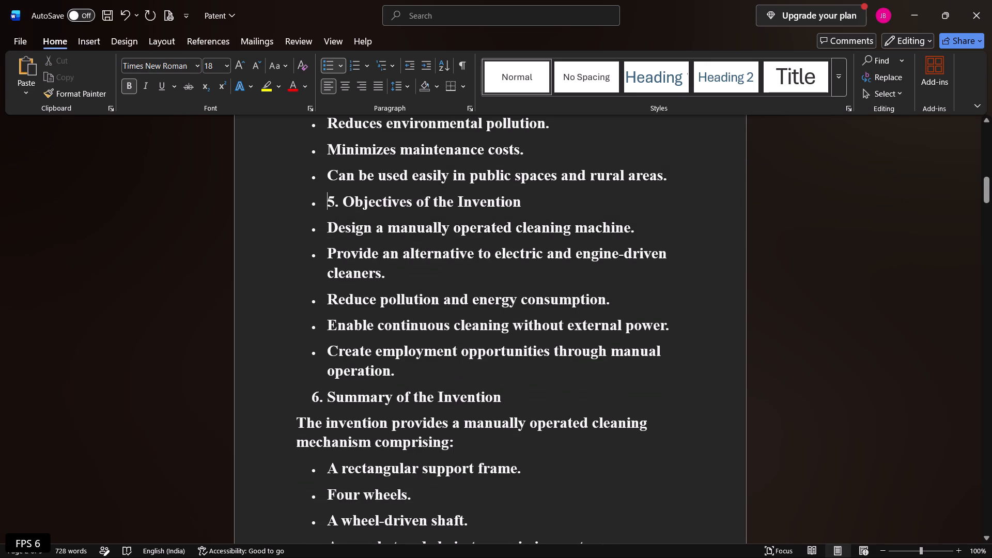
left_click(327, 65)
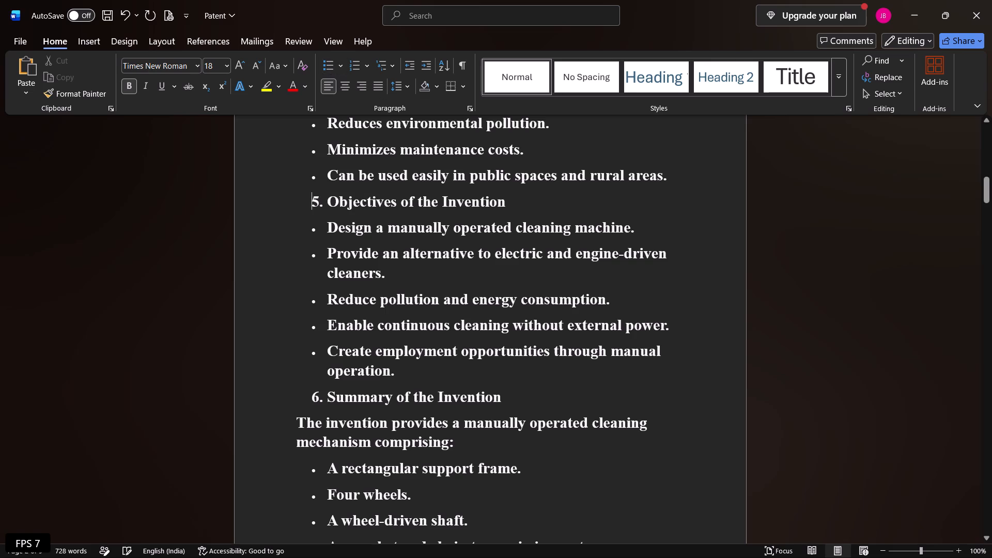
Insert a blank line without a bullet above the "5. Objectives of the Invention" heading.
scroll(639, 195, "up", 1)
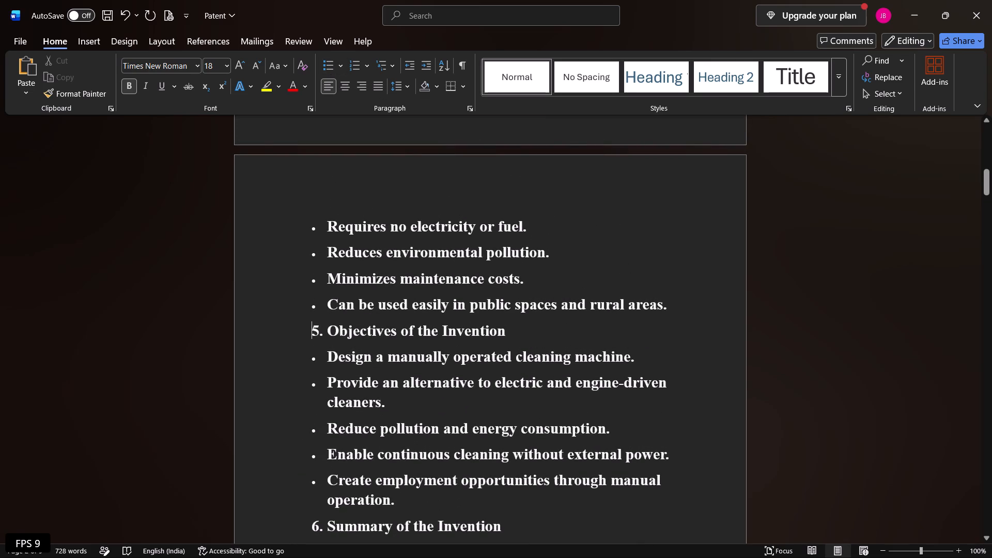
left_click(691, 298)
key("Return")
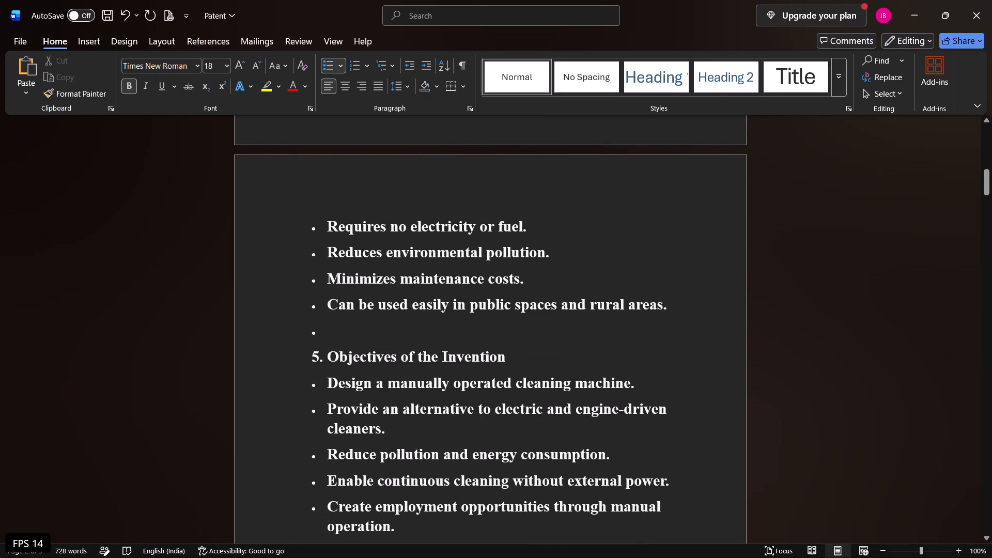
left_click(331, 62)
Set the intro sentence and bullets under "4. Problem to be Solved" to size 16 and remove their bold formatting.
scroll(362, 385, "up", 1)
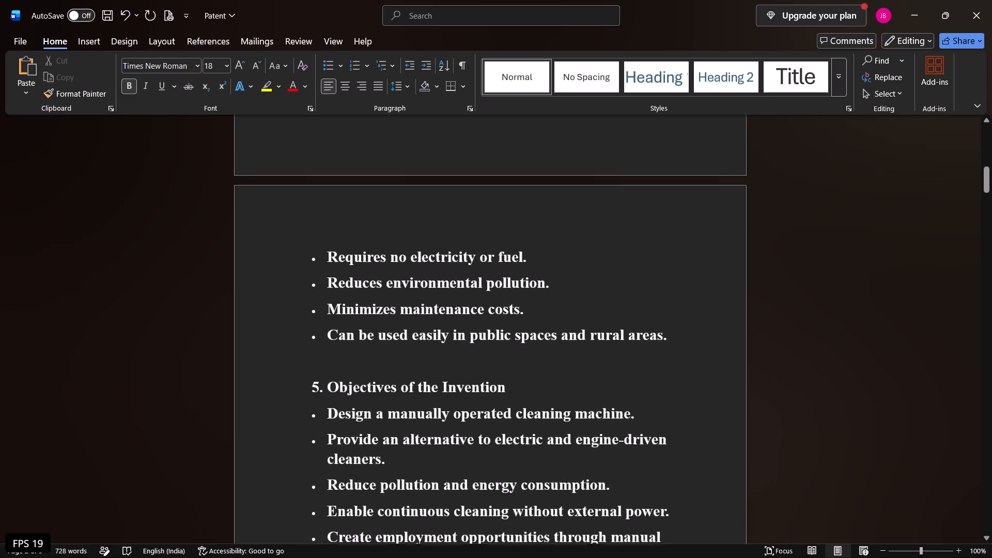
scroll(362, 385, "up", 1)
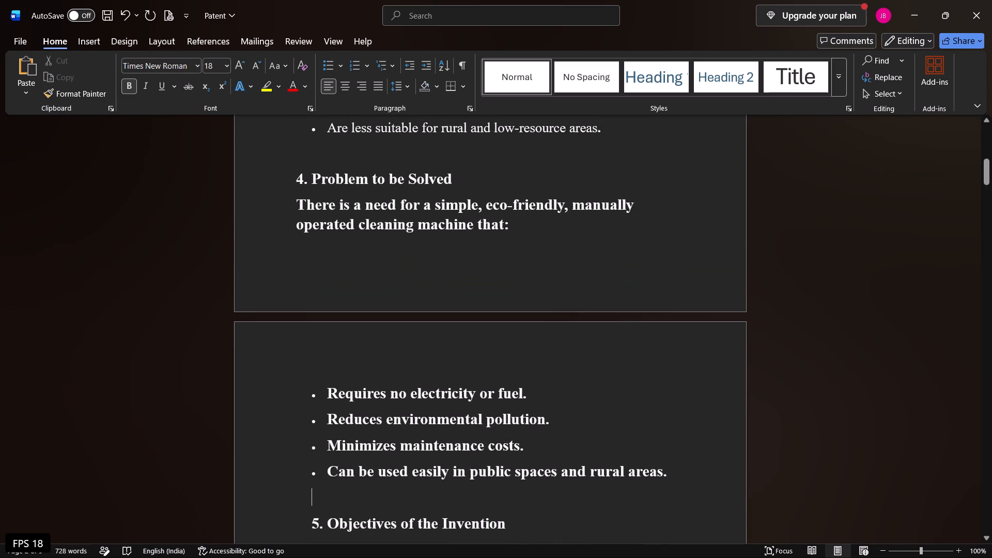
left_click_drag(290, 206, 670, 473)
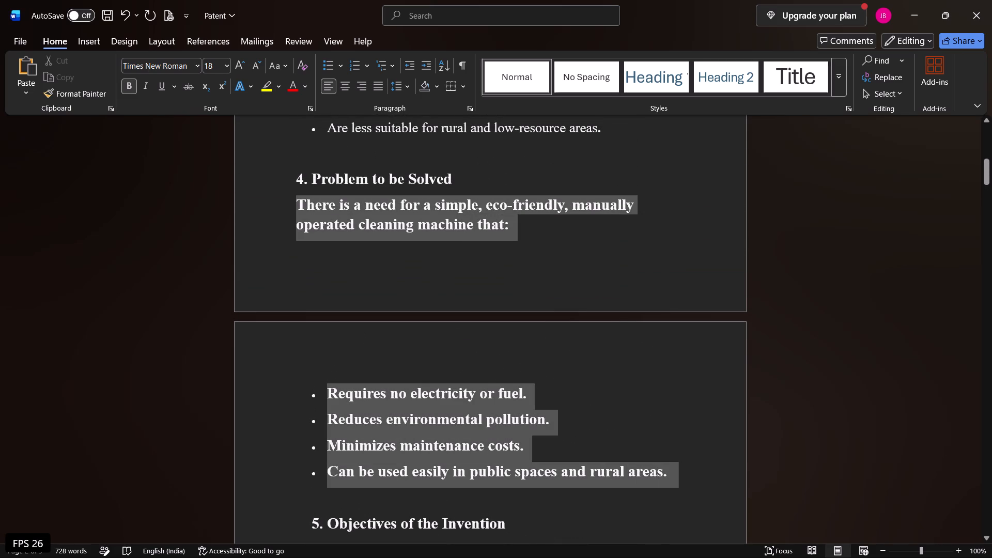
left_click_drag(670, 473, 701, 473)
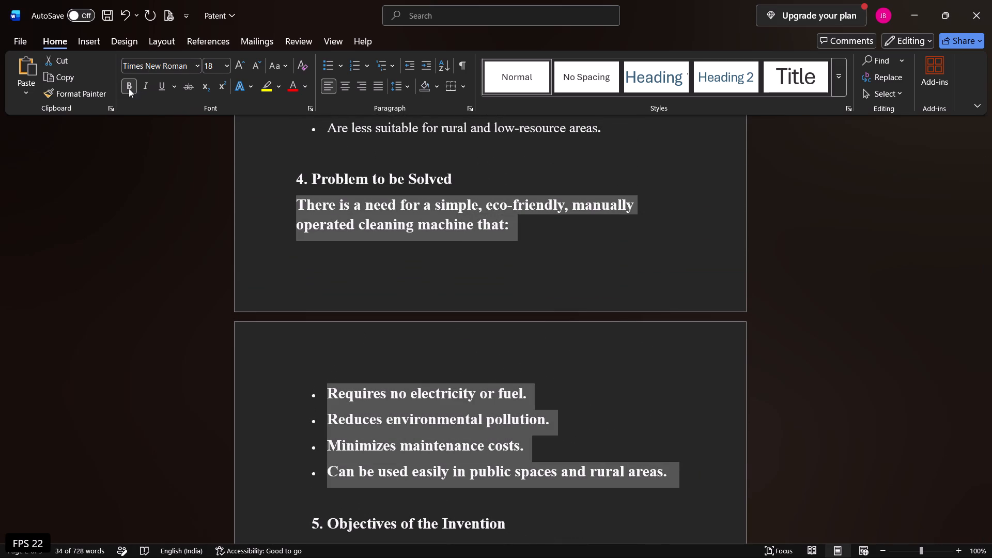
left_click_drag(129, 88, 223, 65)
left_click(223, 65)
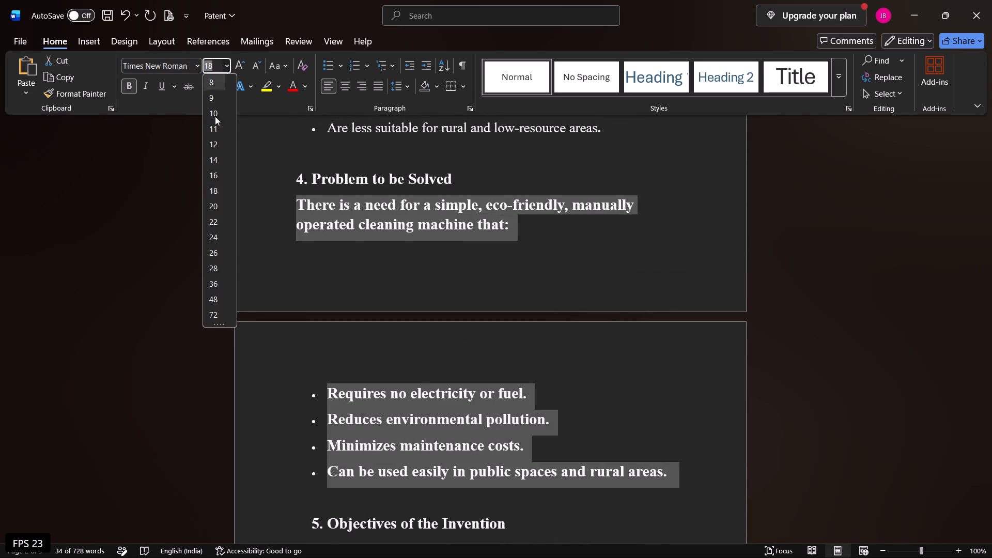
left_click(214, 174)
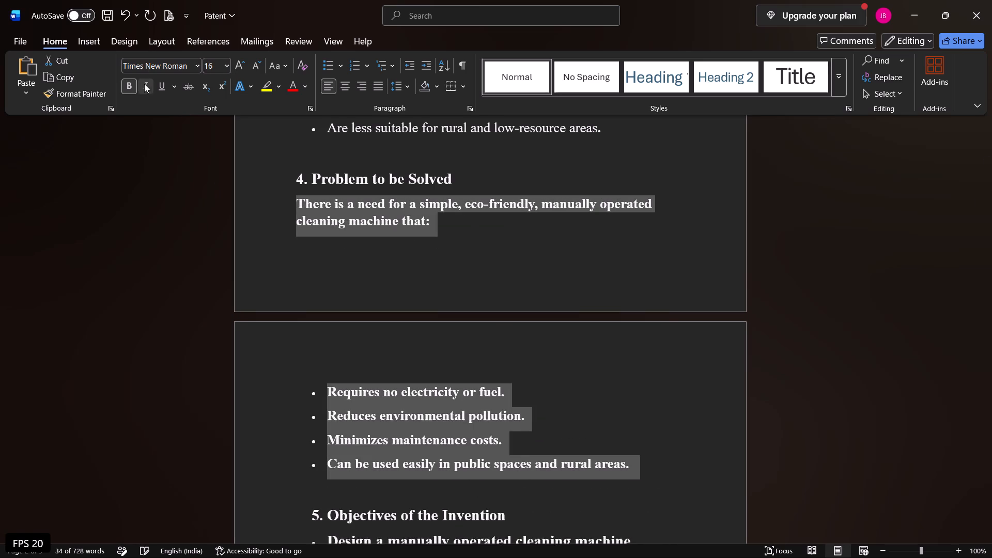
left_click(126, 87)
Make the five bullets under "5. Objectives of the Invention" non-bold and size 16.
scroll(330, 272, "down", 1)
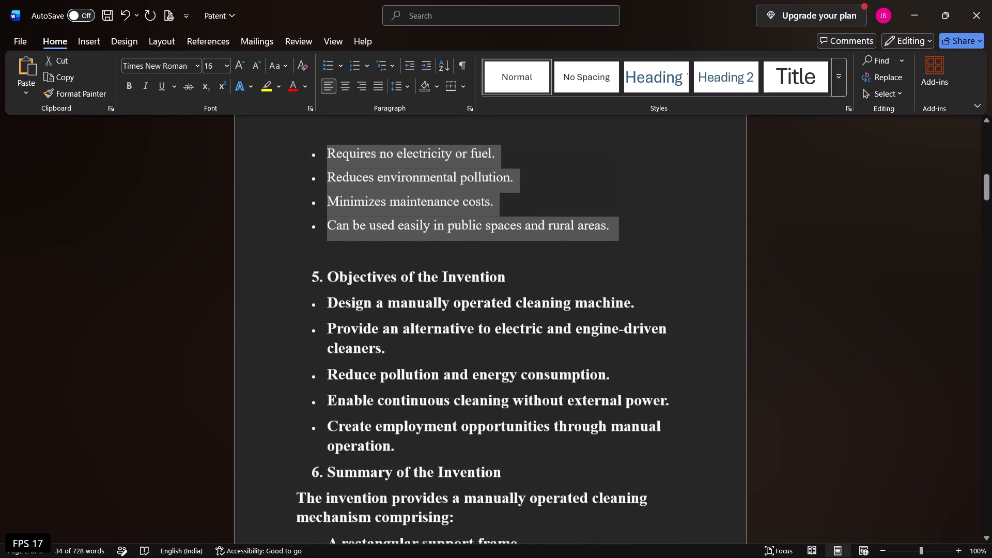
scroll(330, 272, "down", 1)
left_click_drag(311, 279, 468, 439)
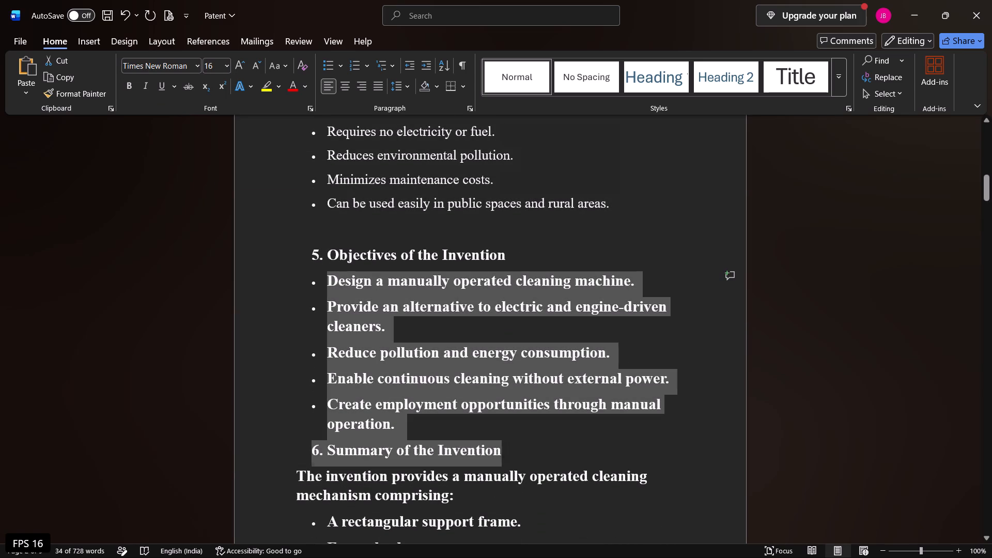
left_click_drag(468, 439, 443, 426)
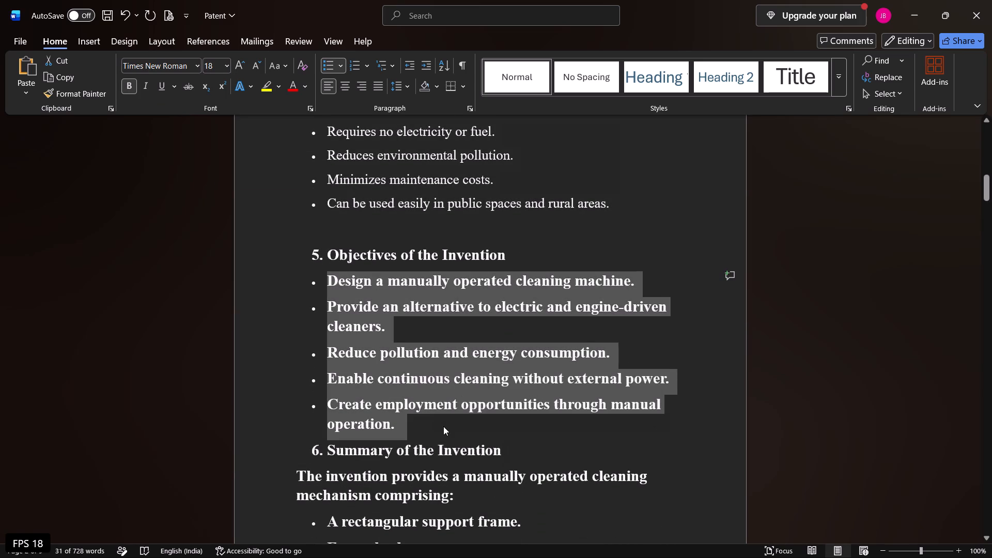
key("ctrl+b")
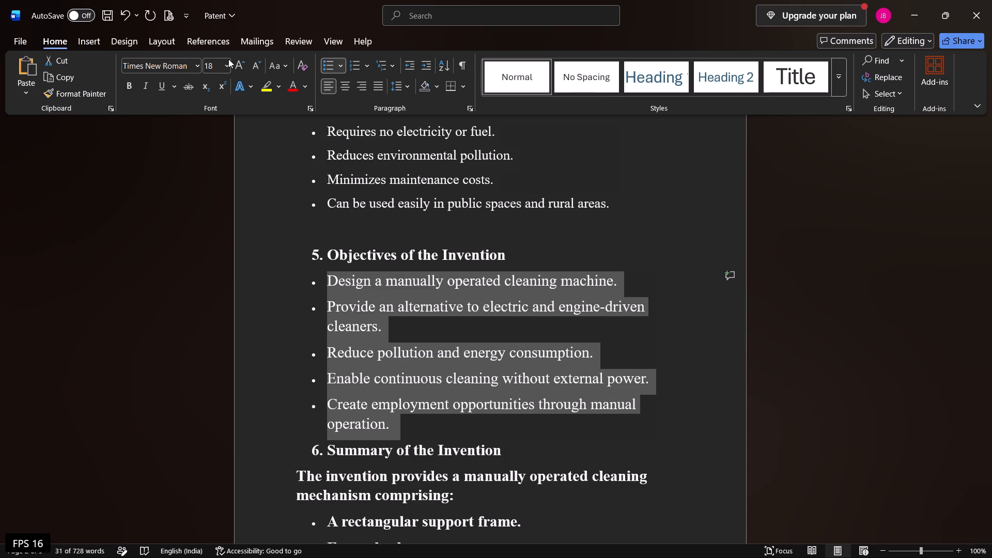
left_click(225, 69)
left_click(212, 171)
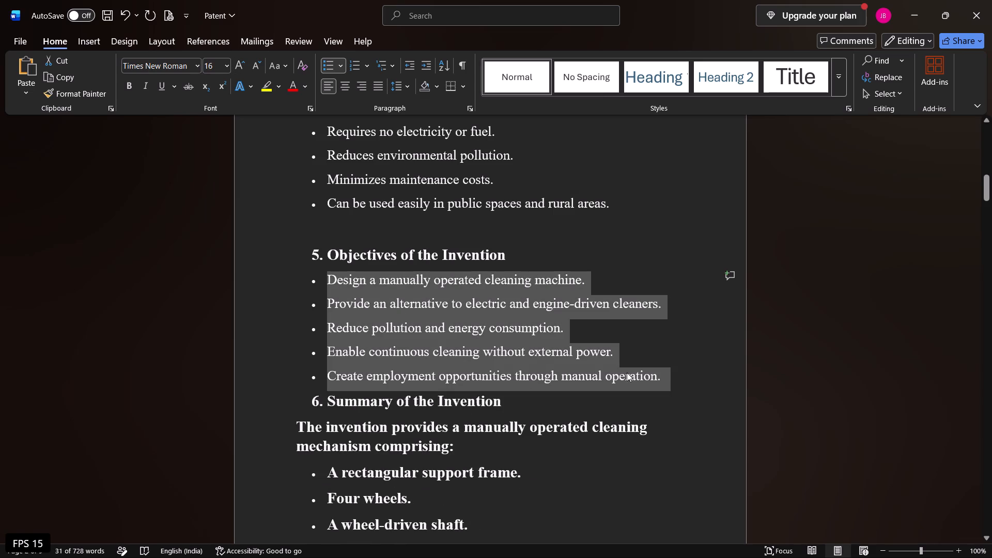
Insert a blank line without a bullet above the "6. Summary of the Invention" heading.
left_click(670, 382)
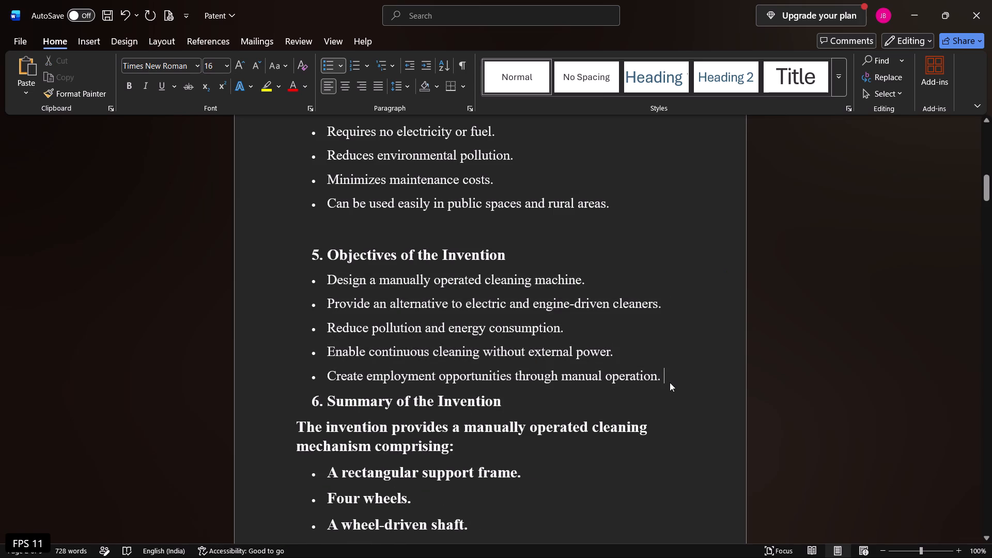
key("Return")
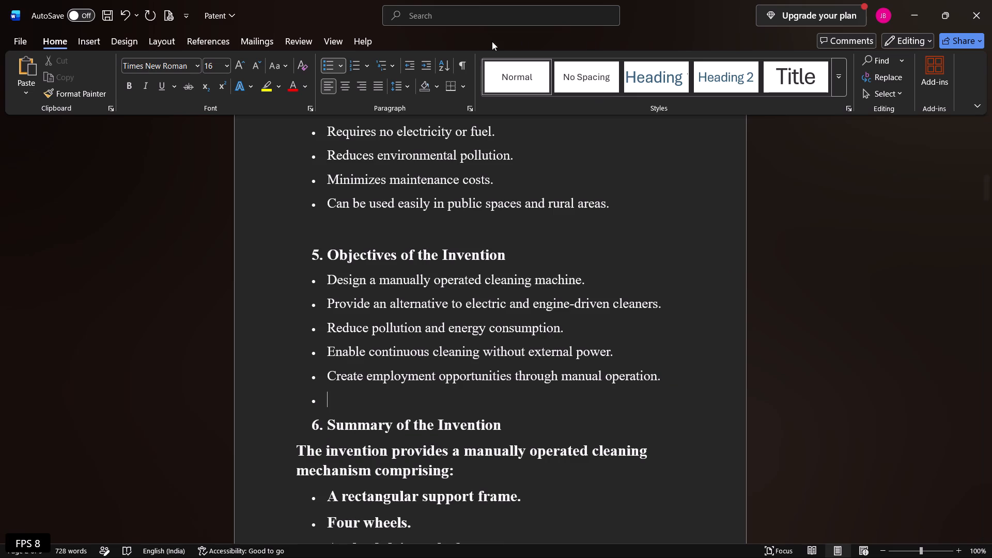
left_click(326, 67)
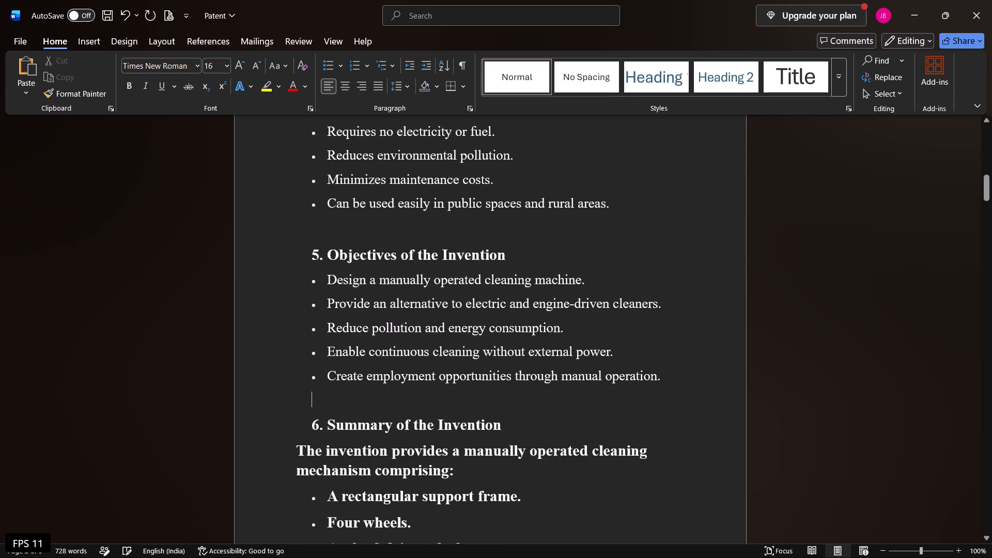
Make all body text and bullets under "6. Summary of the Invention" non-bold and size 16.
scroll(421, 479, "down", 2)
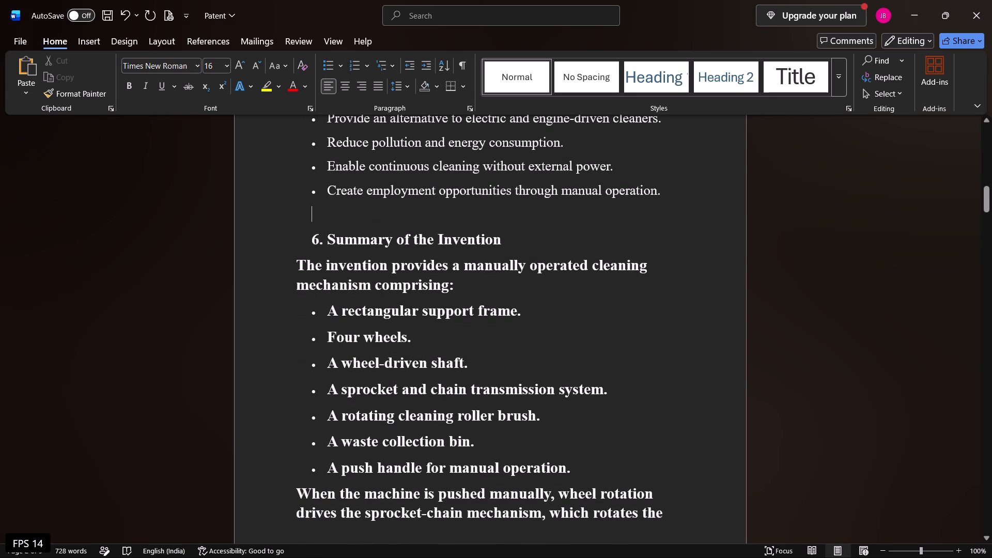
left_click_drag(293, 269, 723, 553)
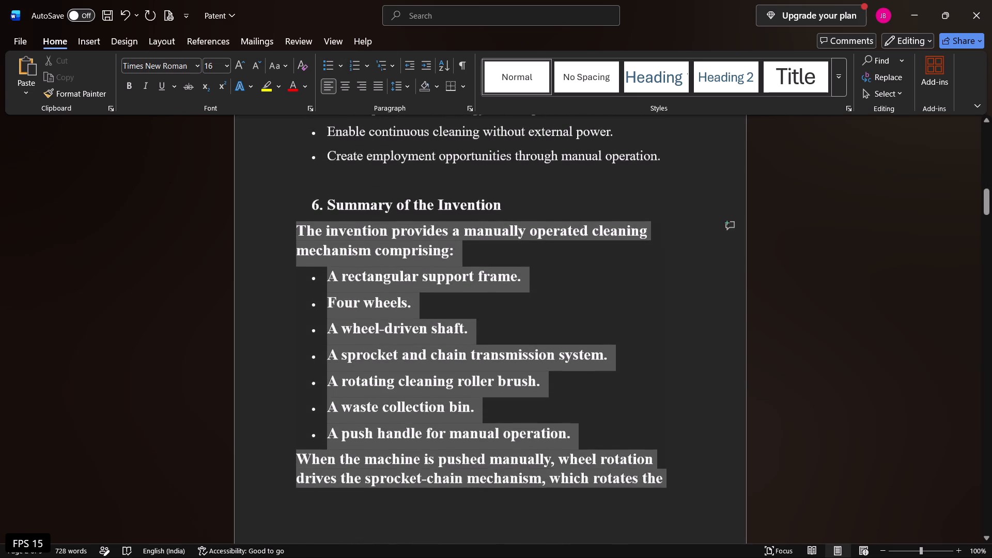
left_click_drag(723, 553, 631, 376)
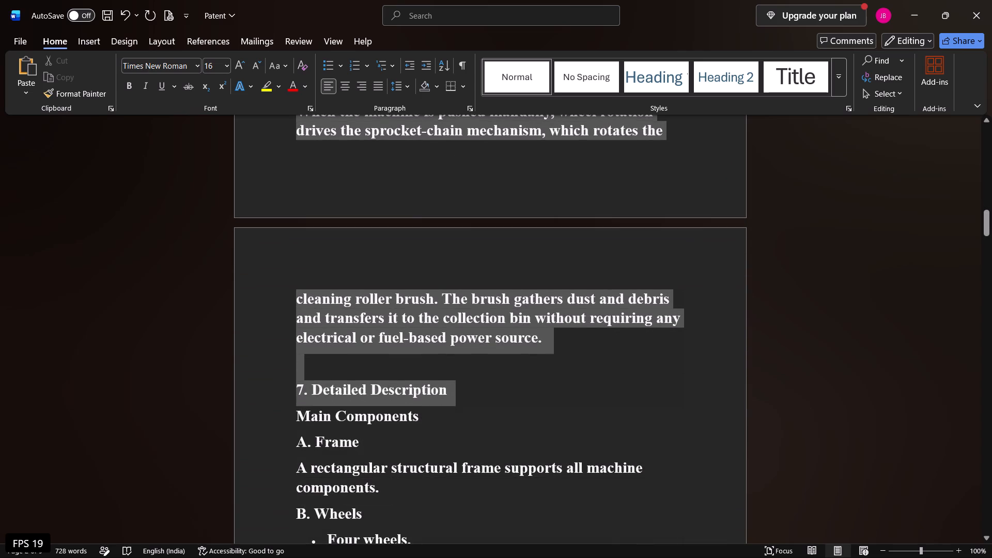
left_click_drag(631, 376, 575, 330)
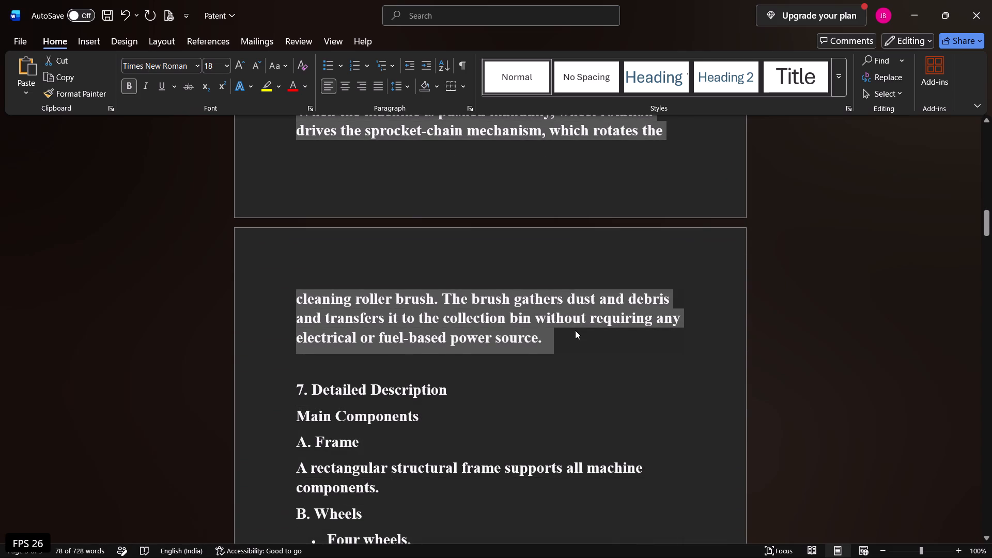
key("ctrl+b")
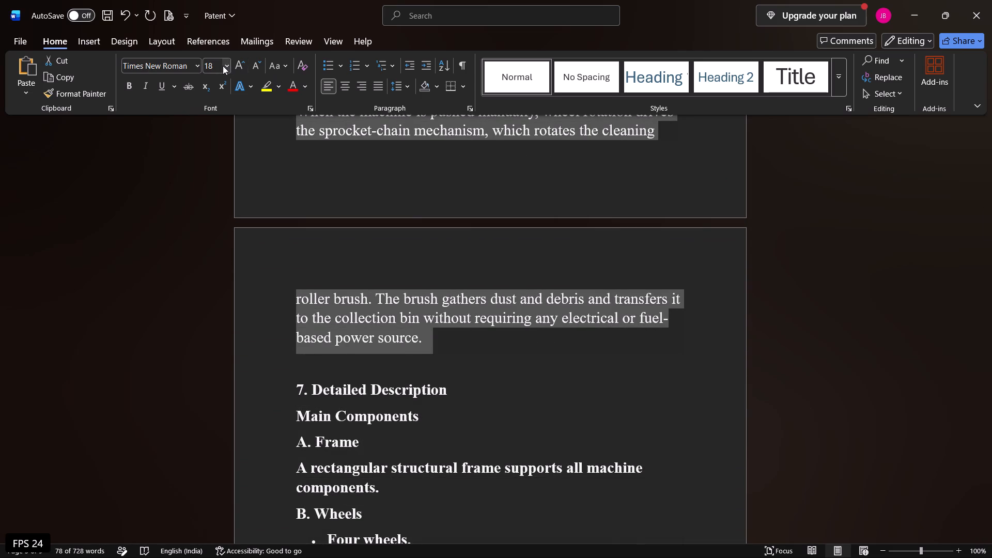
left_click(223, 66)
left_click(213, 177)
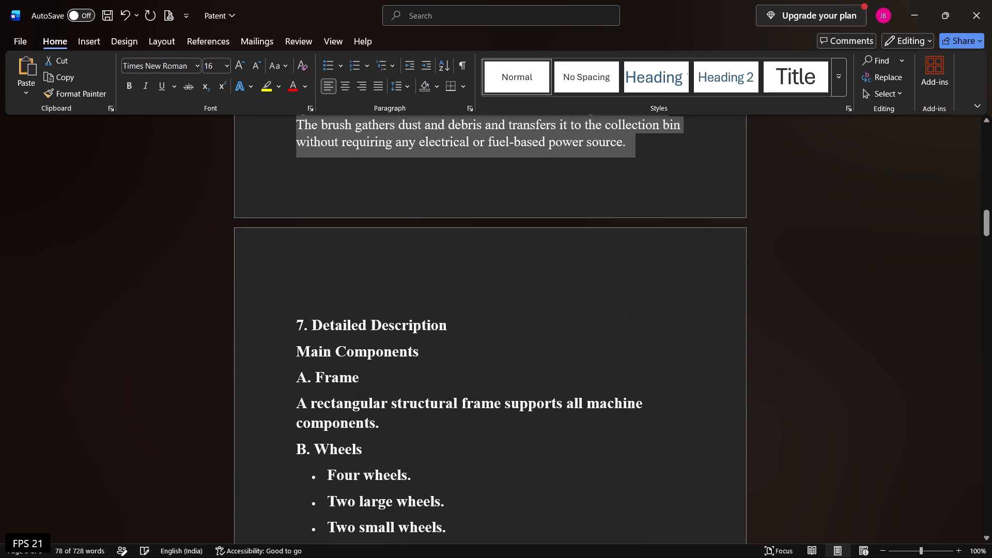
Indent the "4. Problem to be Solved" heading by one level.
scroll(490, 358, "up", 3)
scroll(525, 274, "up", 1)
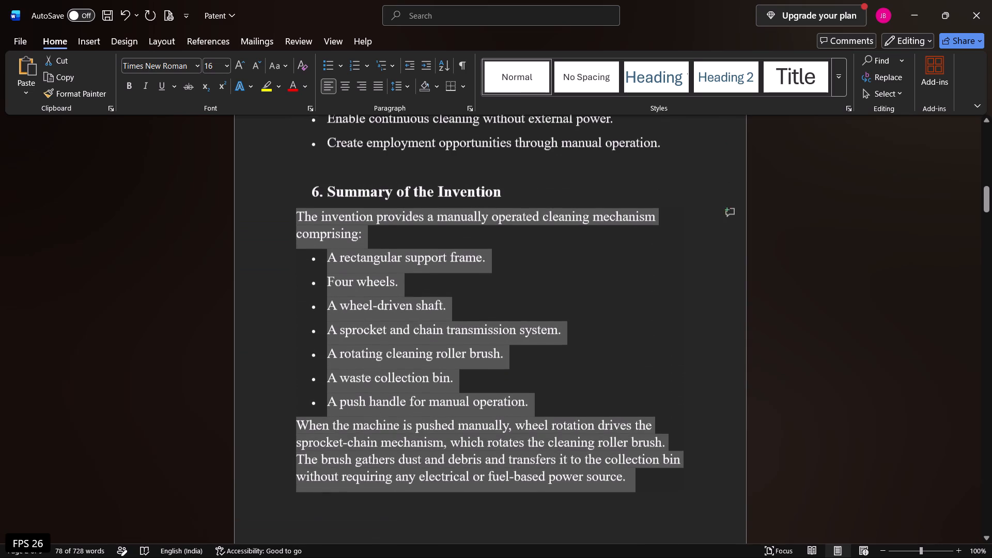
scroll(525, 274, "up", 1)
left_click(525, 274)
scroll(525, 274, "up", 4)
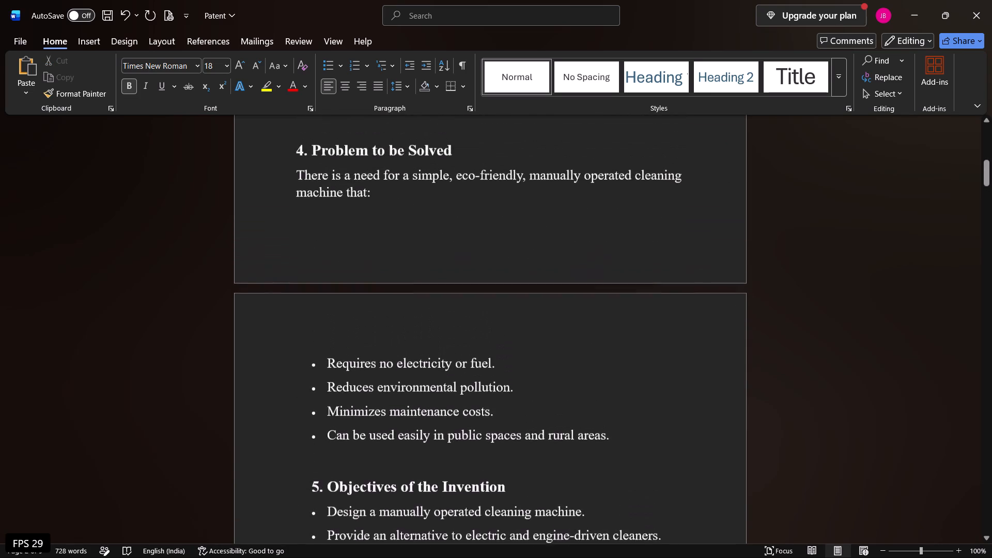
scroll(525, 274, "down", 4)
scroll(525, 274, "up", 3)
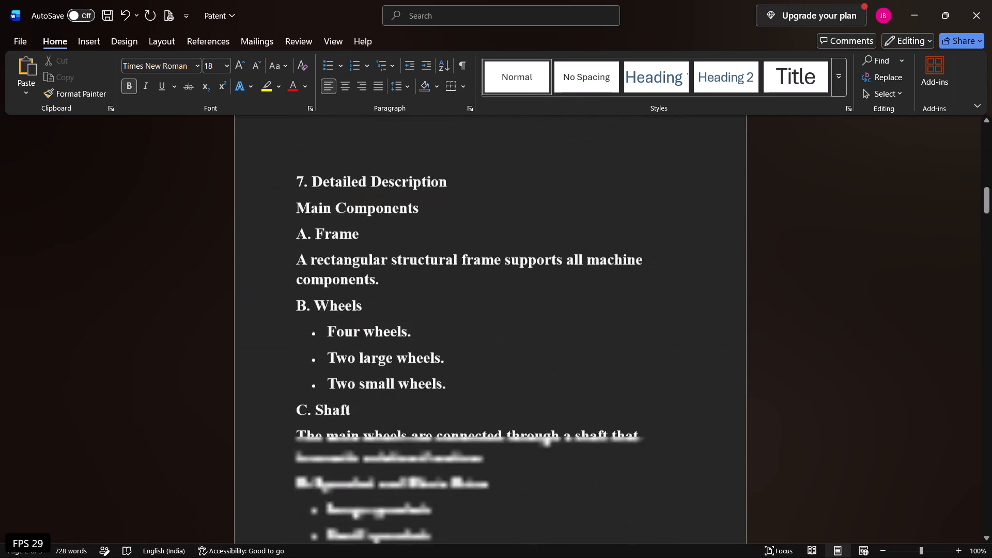
scroll(525, 274, "up", 2)
scroll(525, 274, "down", 3)
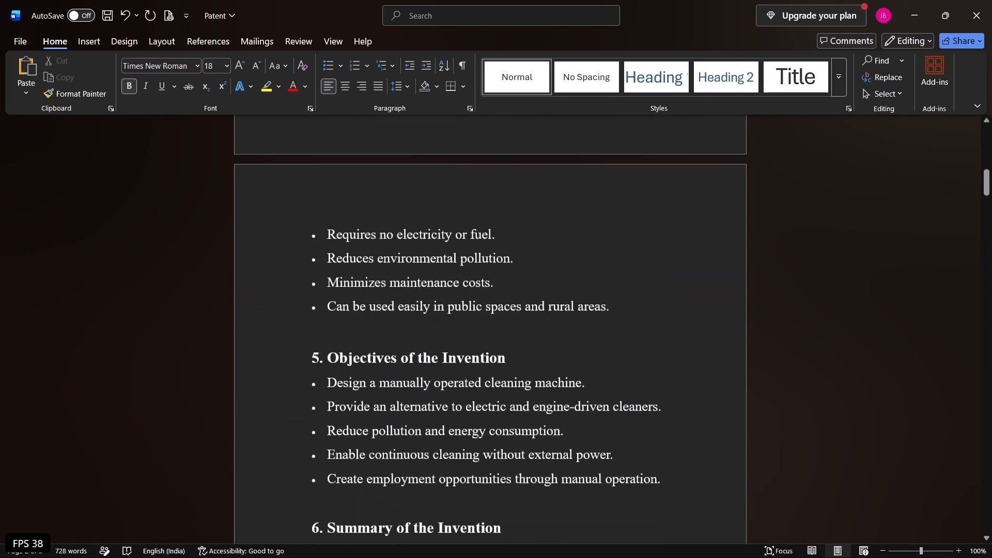
scroll(525, 274, "up", 2)
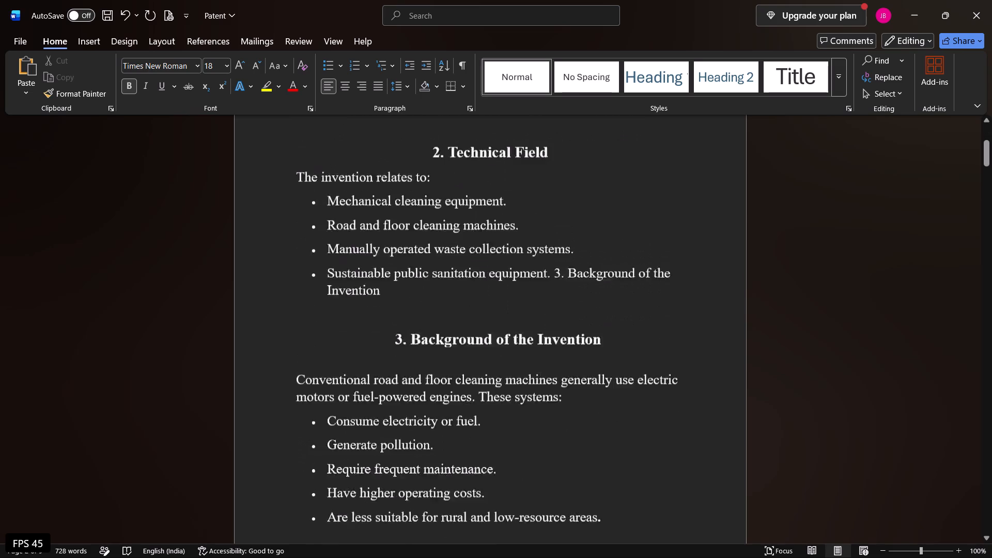
scroll(525, 274, "up", 1)
left_click_drag(456, 374, 249, 364)
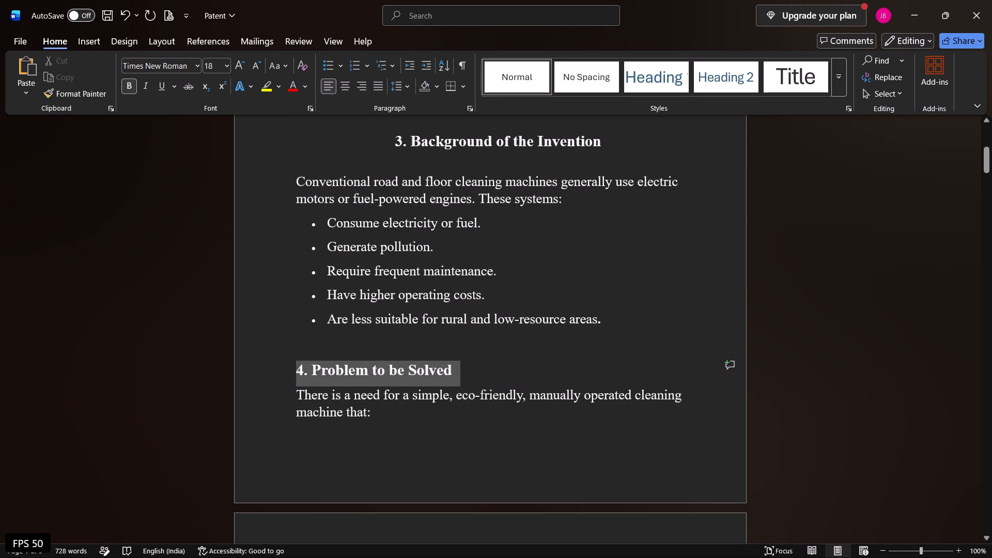
left_click_drag(249, 364, 248, 365)
key("ctrl+m")
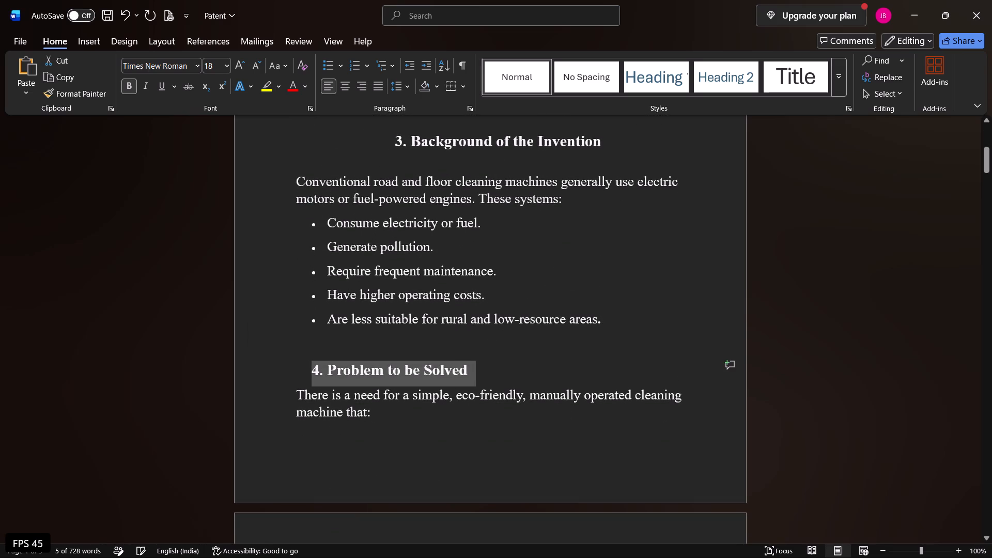
Indent the "4. Problem to be Solved" heading by one more level and center it.
key("ctrl+m")
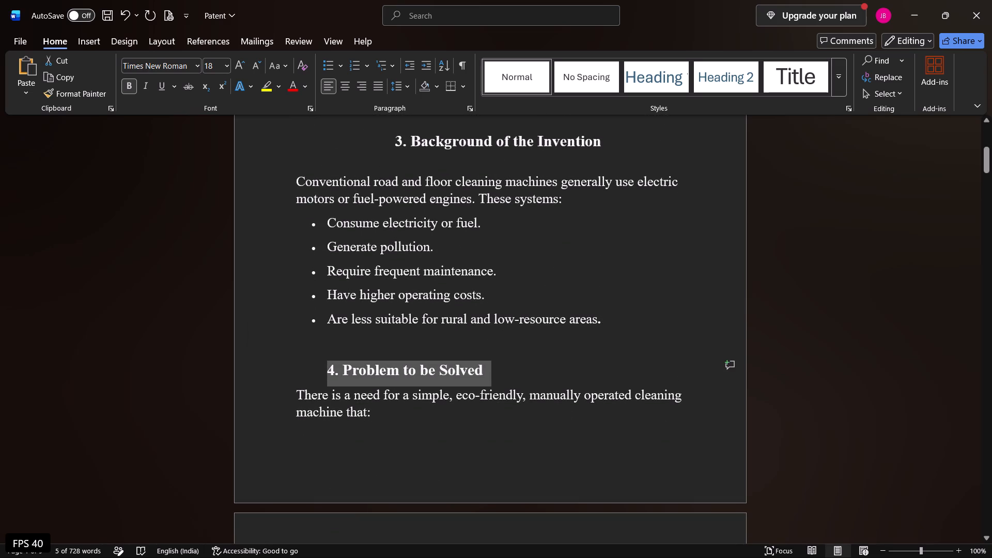
left_click(342, 81)
Center the "5. Objectives of the Invention" and "6. Summary of the Invention" headings.
scroll(477, 378, "down", 1)
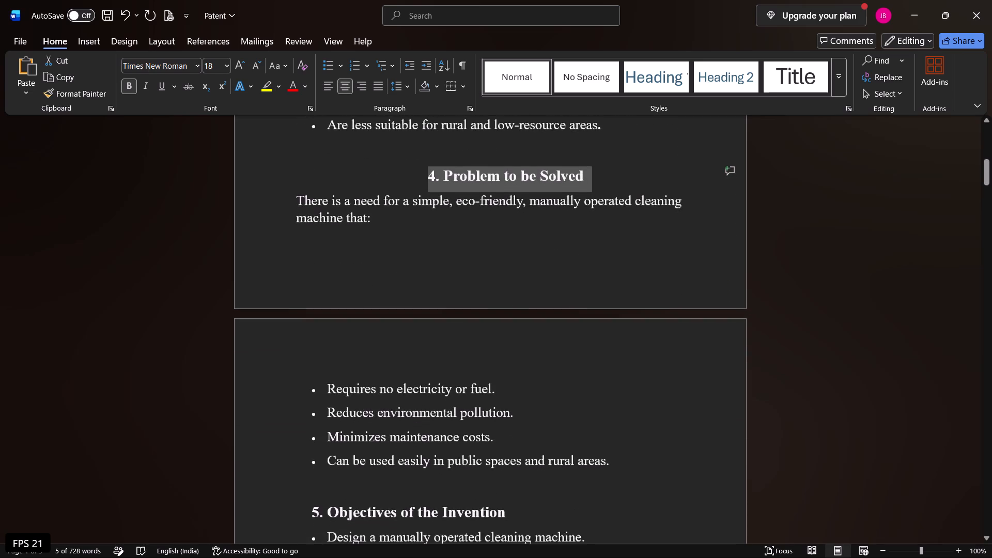
scroll(477, 378, "down", 1)
scroll(448, 438, "down", 1)
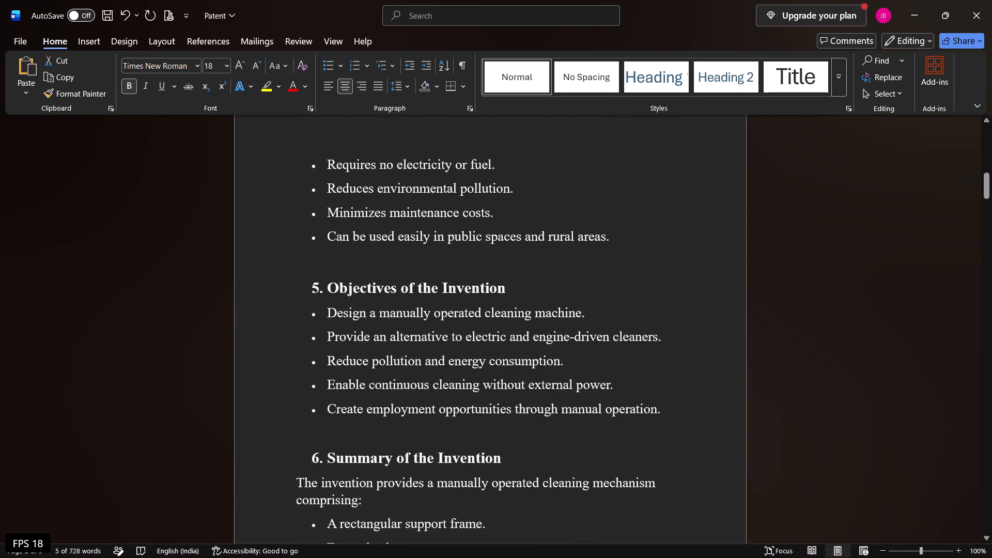
left_click_drag(513, 291, 250, 284)
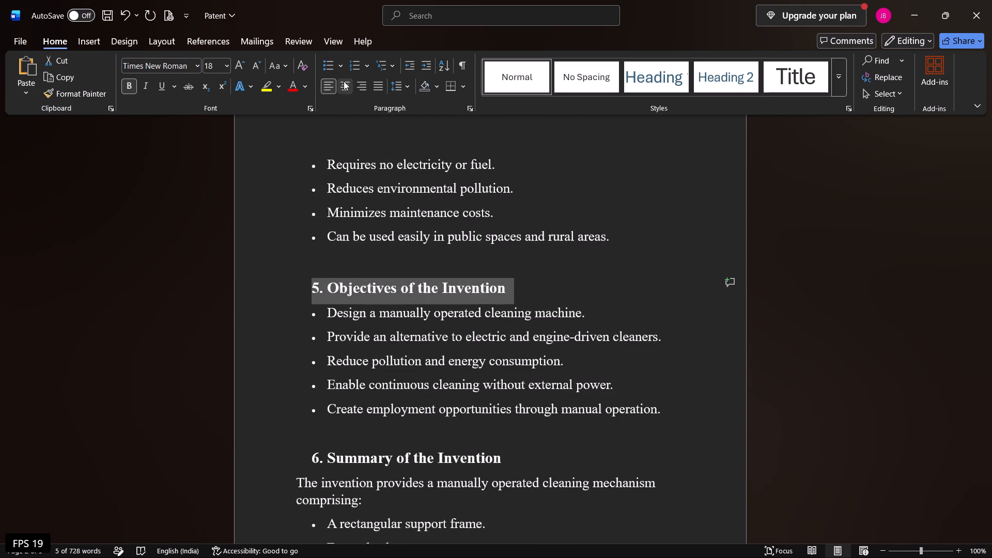
left_click(344, 83)
left_click_drag(513, 463, 283, 444)
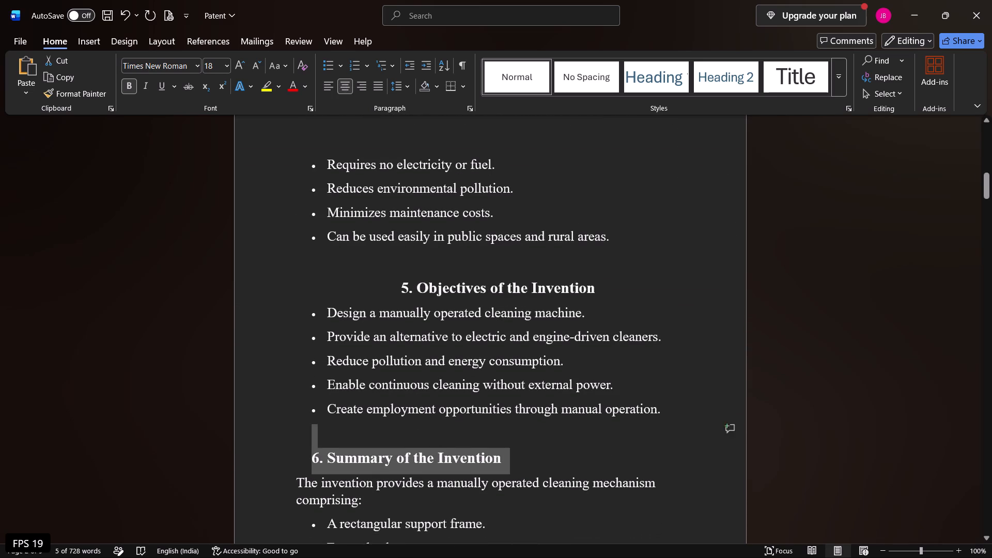
left_click_drag(283, 444, 260, 456)
left_click(343, 91)
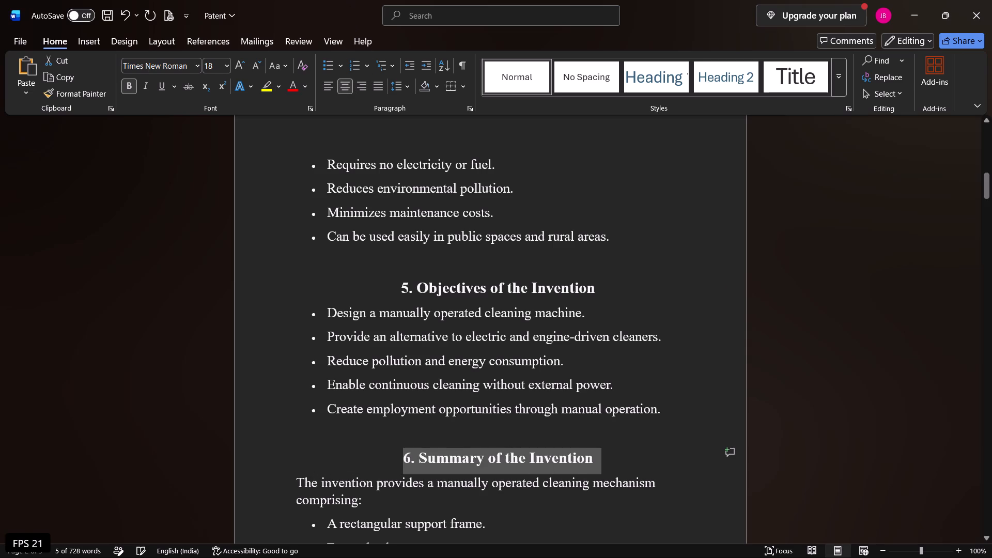
Make all text from "Main Components" through the "G. Handle" paragraph left-aligned, non-bold and size 16.
scroll(474, 331, "down", 2)
scroll(505, 375, "down", 1)
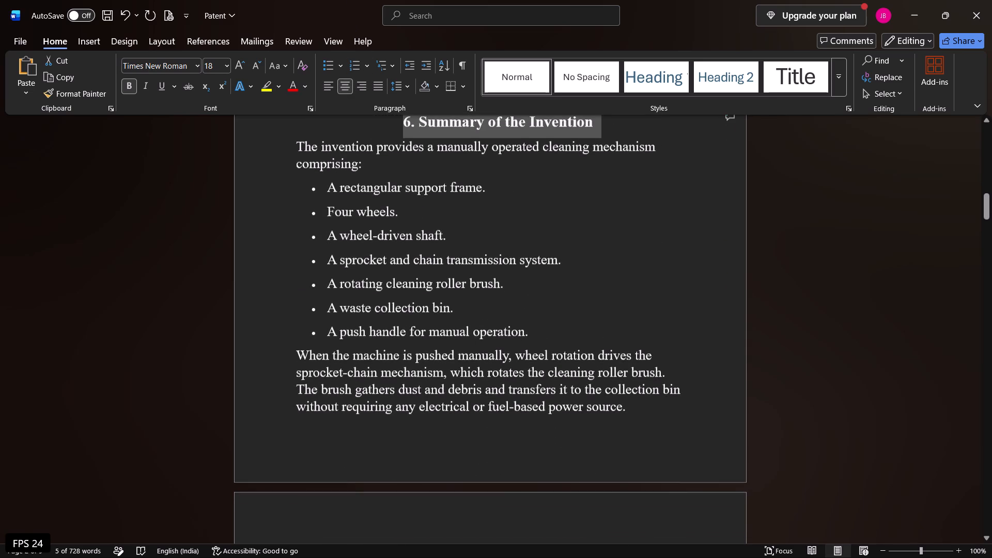
scroll(505, 375, "down", 1)
left_click(505, 375)
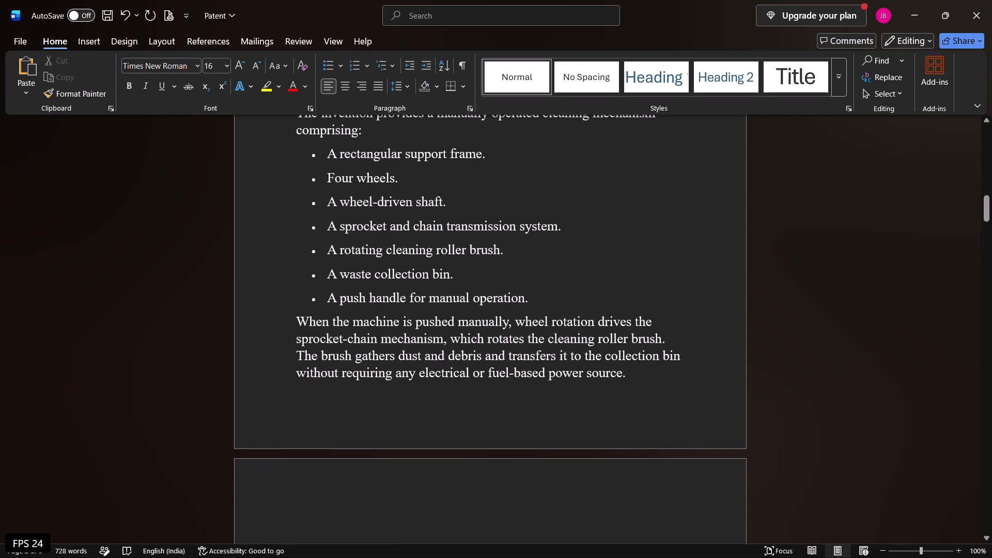
left_click(471, 374)
scroll(471, 374, "down", 2)
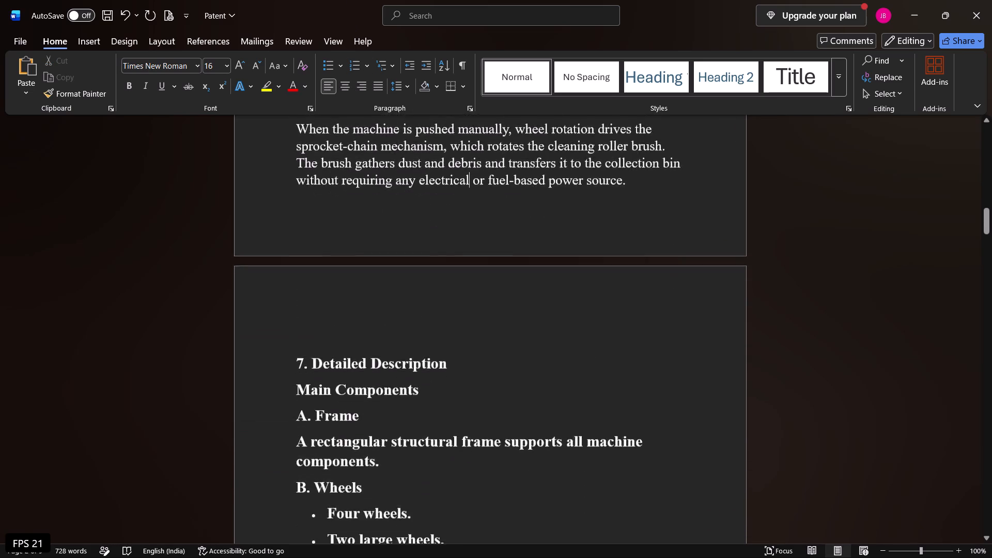
scroll(471, 374, "down", 1)
scroll(307, 278, "down", 1)
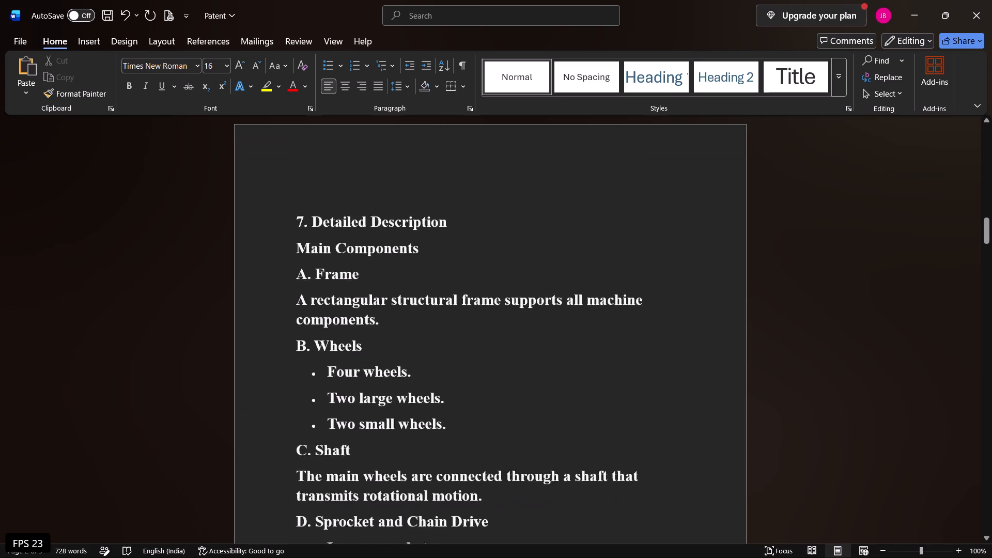
scroll(307, 278, "down", 2)
scroll(307, 278, "up", 1)
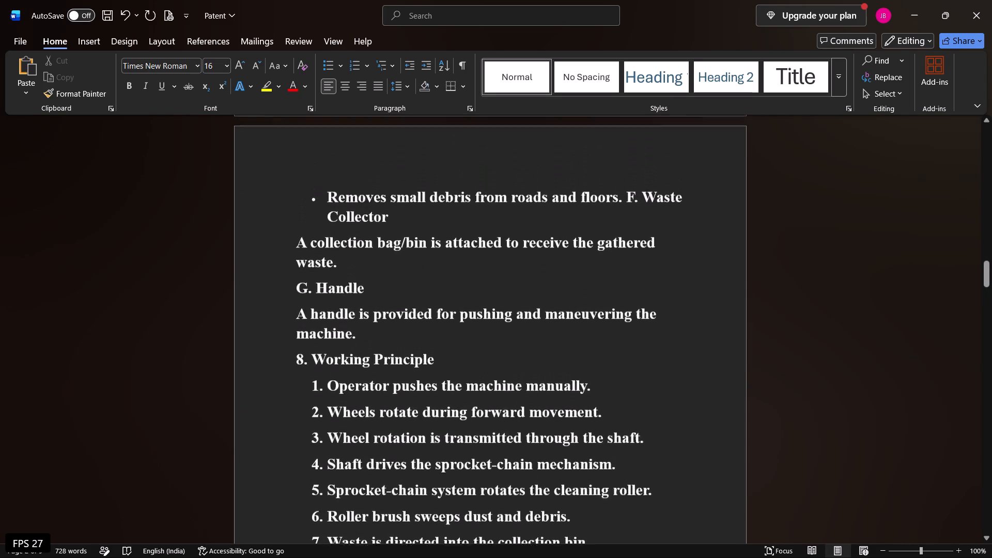
scroll(307, 278, "up", 1)
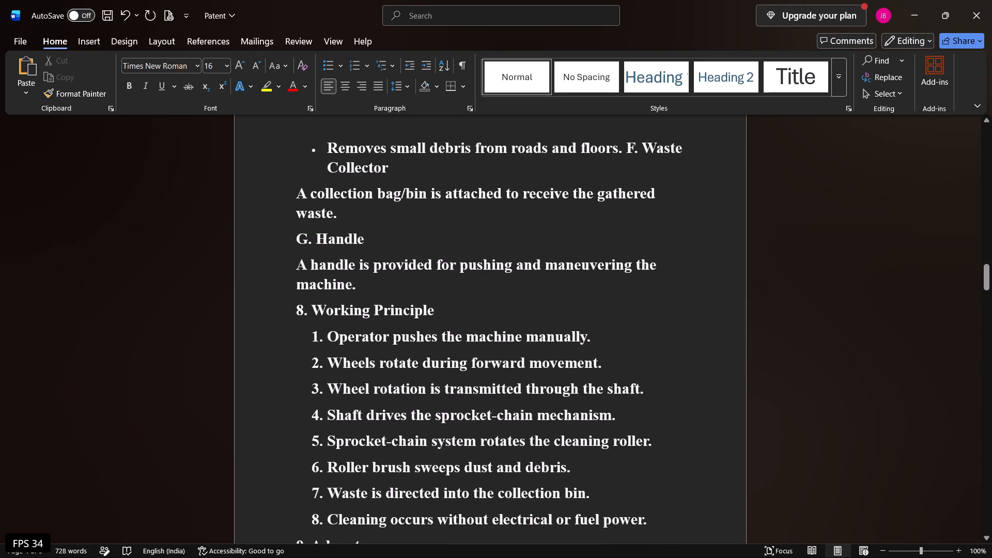
left_click_drag(364, 289, 268, 93)
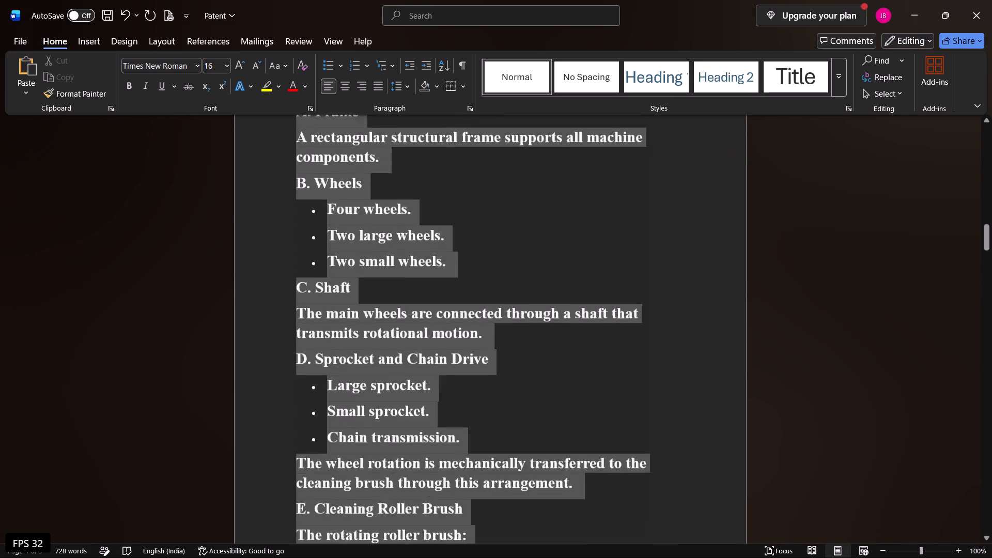
left_click_drag(268, 93, 277, 180)
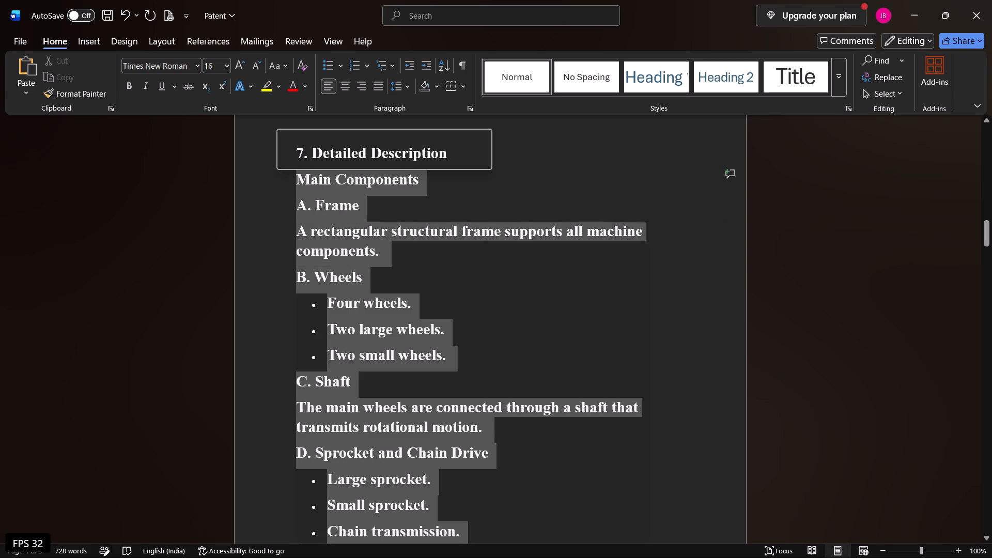
left_click(346, 82)
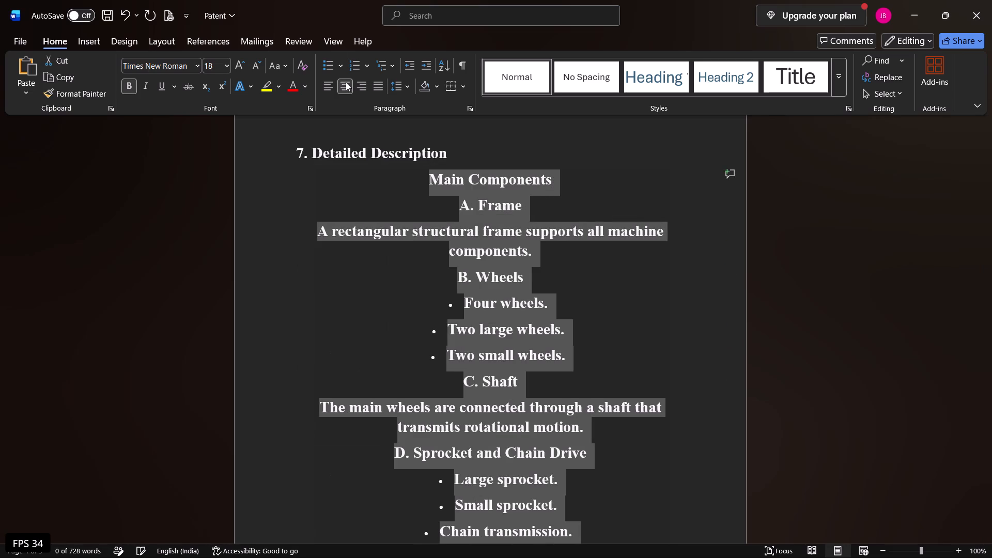
left_click(330, 82)
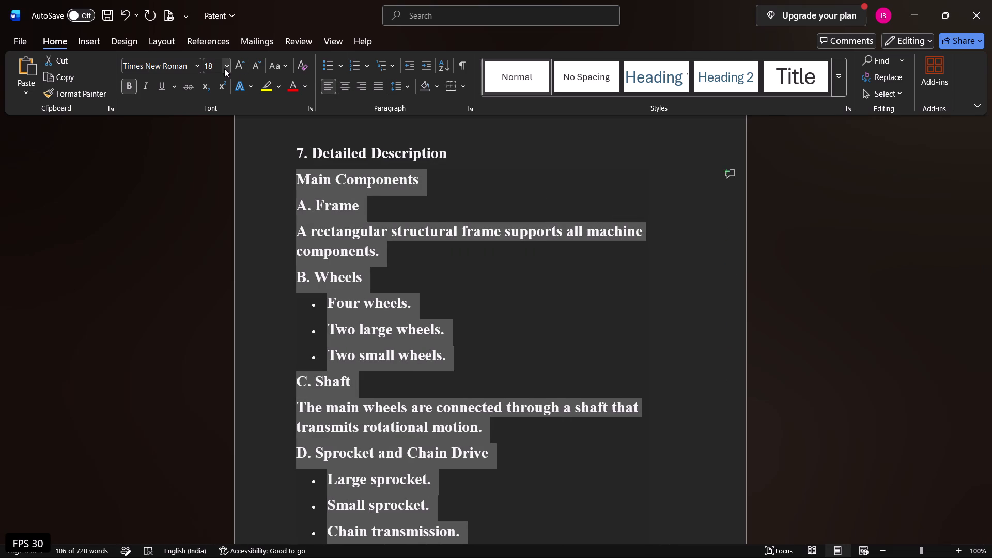
left_click(225, 64)
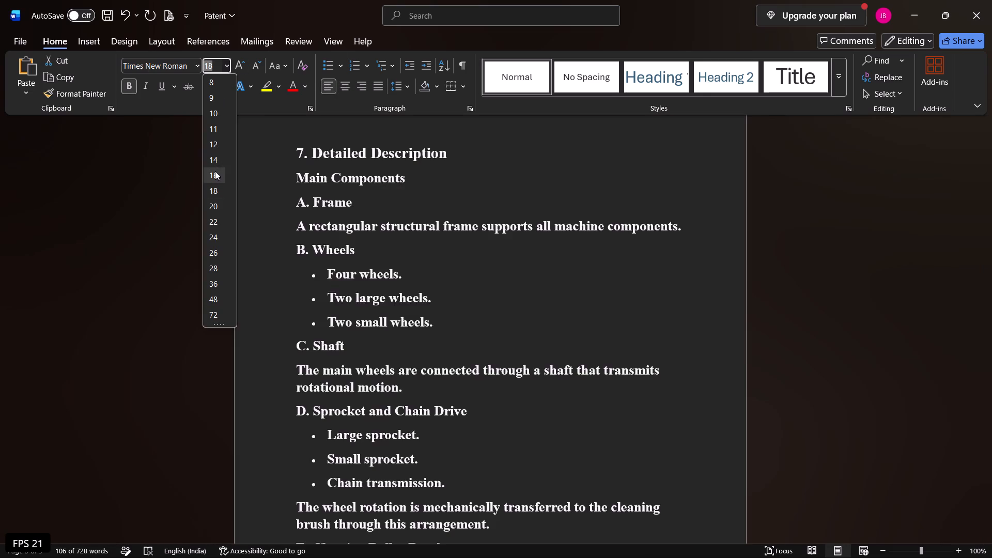
left_click(215, 171)
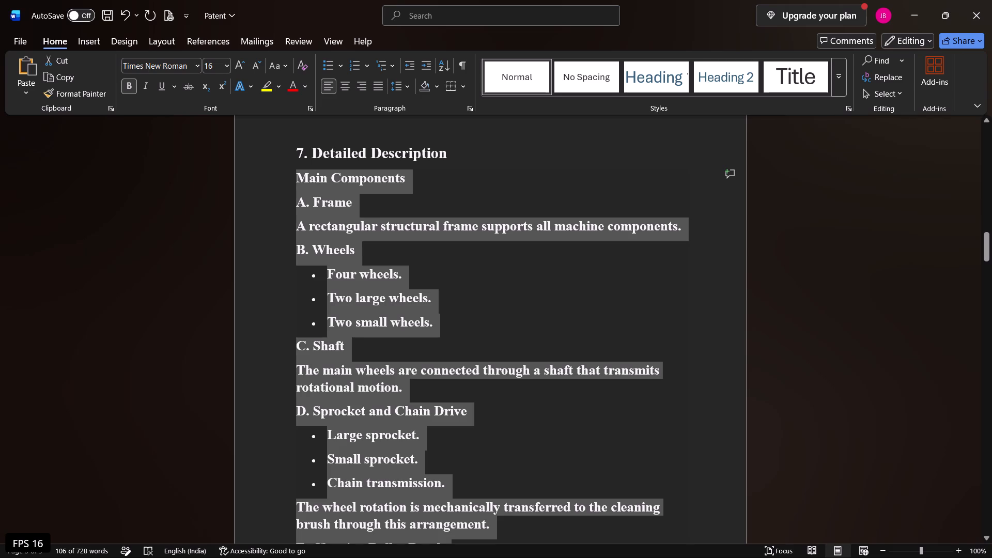
key("ctrl+b")
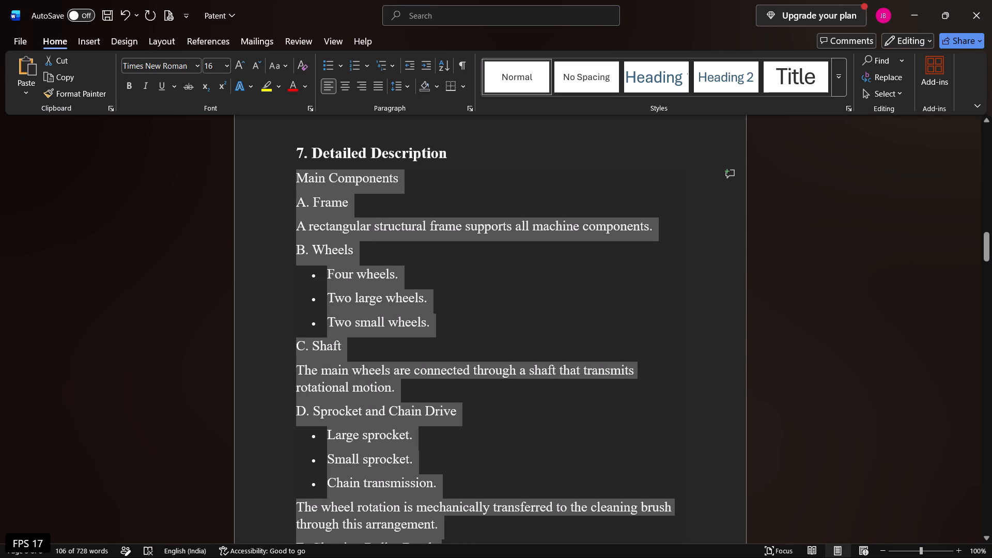
Center the "7. Detailed Description" heading.
left_click_drag(452, 153, 265, 158)
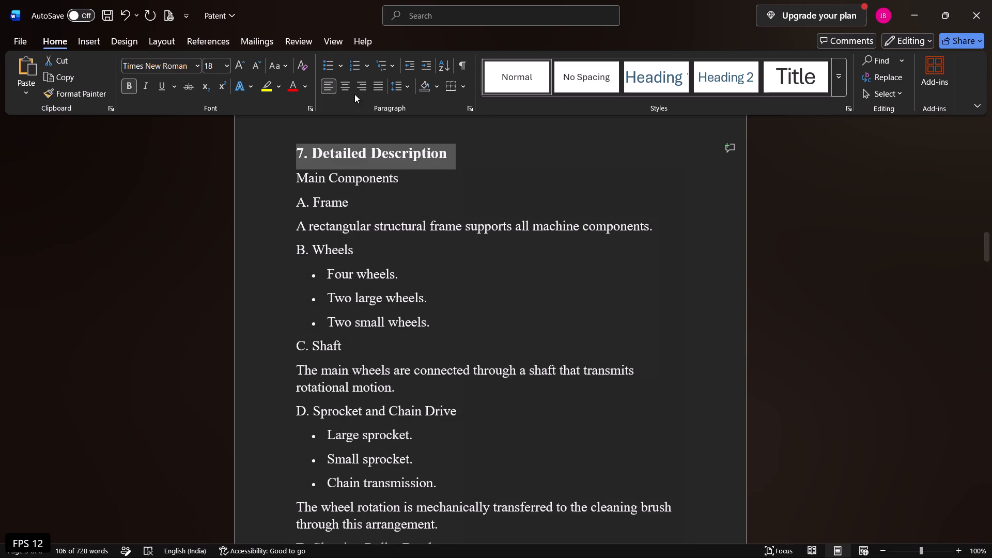
left_click(343, 87)
left_click(430, 240)
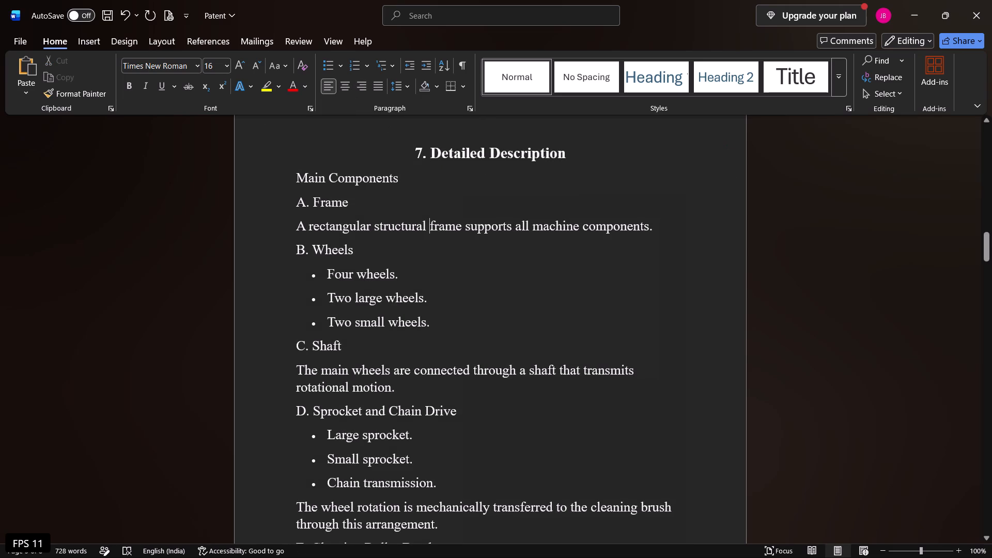
Add a colon at the end of the "Main Components" line.
scroll(430, 240, "down", 2)
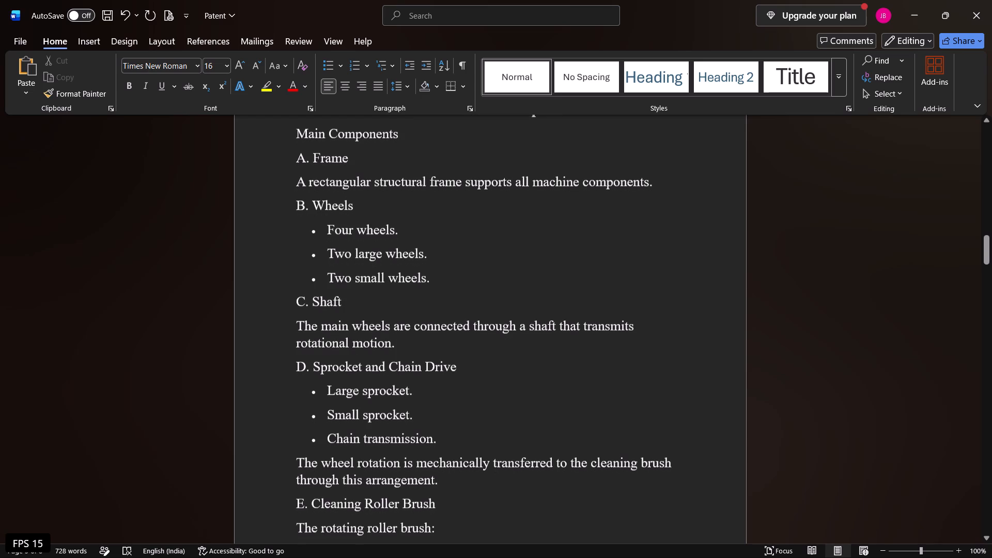
left_click(424, 125)
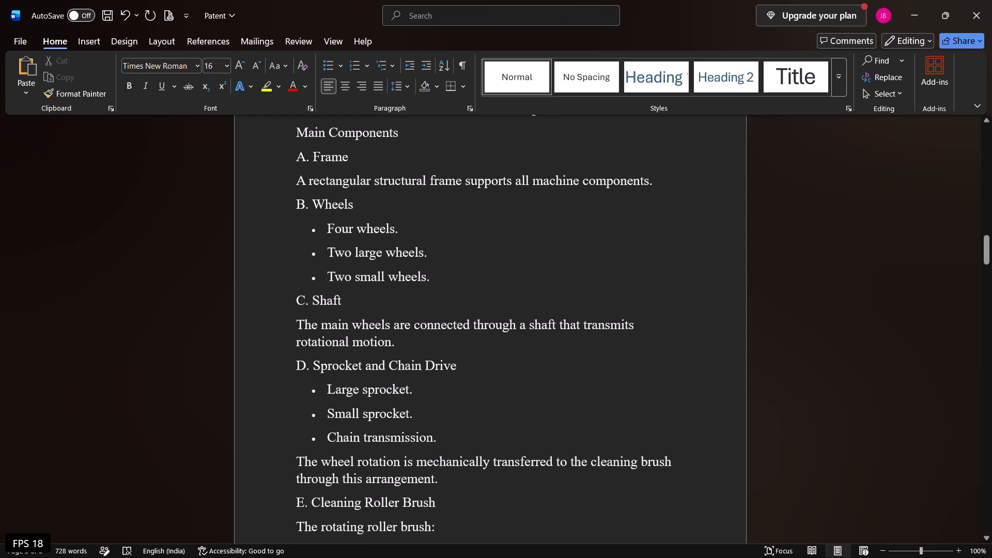
key("shift+colon")
left_click(423, 147)
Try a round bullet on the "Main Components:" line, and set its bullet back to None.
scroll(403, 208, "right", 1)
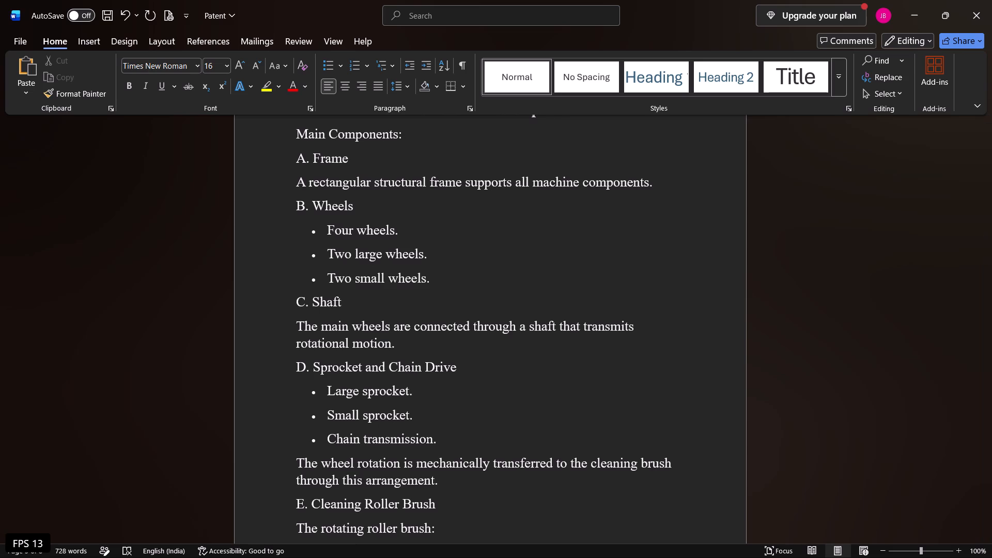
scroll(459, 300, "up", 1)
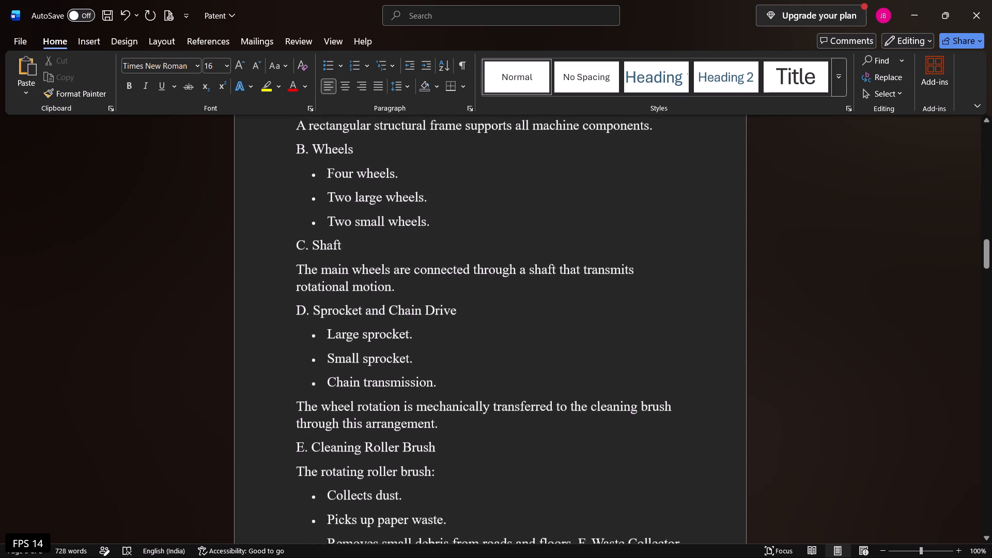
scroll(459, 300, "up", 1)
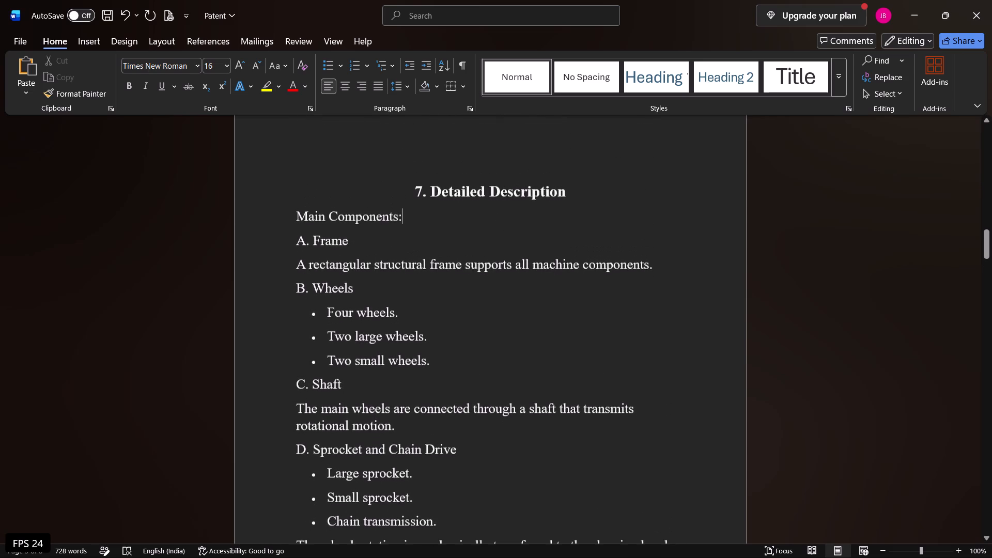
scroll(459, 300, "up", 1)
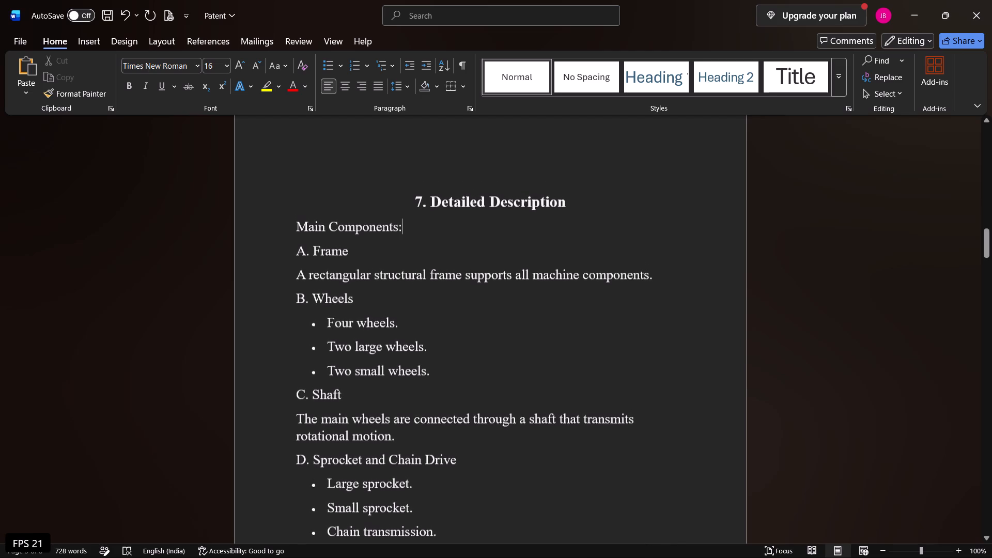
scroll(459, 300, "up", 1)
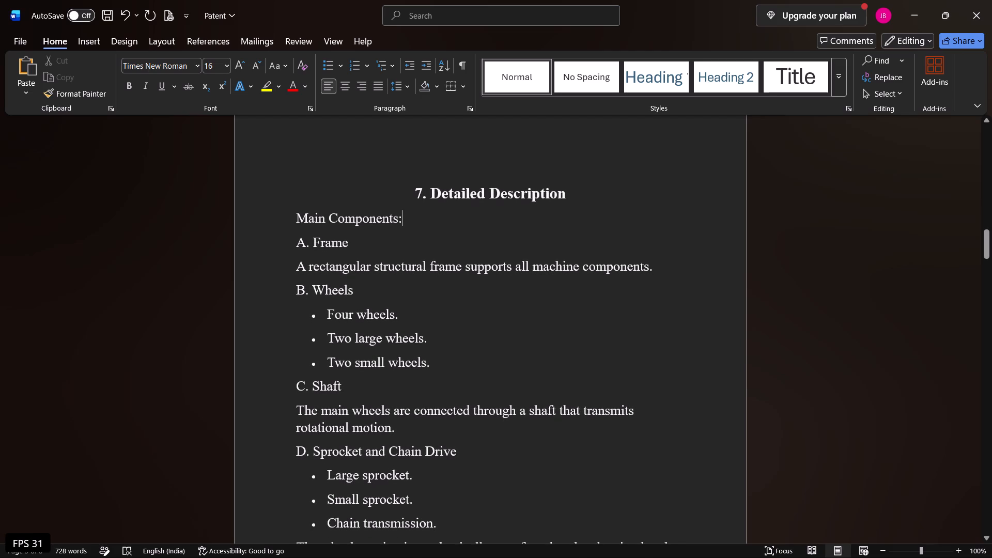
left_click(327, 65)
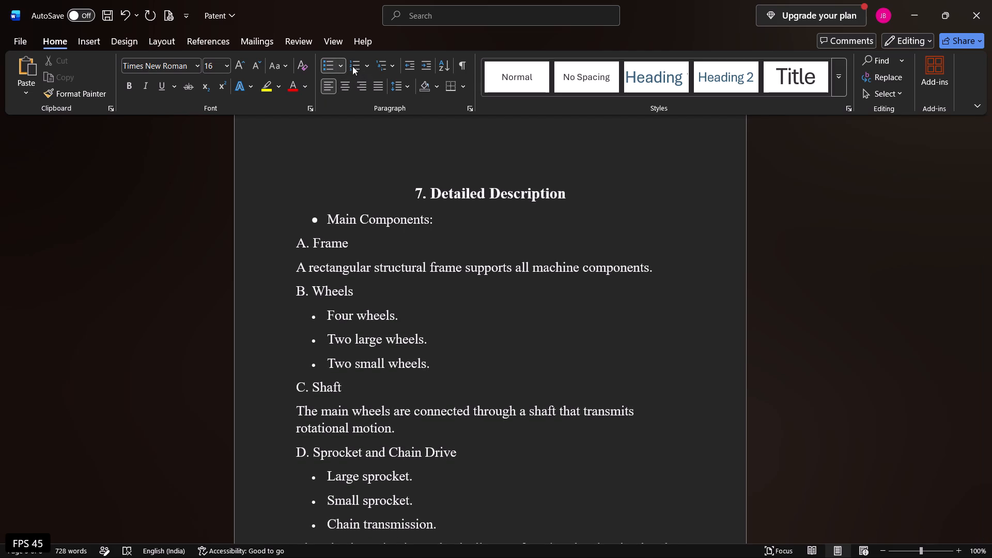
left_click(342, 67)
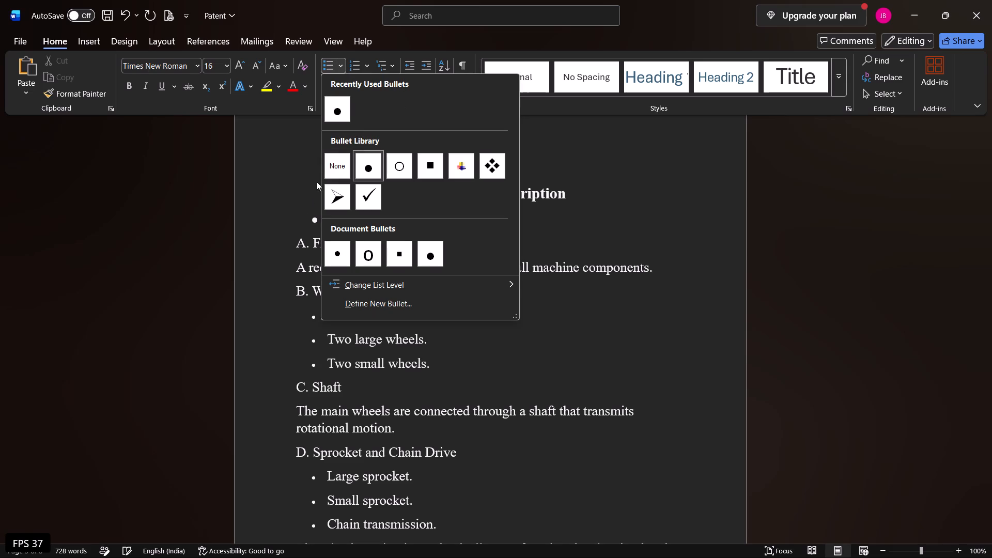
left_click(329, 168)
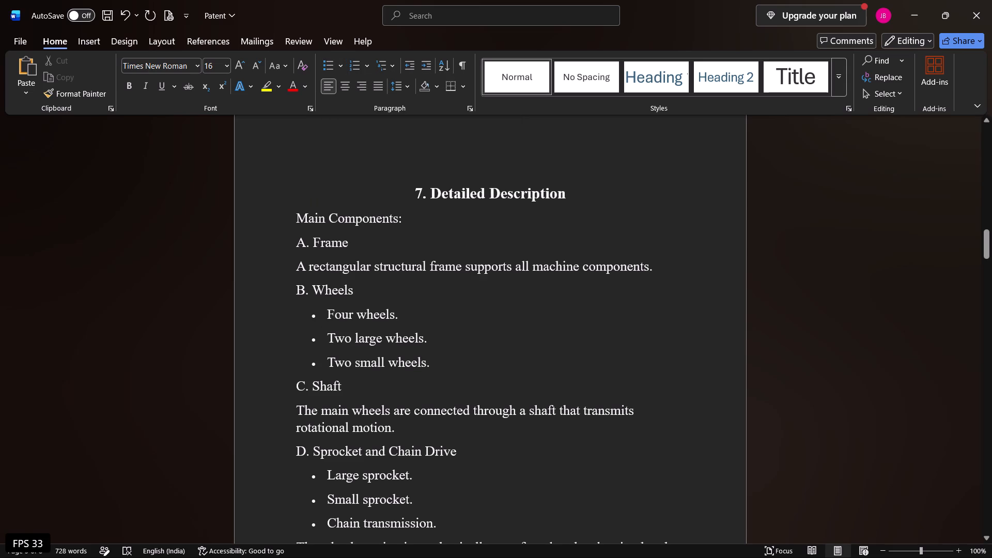
Insert blank lines before "A. Frame", "B. Wheels" and "C. Shaft", removing the bullet from the blank line before "C. Shaft".
left_click(296, 245)
key("Return")
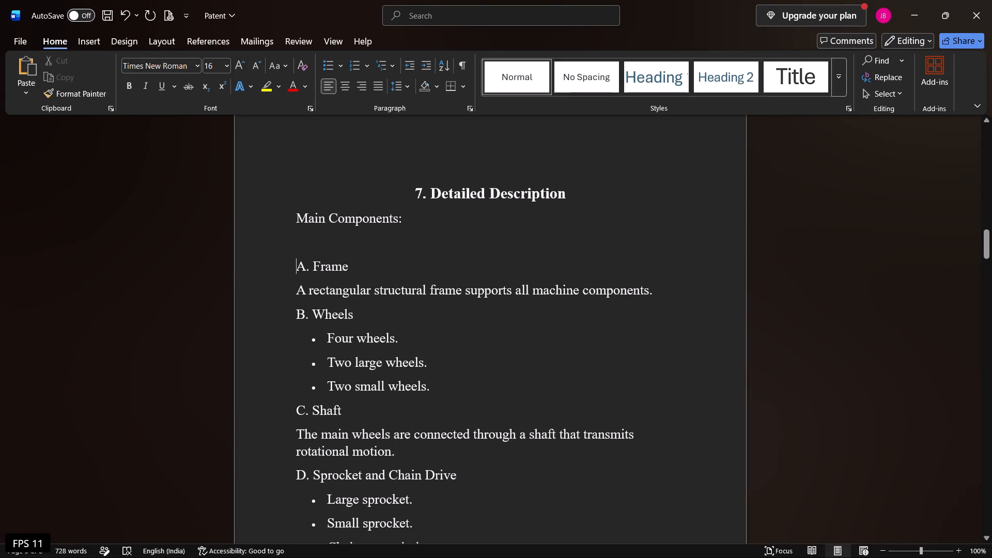
left_click(703, 287)
key("Return")
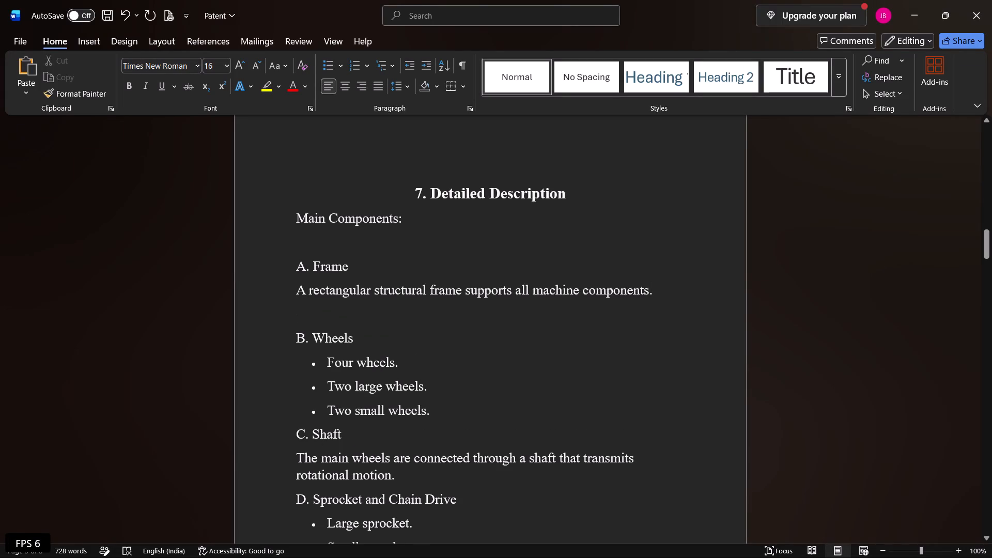
left_click(469, 422)
key("Return")
scroll(469, 422, "down", 1)
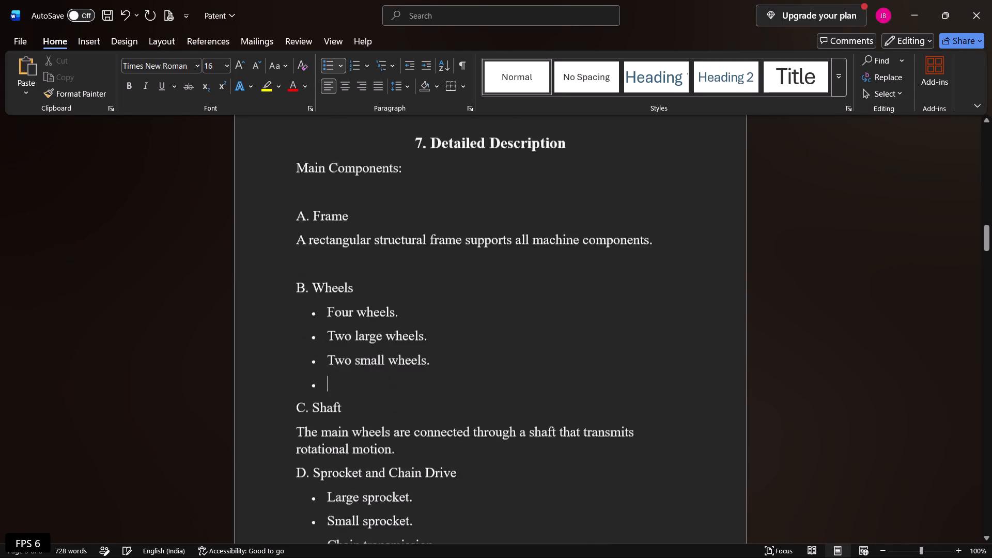
scroll(469, 422, "down", 1)
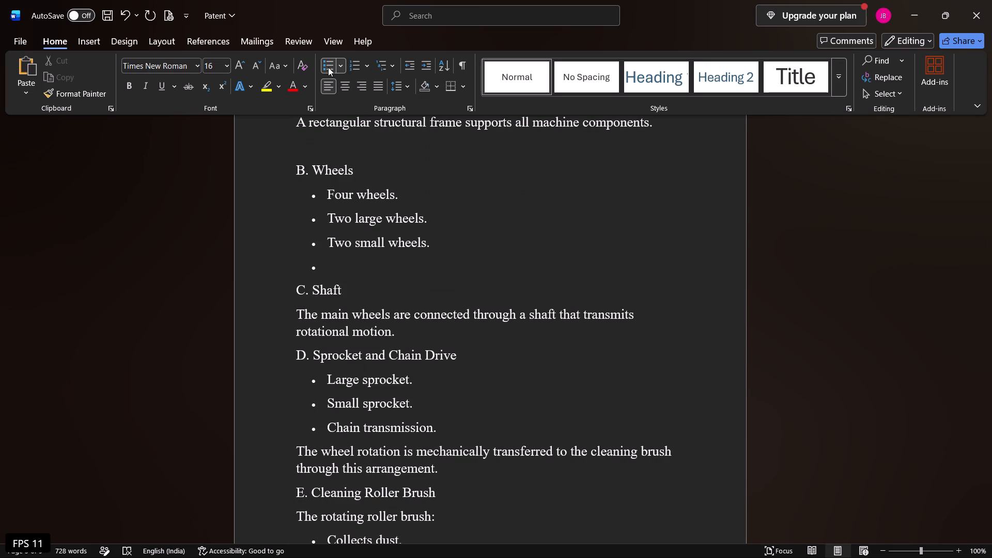
left_click(328, 67)
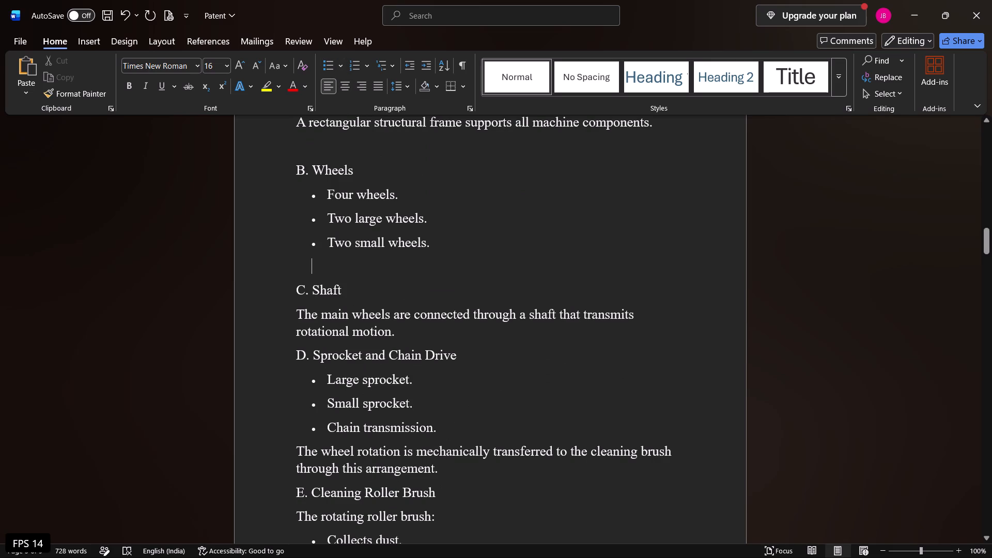
Insert blank lines before "D. Sprocket and Chain Drive", "E. Cleaning Roller Brush" and "G. Handle".
left_click(476, 337)
key("Return")
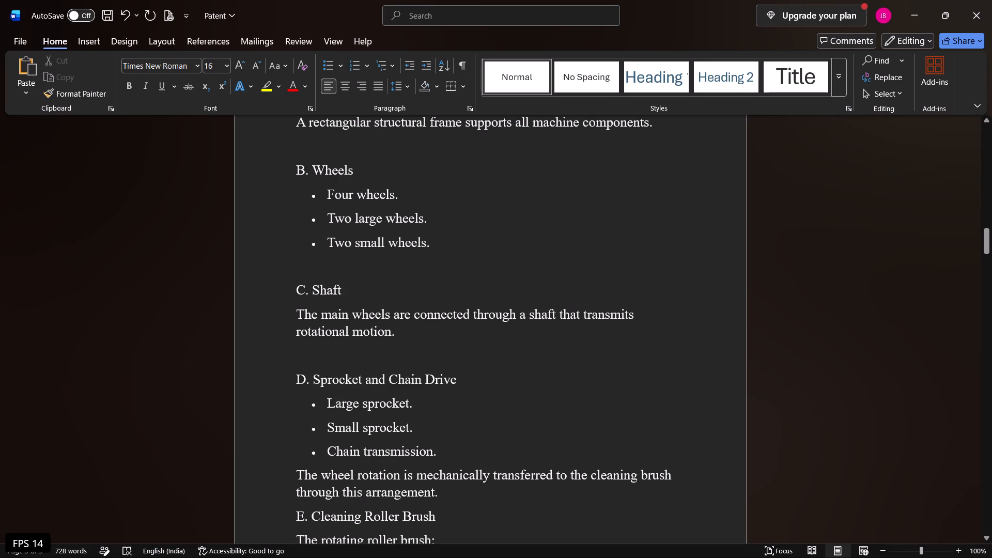
left_click(462, 505)
key("Return")
scroll(475, 491, "down", 3)
scroll(475, 491, "up", 2)
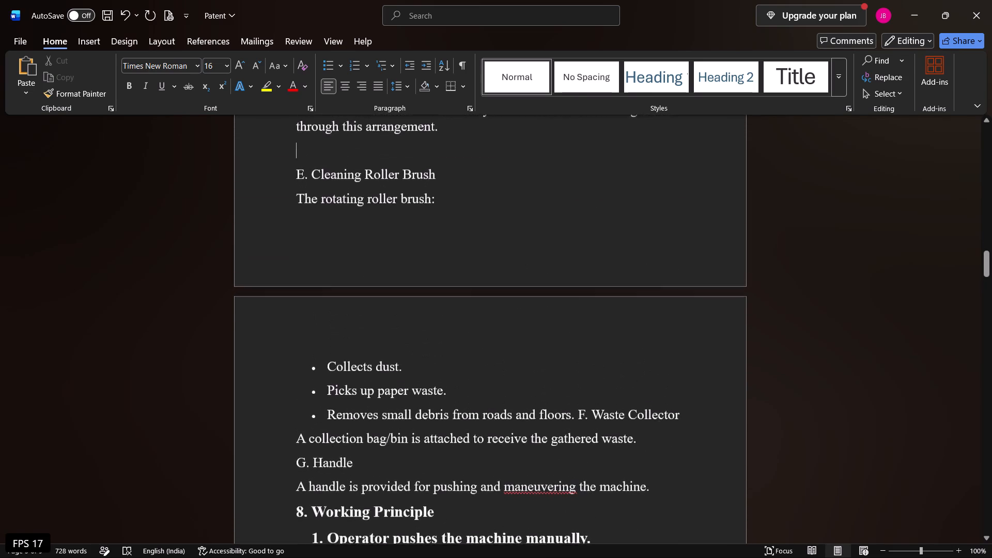
scroll(475, 491, "up", 1)
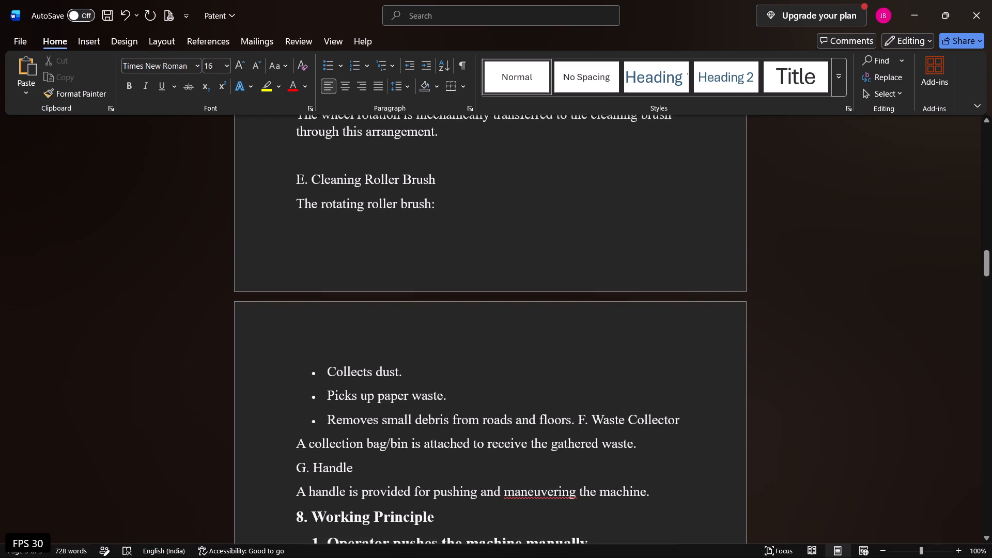
left_click(671, 443)
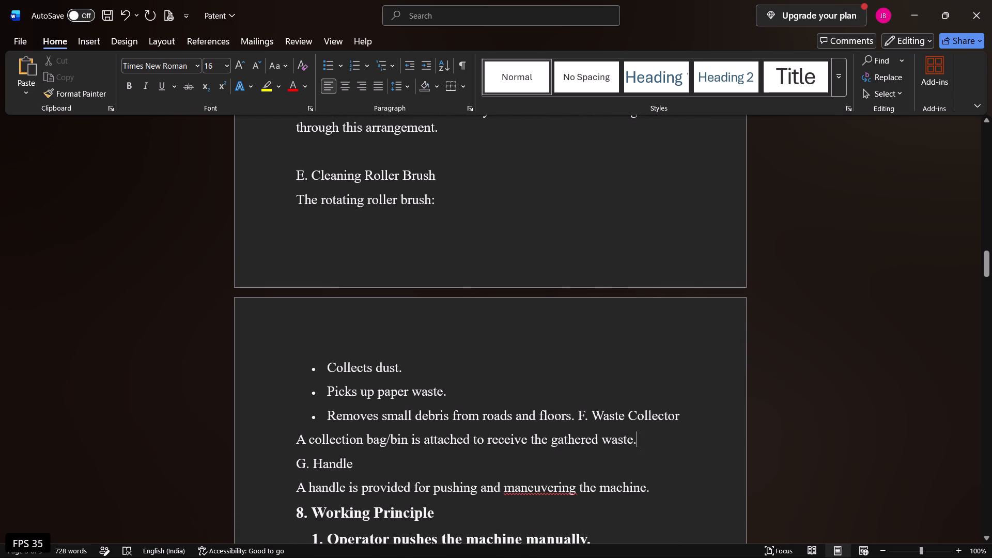
key("Return")
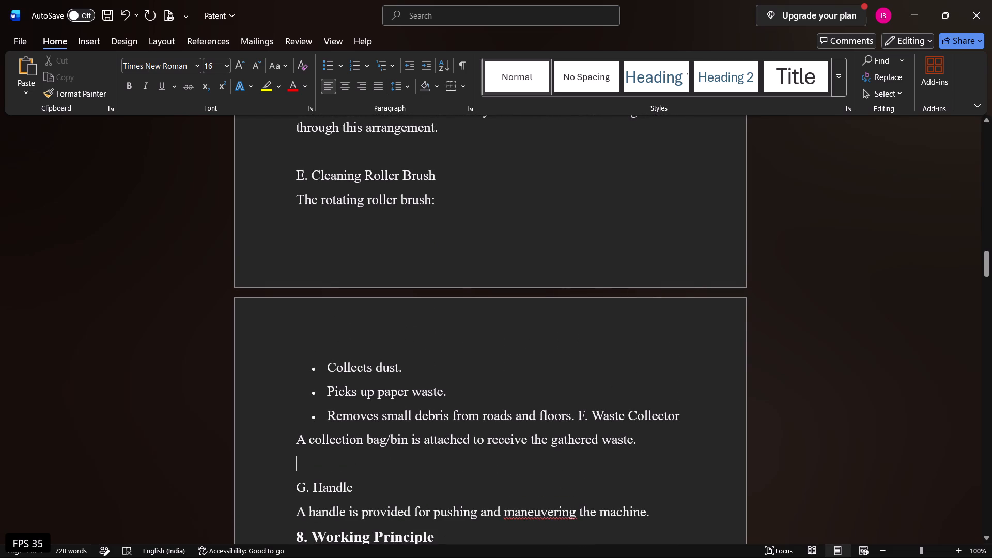
Split "F. Waste Collector" from the "Removes small debris" bullet onto its own unbulleted line, with a blank line above it.
left_click(577, 415)
key("Return")
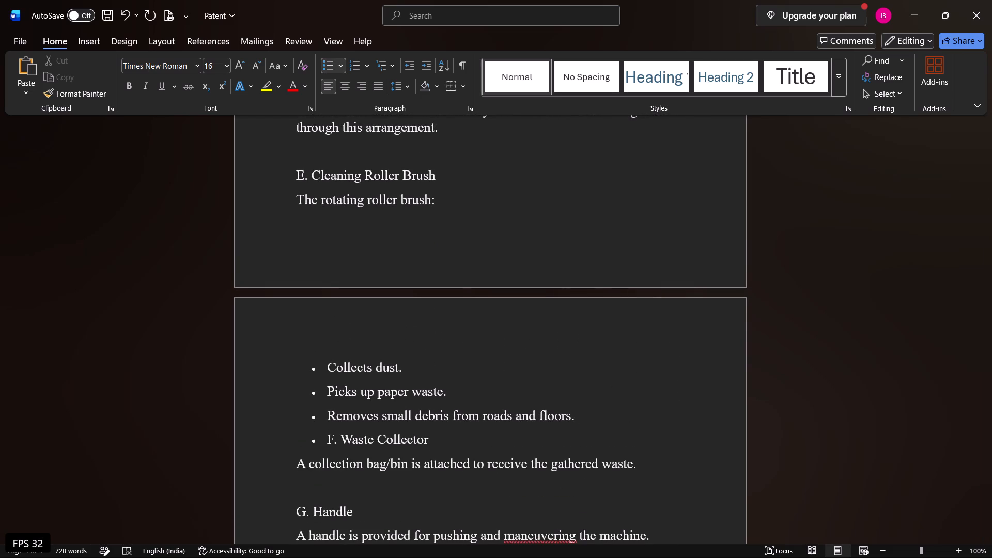
left_click(322, 68)
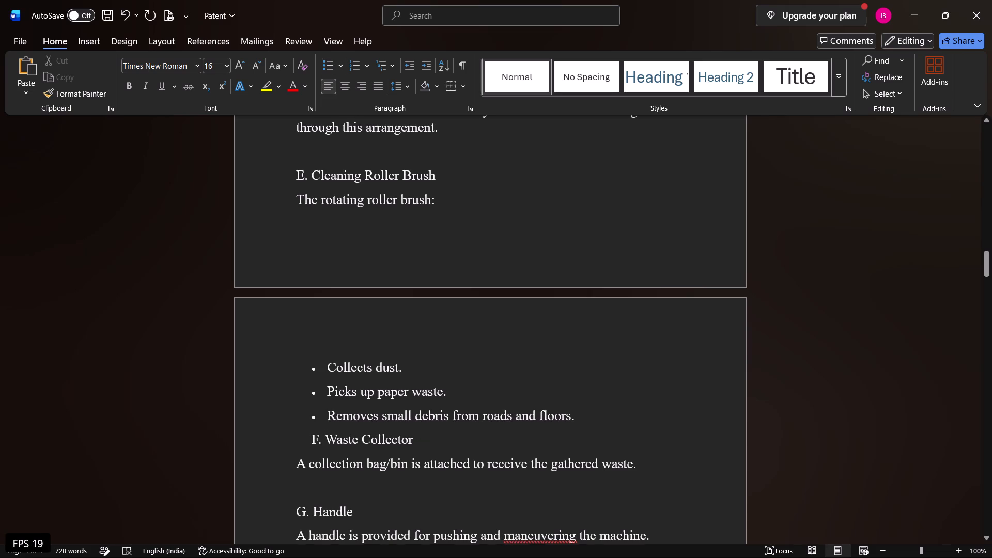
scroll(440, 428, "right", 1)
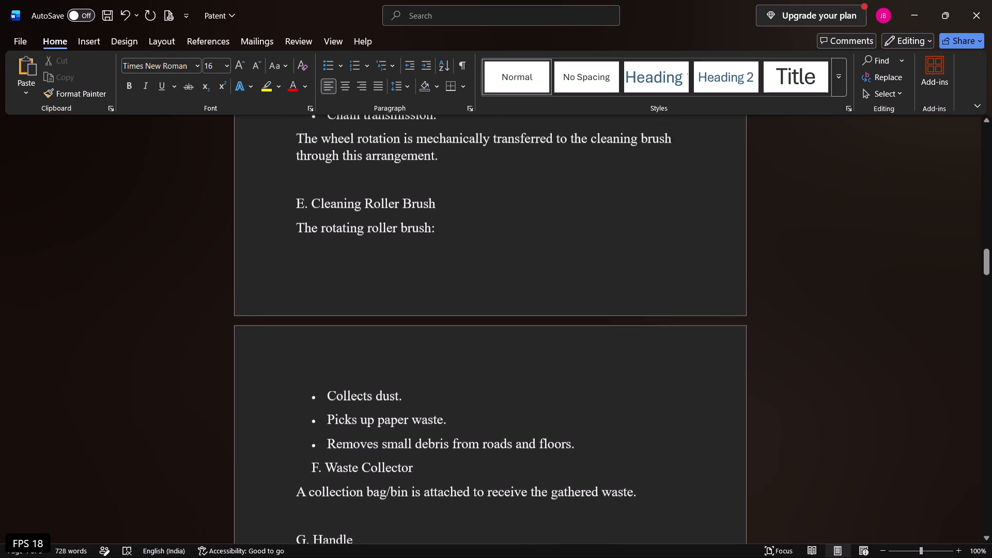
scroll(440, 428, "right", 1)
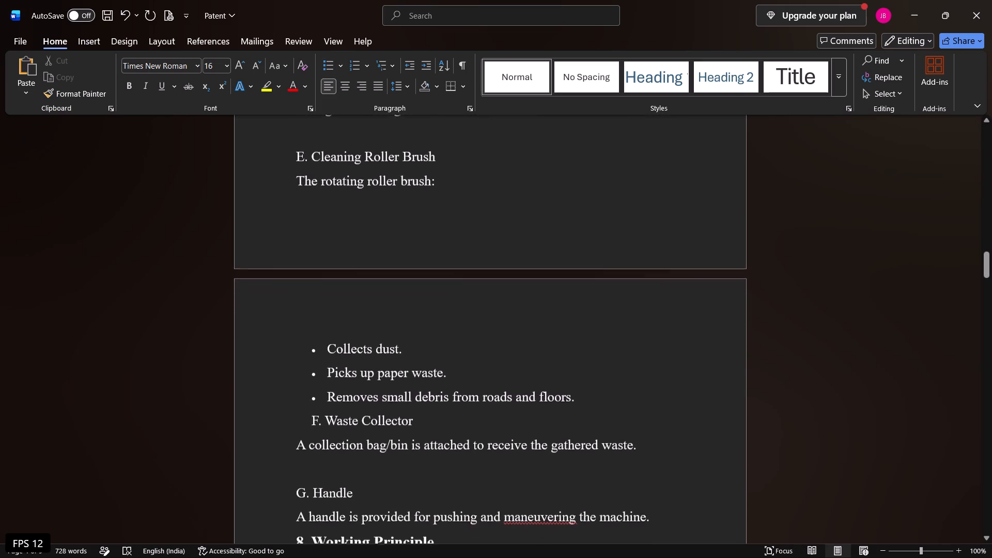
scroll(440, 428, "right", 1)
scroll(461, 303, "right", 1)
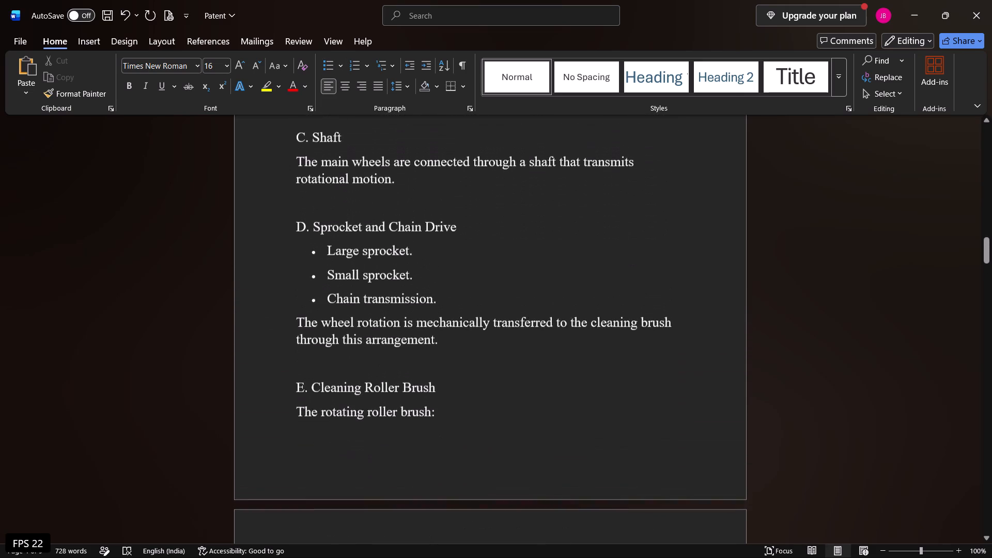
scroll(461, 303, "right", 1)
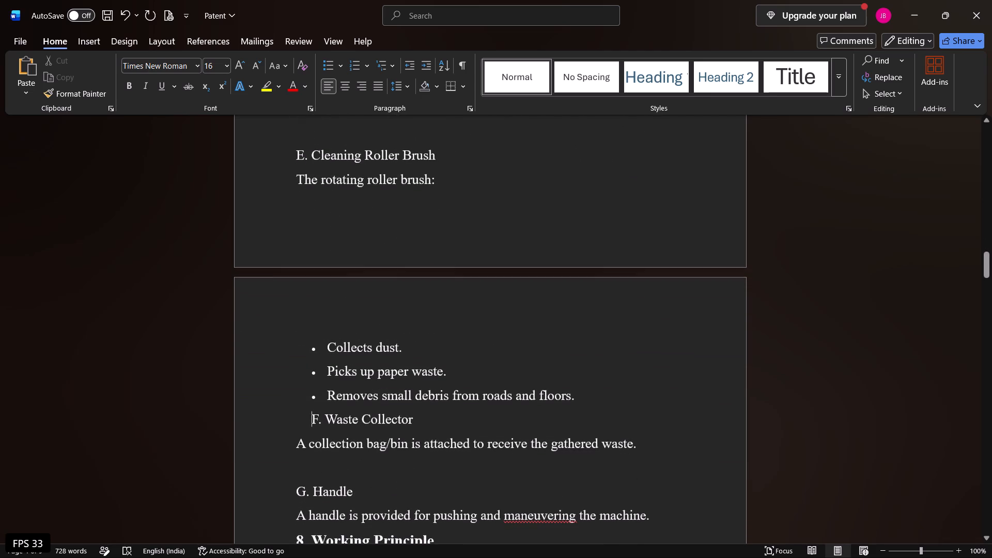
scroll(461, 303, "right", 1)
scroll(424, 376, "down", 1)
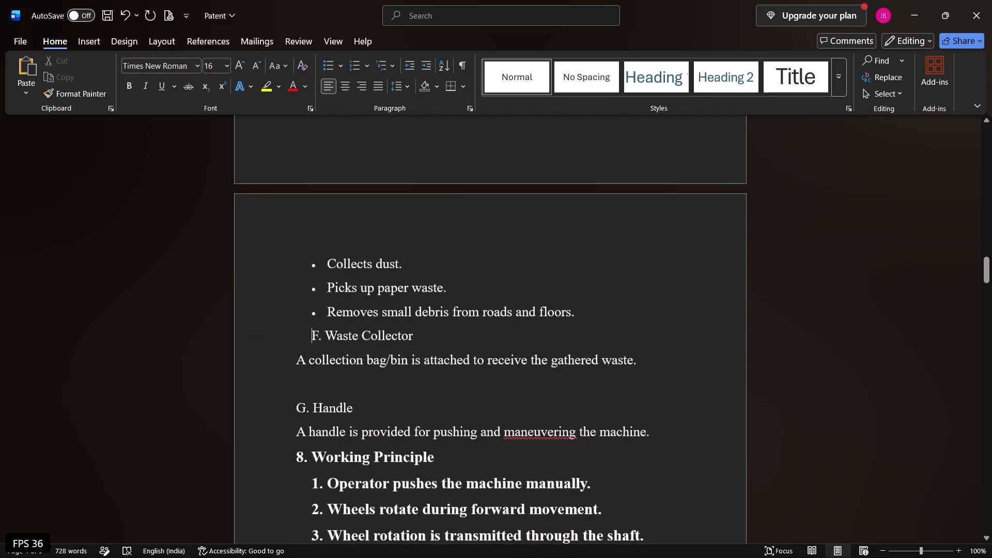
key("Return")
Insert a blank line between the "G. Handle" paragraph and the "8. Working Principle" heading.
scroll(424, 376, "right", 1)
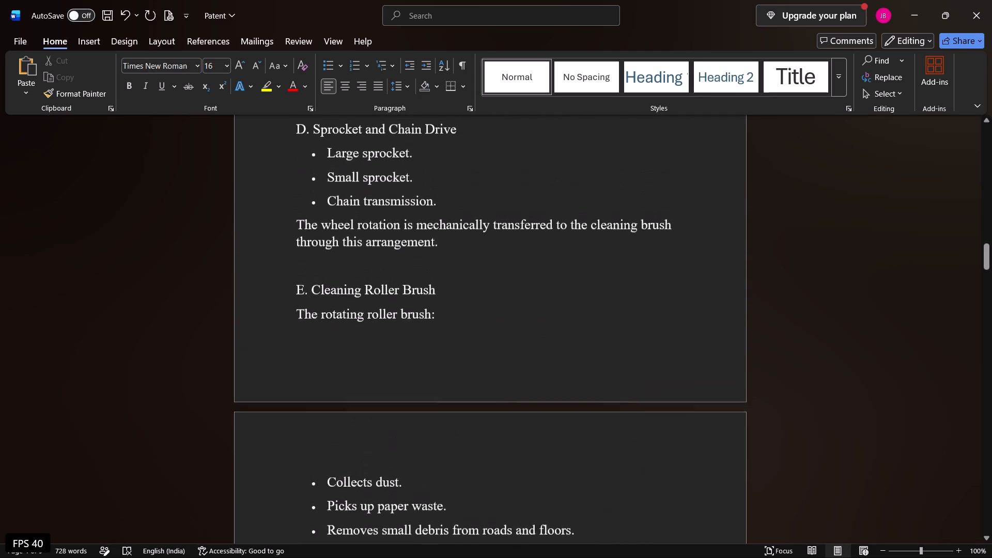
scroll(424, 376, "right", 1)
scroll(424, 376, "up", 1)
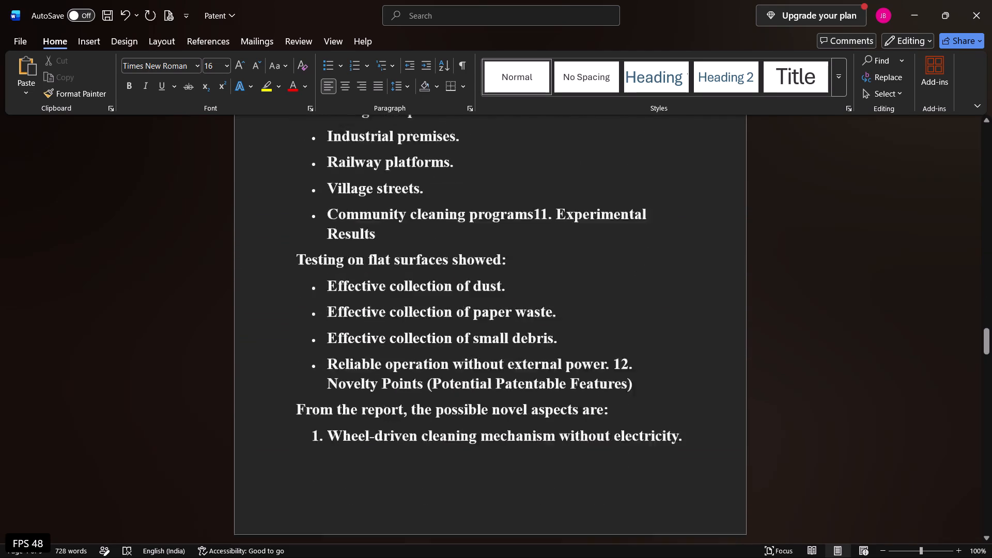
scroll(424, 376, "up", 6)
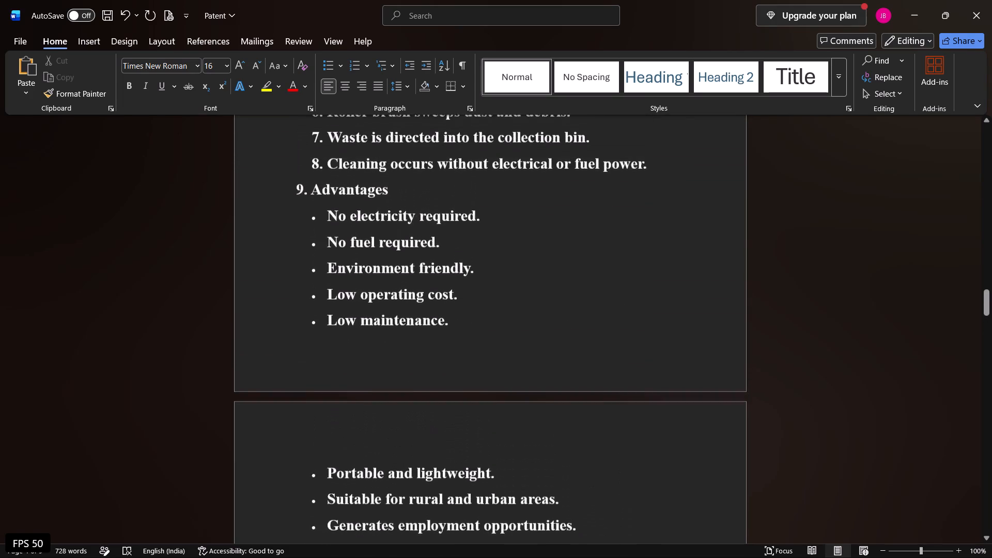
scroll(424, 376, "up", 5)
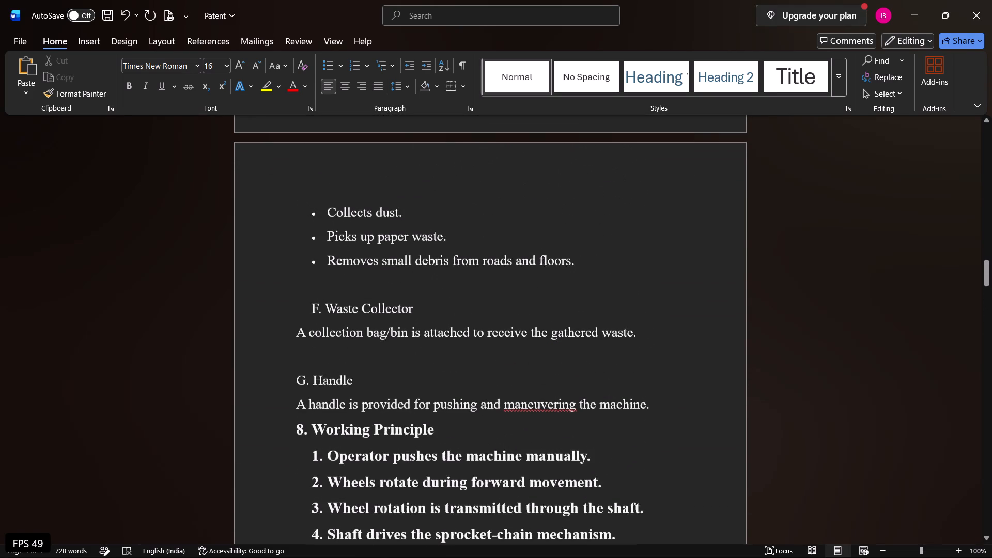
scroll(424, 376, "up", 1)
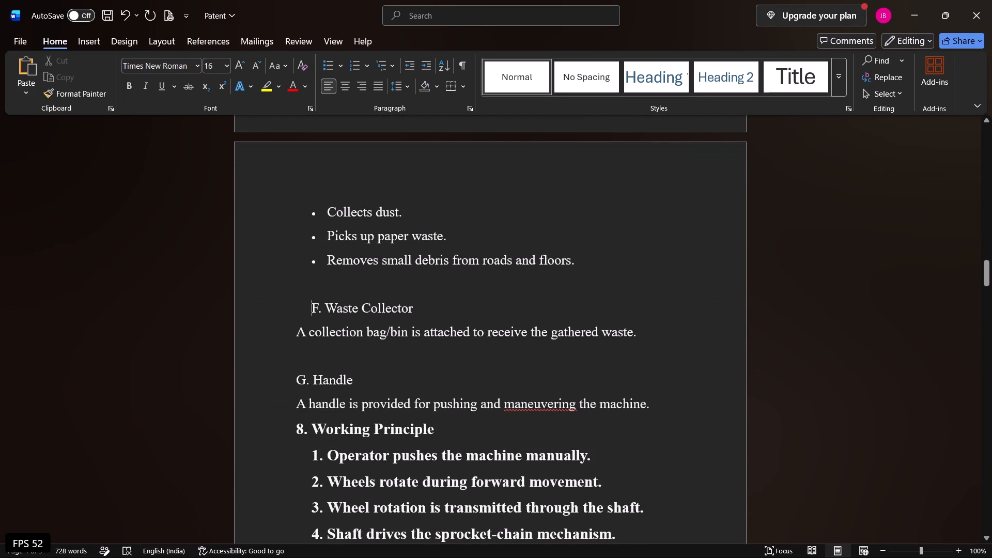
left_click(673, 406)
key("Return")
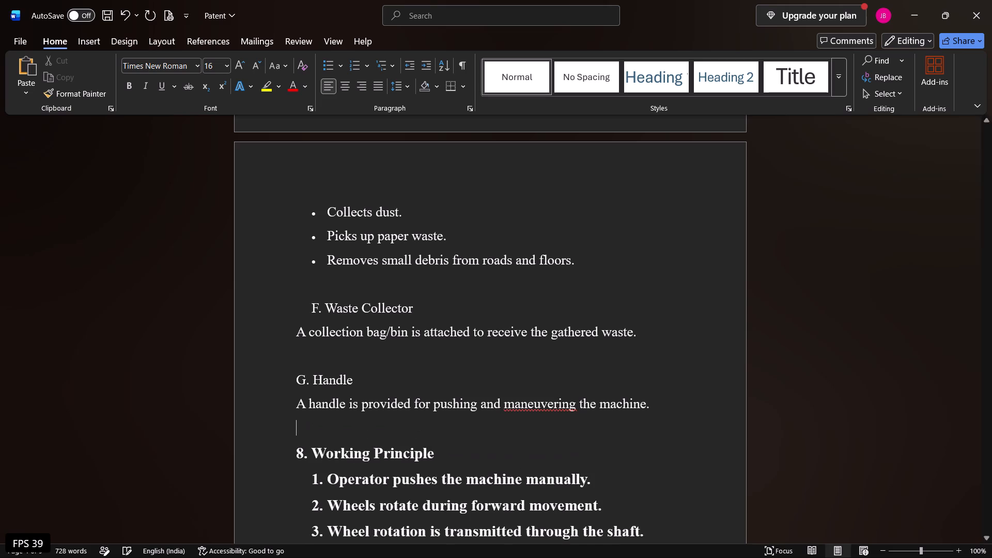
Make the eight numbered items under "8. Working Principle" size 16 and non-bold.
scroll(491, 526, "down", 1)
scroll(523, 421, "down", 1)
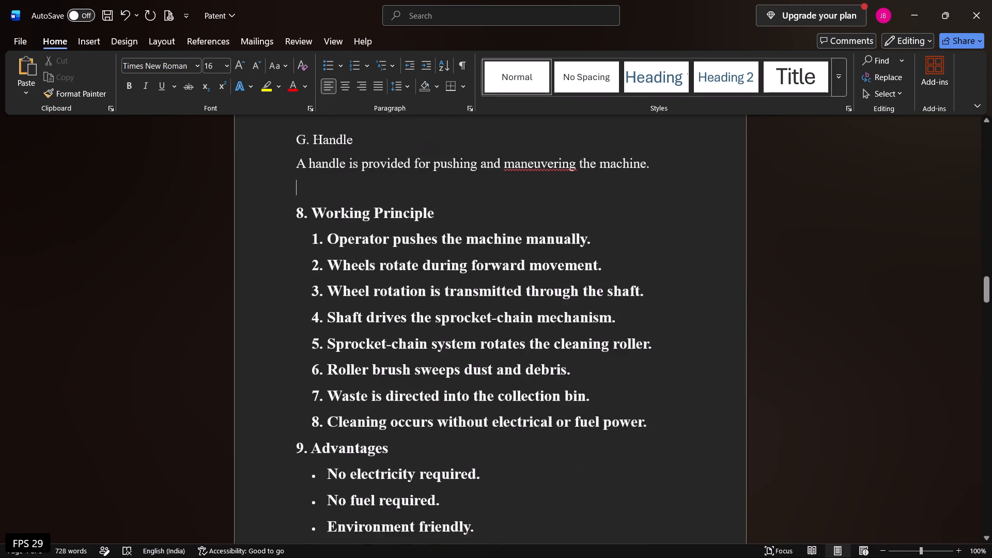
scroll(523, 421, "down", 1)
left_click_drag(656, 394, 275, 235)
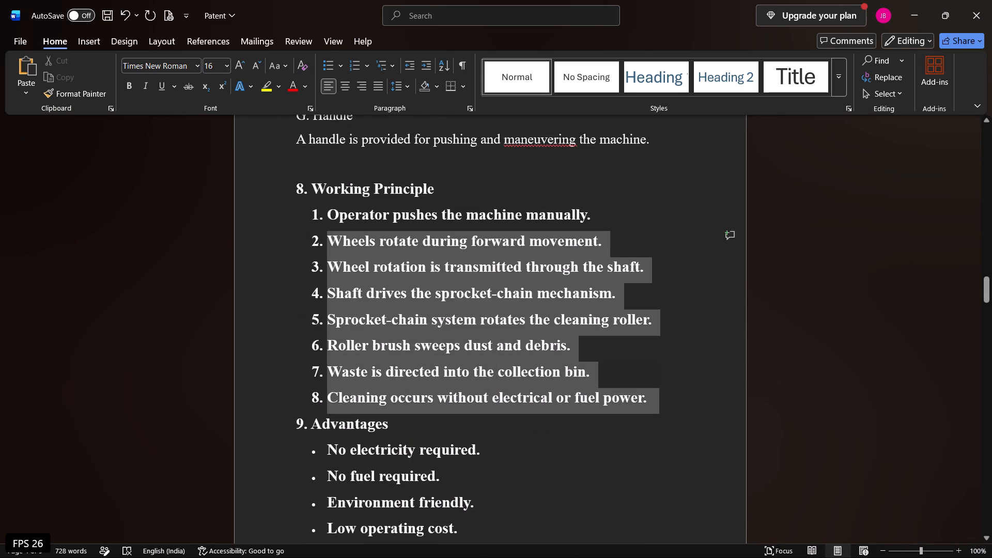
left_click_drag(275, 235, 271, 224)
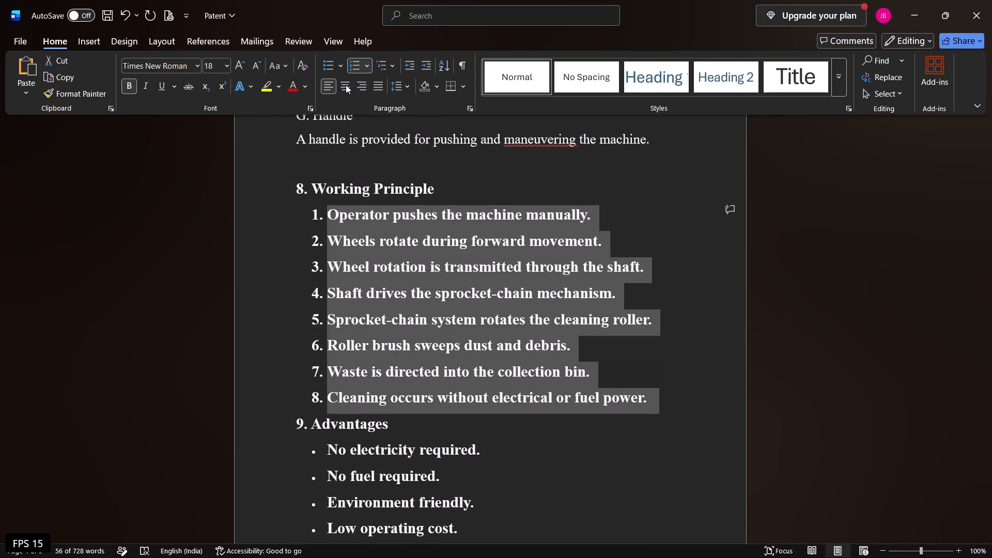
left_click(223, 69)
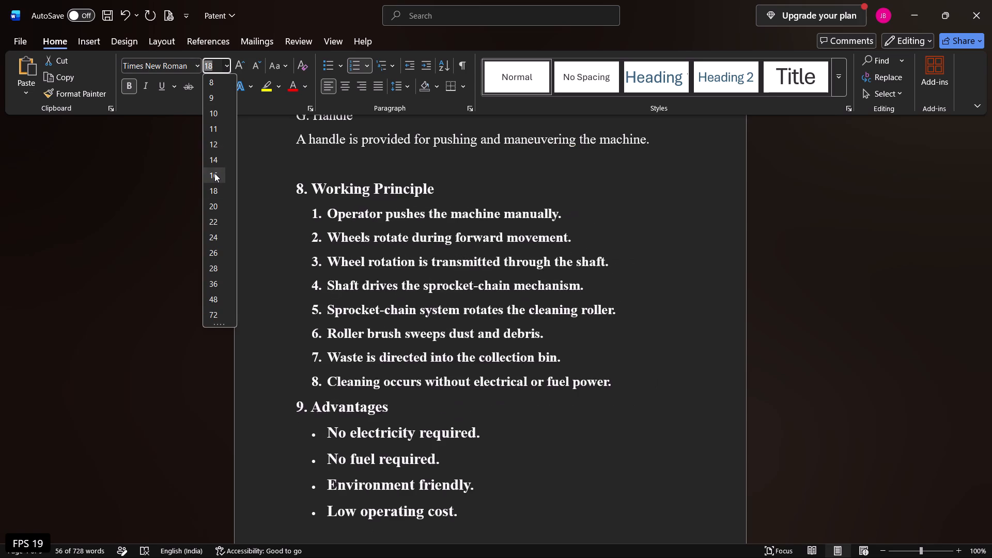
left_click(214, 173)
key("ctrl+b")
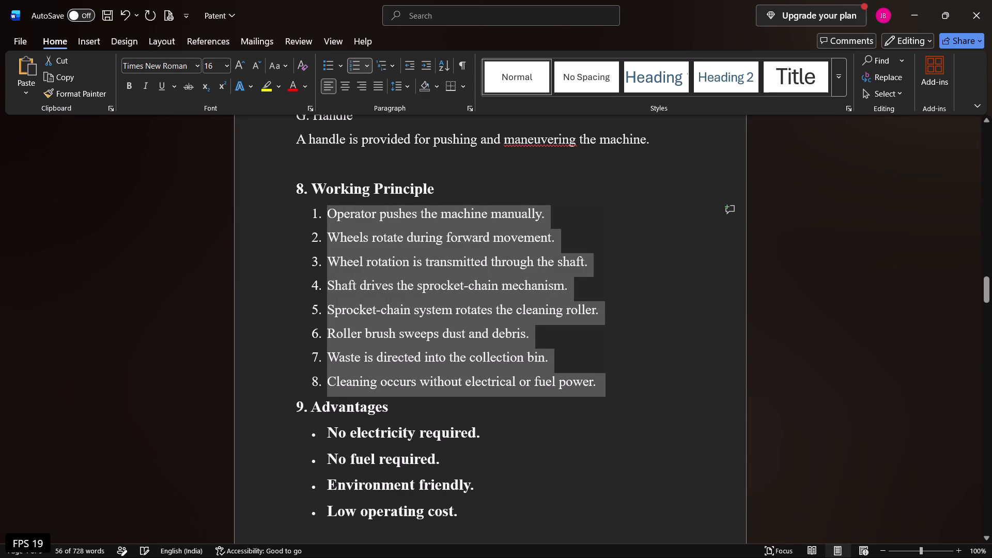
Center the "8. Working Principle" heading.
left_click_drag(473, 179, 281, 189)
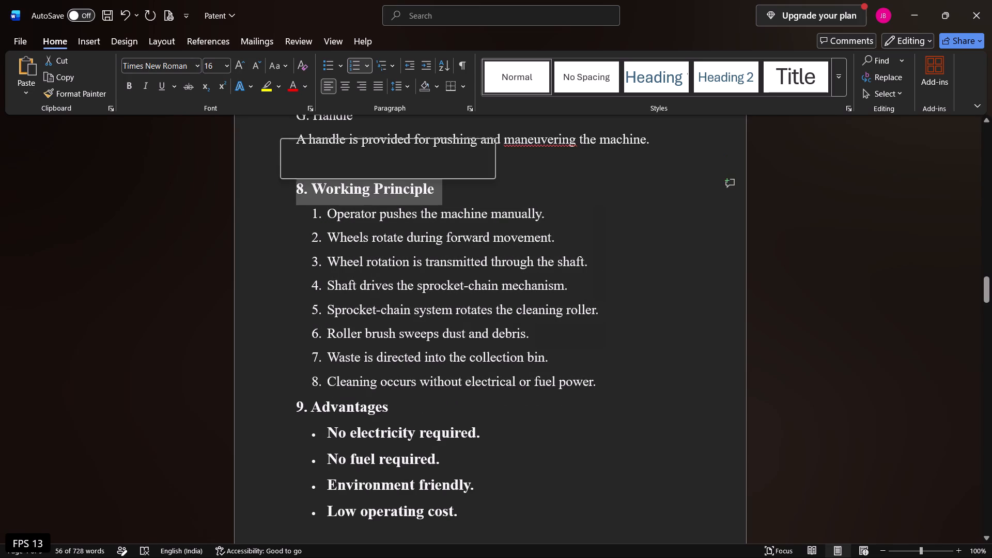
left_click(339, 91)
left_click(464, 319)
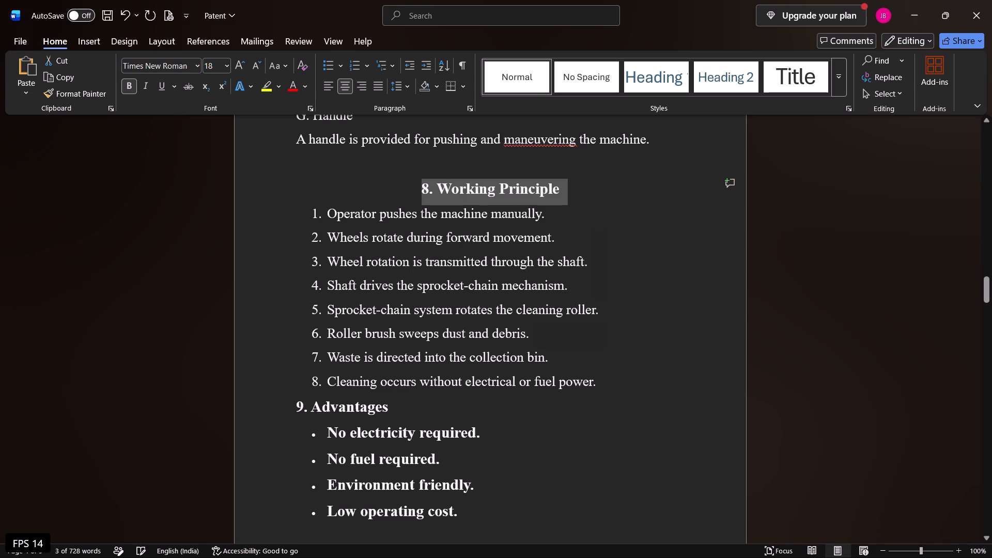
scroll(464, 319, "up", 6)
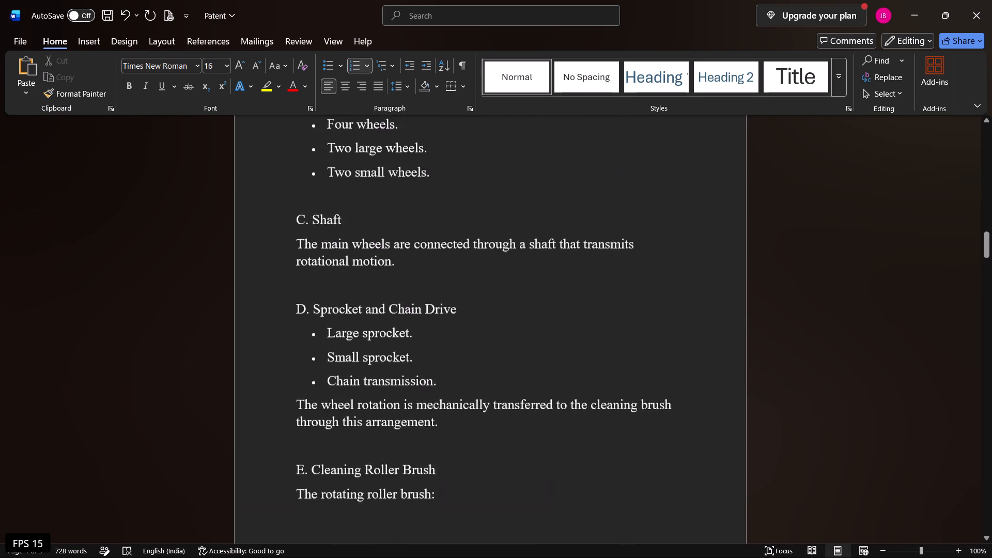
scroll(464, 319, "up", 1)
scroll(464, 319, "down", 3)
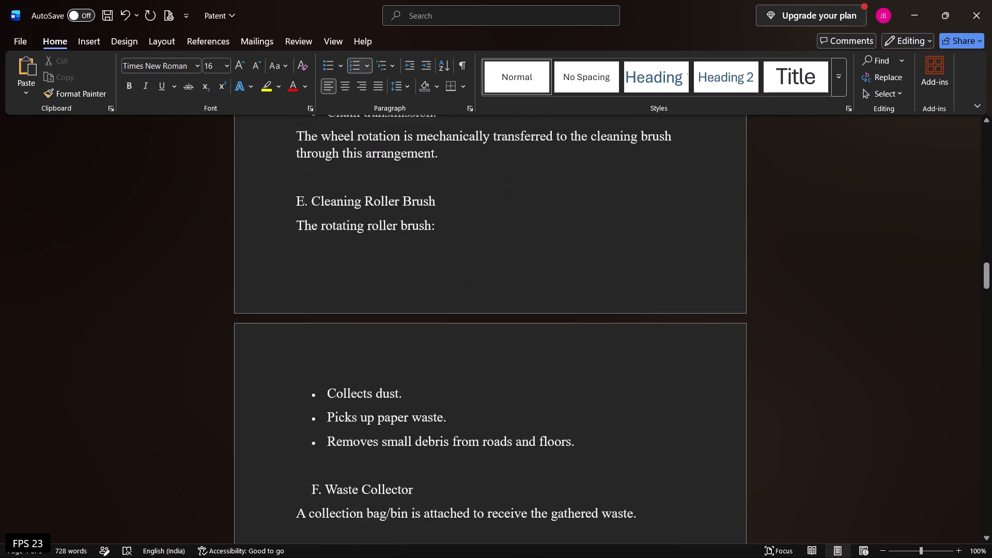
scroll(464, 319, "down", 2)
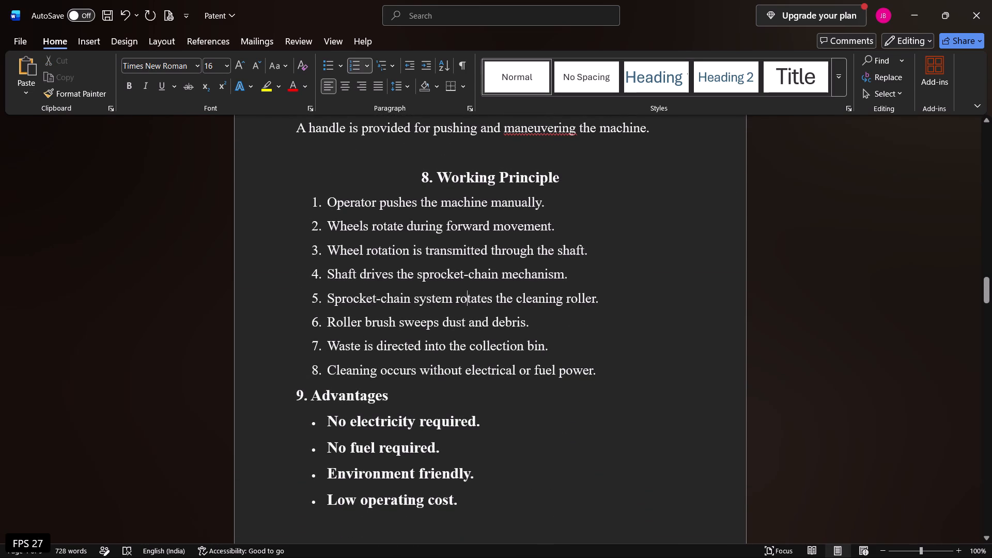
Center the "9. Advantages" heading.
scroll(481, 383, "down", 1)
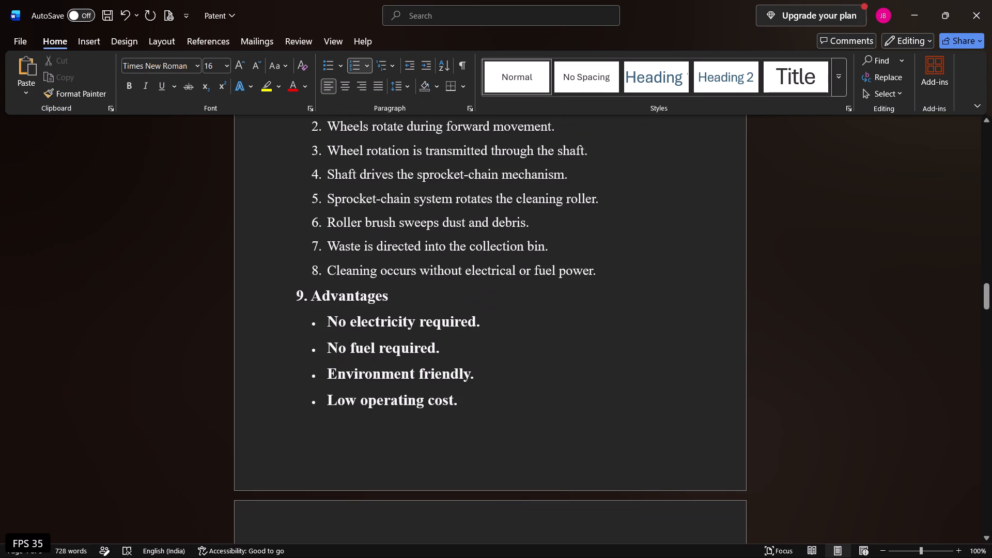
left_click_drag(289, 298, 400, 303)
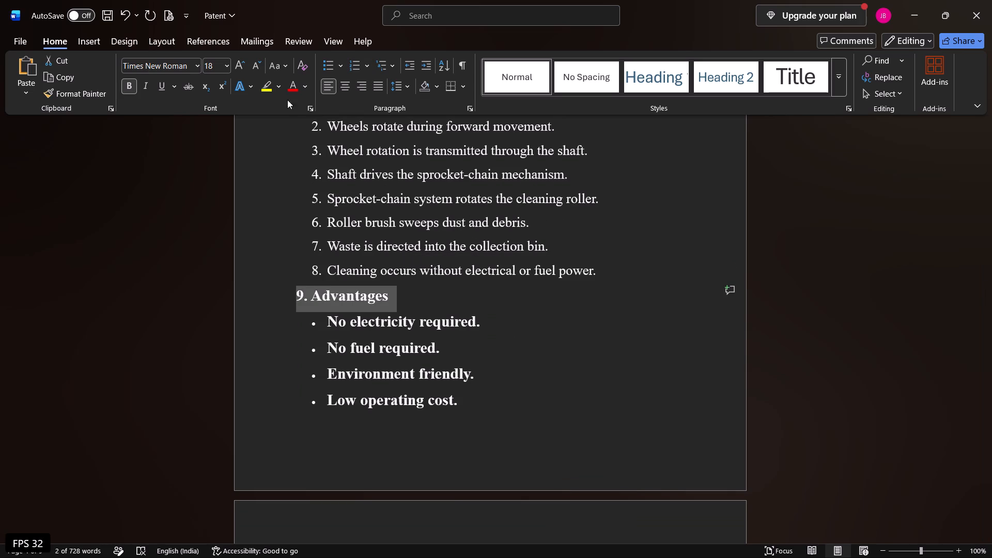
left_click(340, 88)
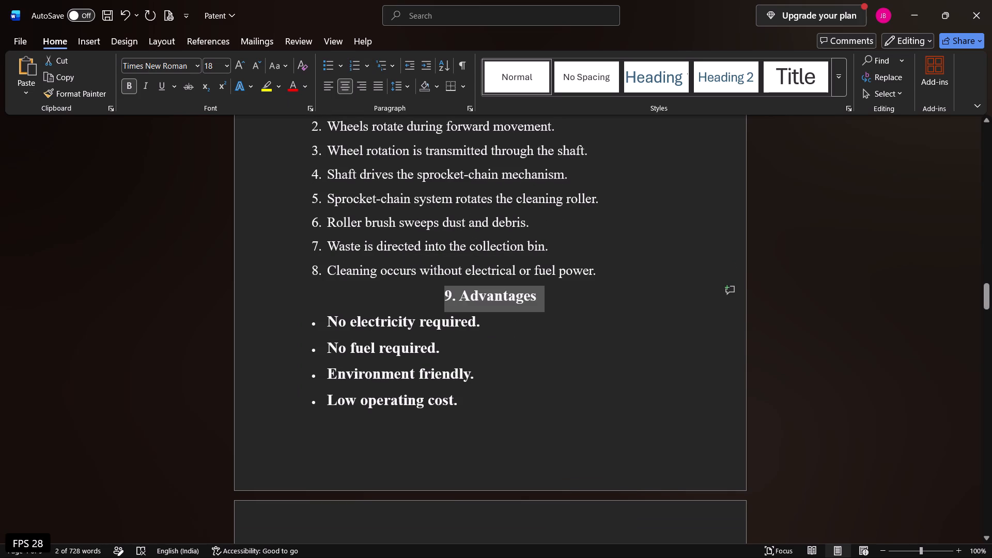
Make the bullets under "9. Advantages" from "No electricity required." through "Low maintenance." size 16 and non-bold.
left_click_drag(320, 327, 453, 401)
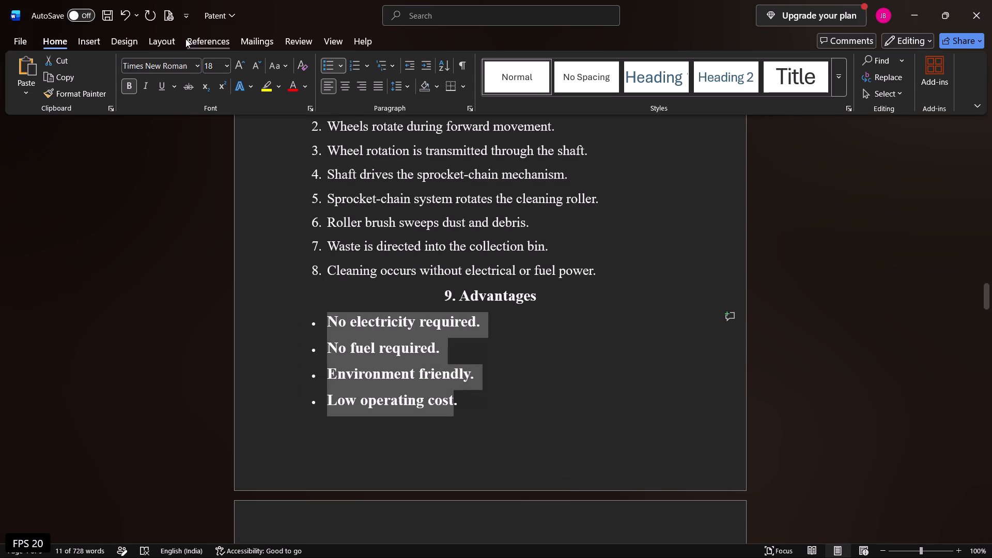
left_click(225, 72)
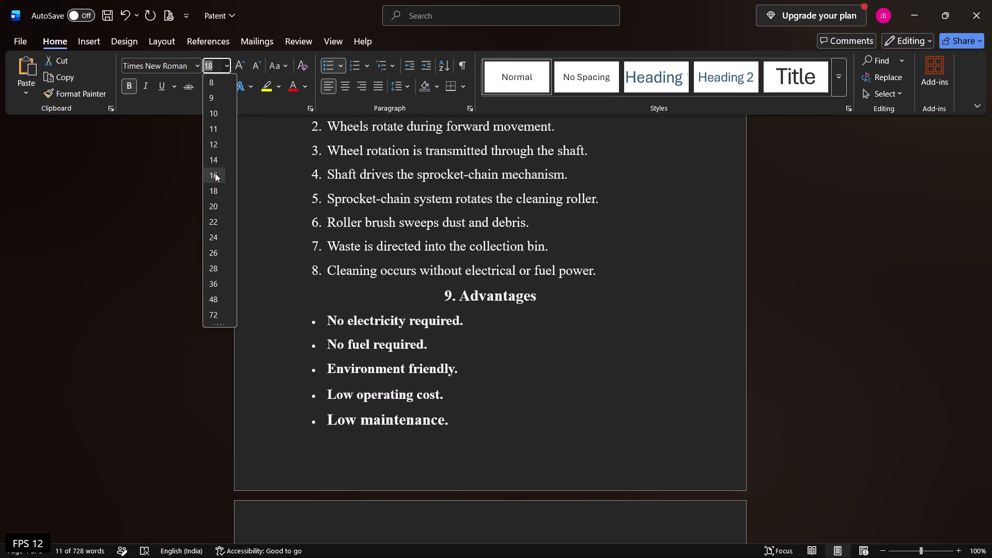
left_click(215, 173)
key("ctrl+b")
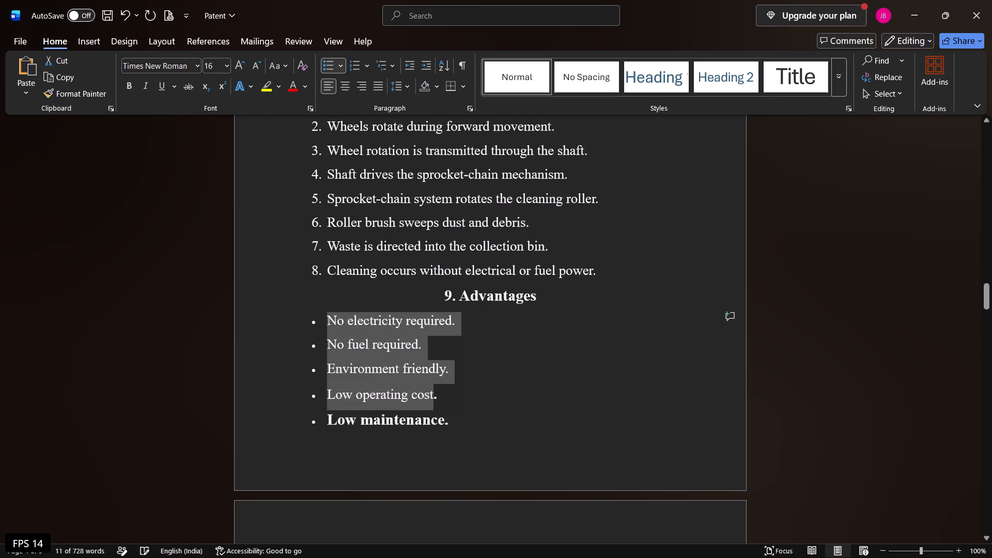
left_click_drag(464, 430, 343, 430)
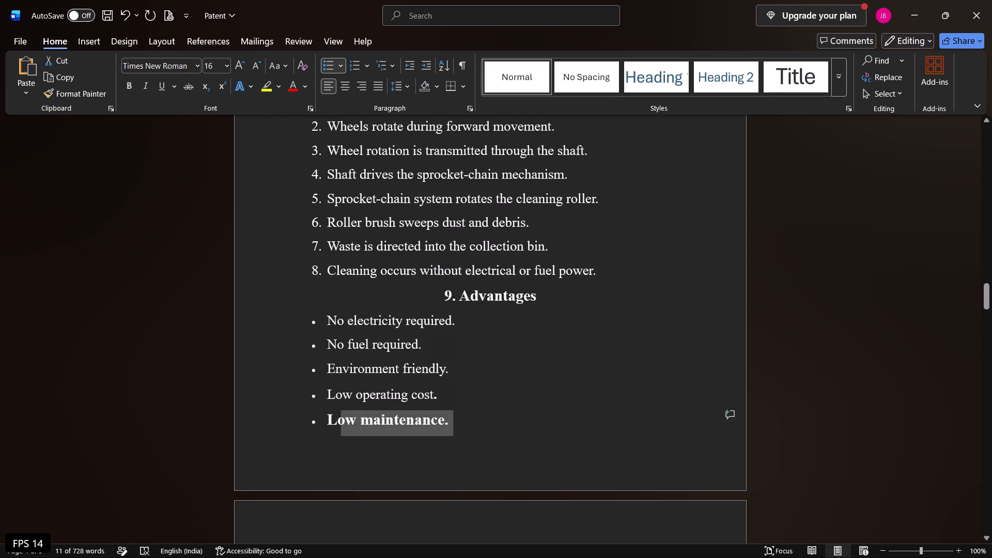
left_click_drag(343, 430, 317, 432)
key("ctrl+b")
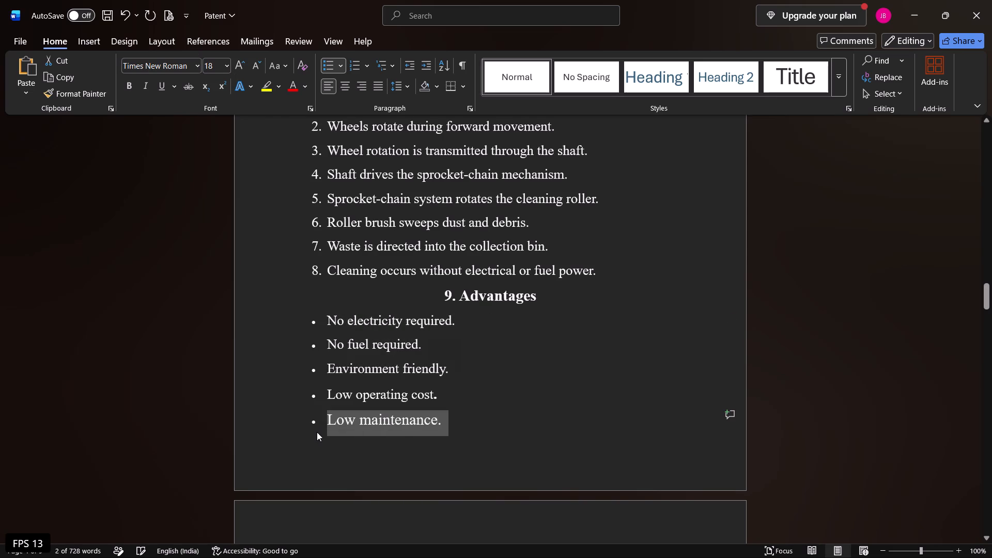
left_click(226, 70)
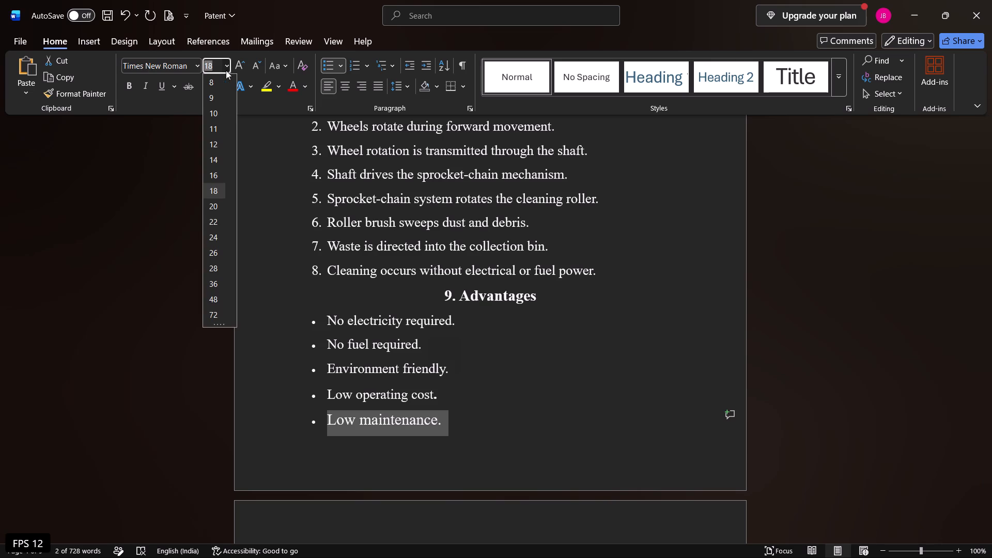
left_click(211, 175)
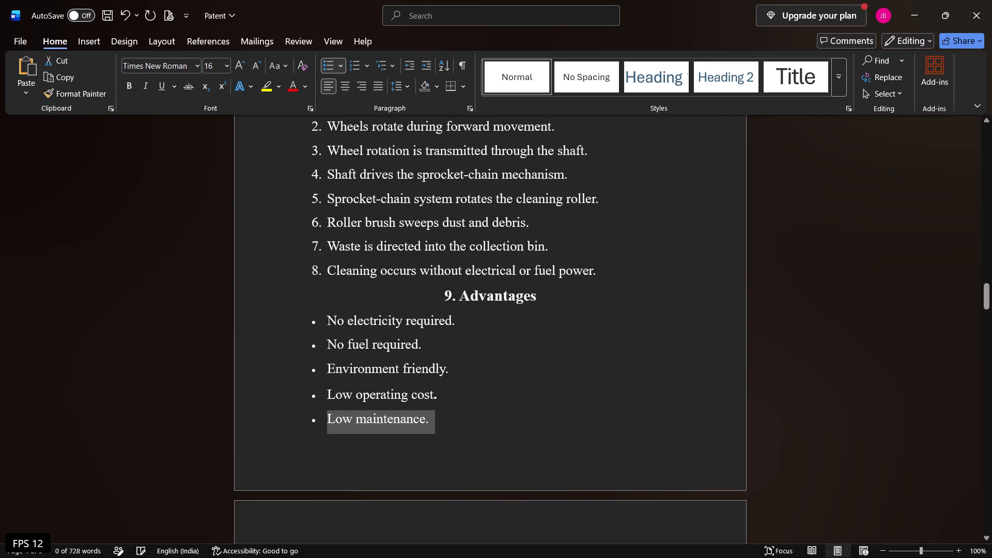
Move the "Low maintenance." bullet to the top of the list under "9. Advantages".
left_click_drag(443, 414, 335, 312)
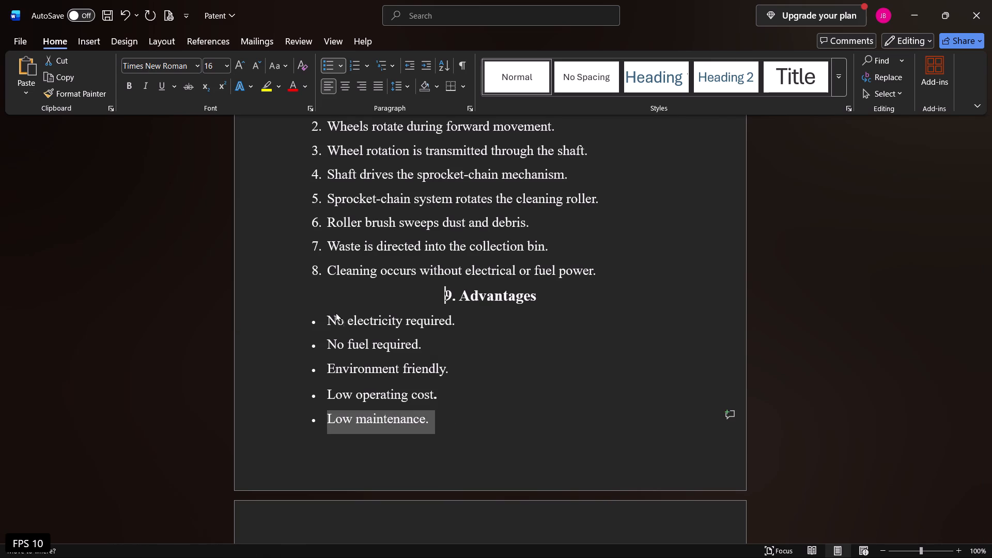
left_click_drag(335, 312, 324, 322)
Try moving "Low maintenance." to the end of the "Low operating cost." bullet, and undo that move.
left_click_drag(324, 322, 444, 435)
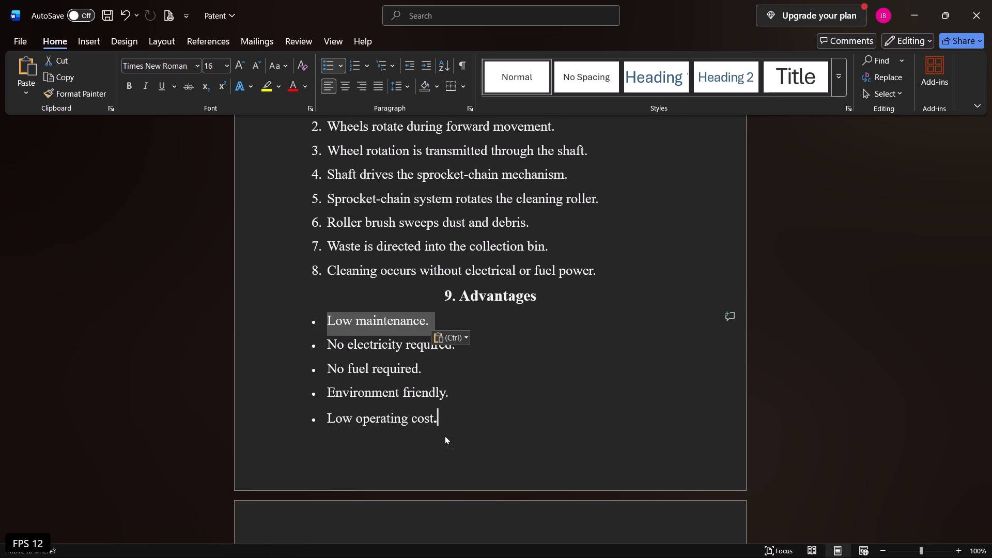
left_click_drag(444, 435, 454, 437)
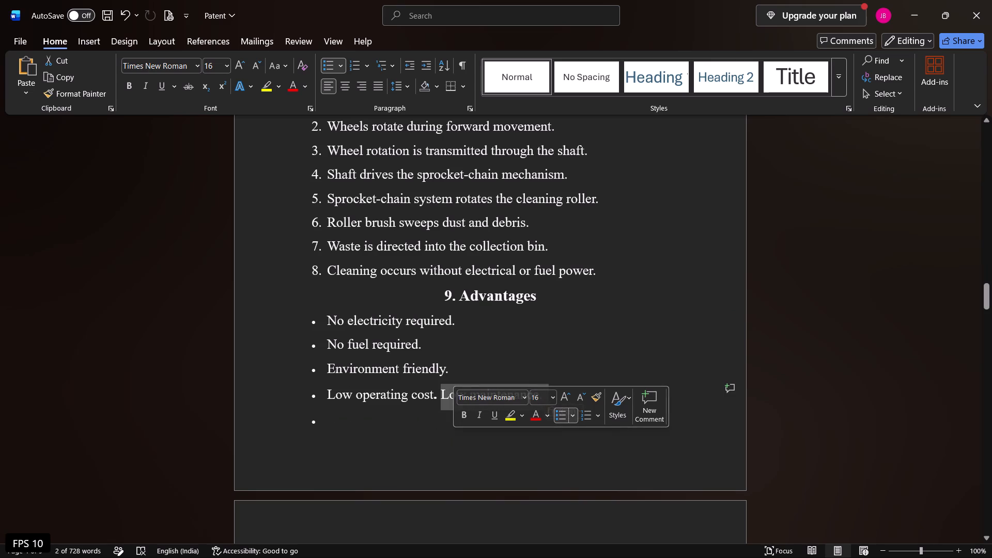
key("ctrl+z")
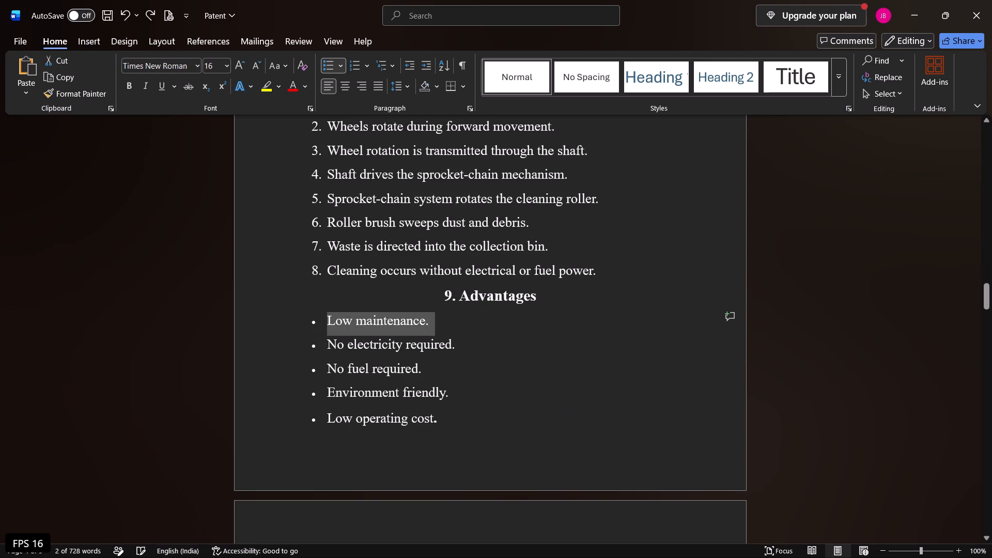
Set the five bullets from "Low maintenance." through "Low operating cost." to size 16.
left_click(464, 417)
left_click_drag(464, 417, 290, 329)
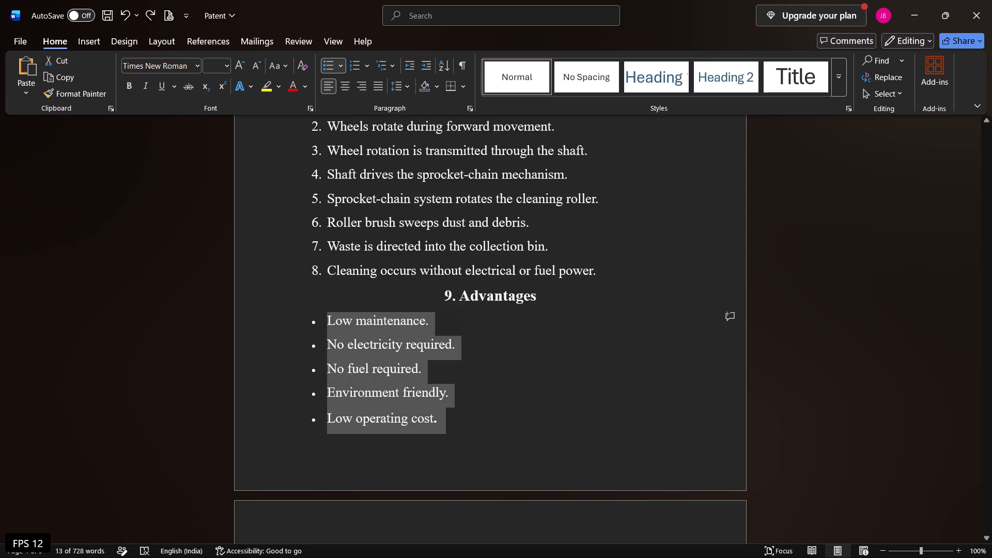
left_click(227, 65)
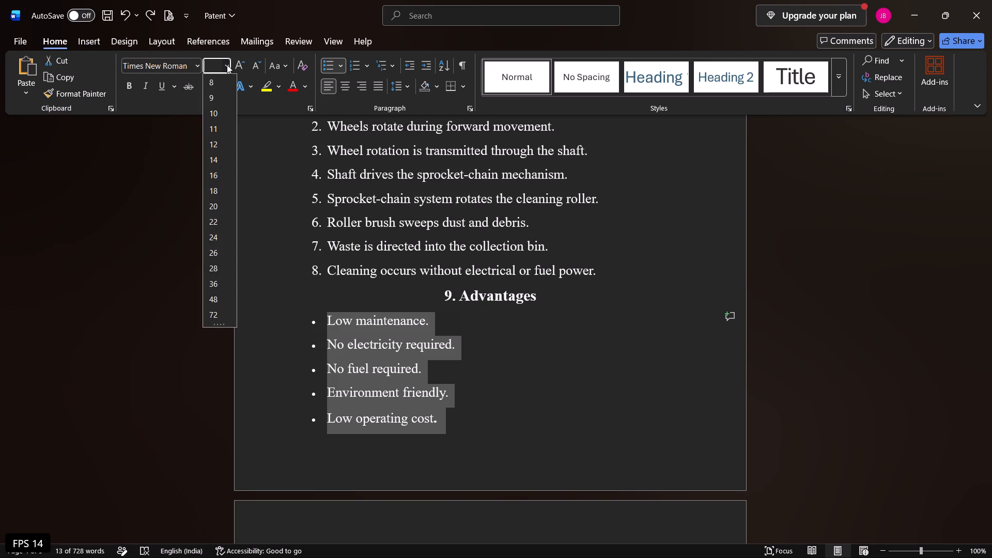
left_click(214, 176)
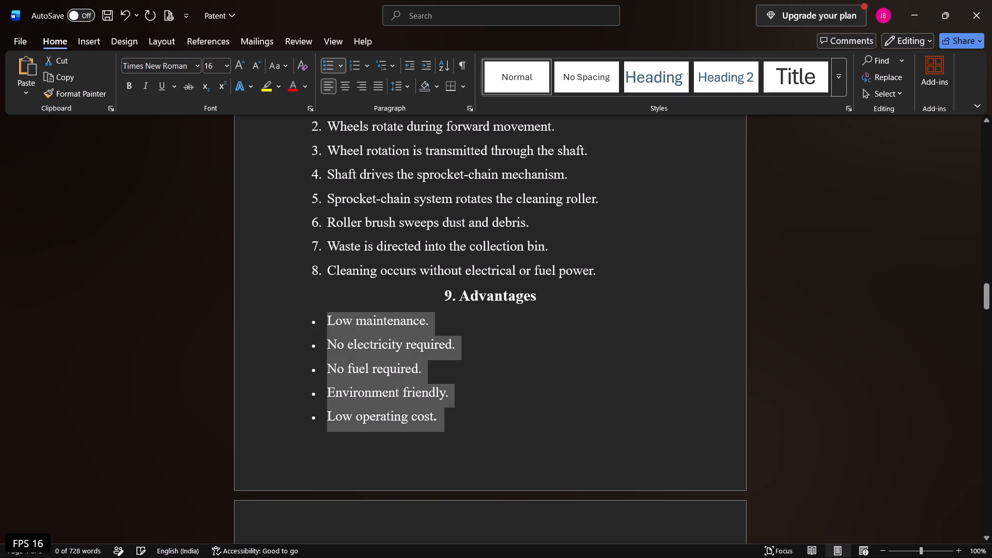
left_click(462, 421)
Insert an unnumbered blank line between item 8 of "8. Working Principle" and the "9. Advantages" heading.
left_click(614, 280)
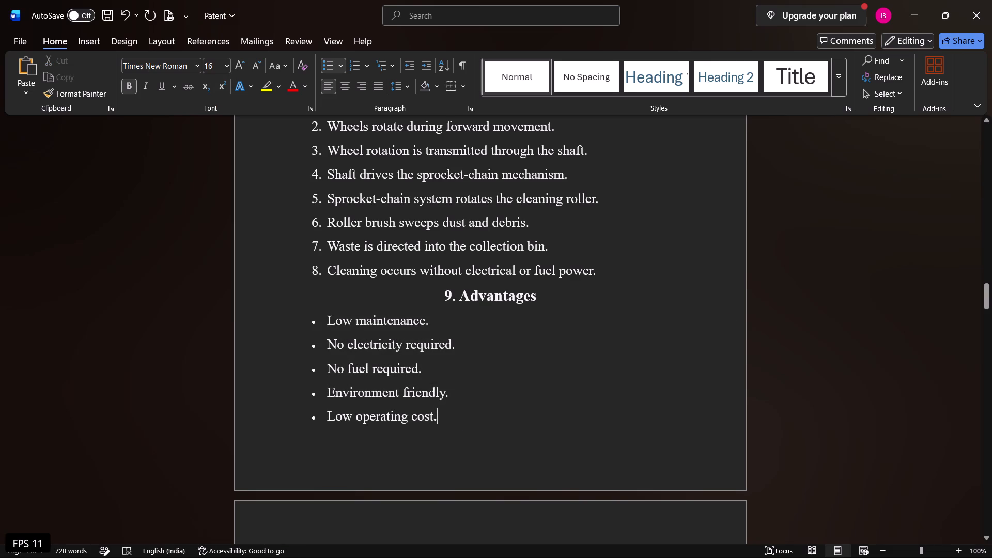
key("Return")
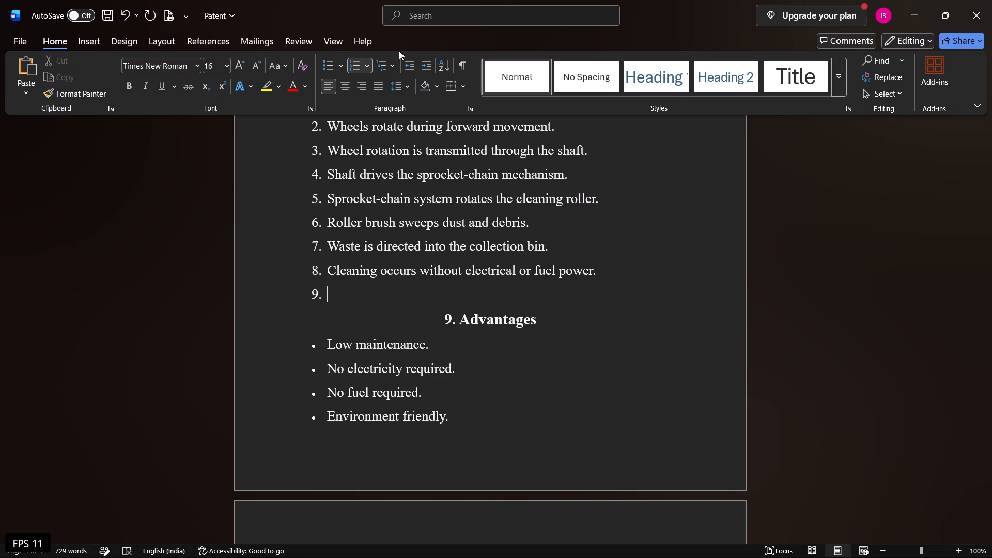
left_click(358, 65)
Make the bullets from "Portable and lightweight." through "Community cleaning programs11. Experimental Results" size 16 and non-bold.
scroll(461, 273, "right", 1)
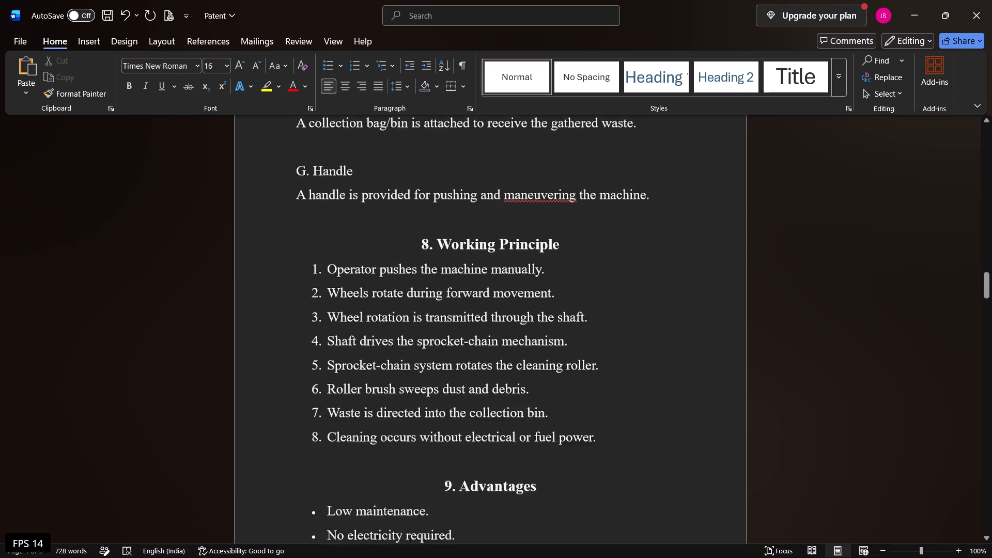
scroll(461, 273, "right", 1)
scroll(461, 273, "up", 1)
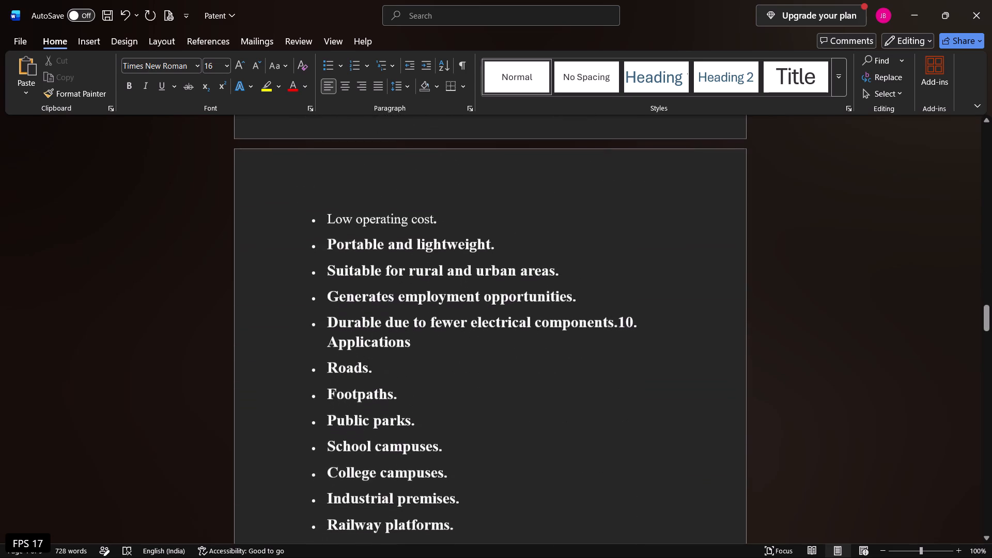
scroll(461, 273, "up", 4)
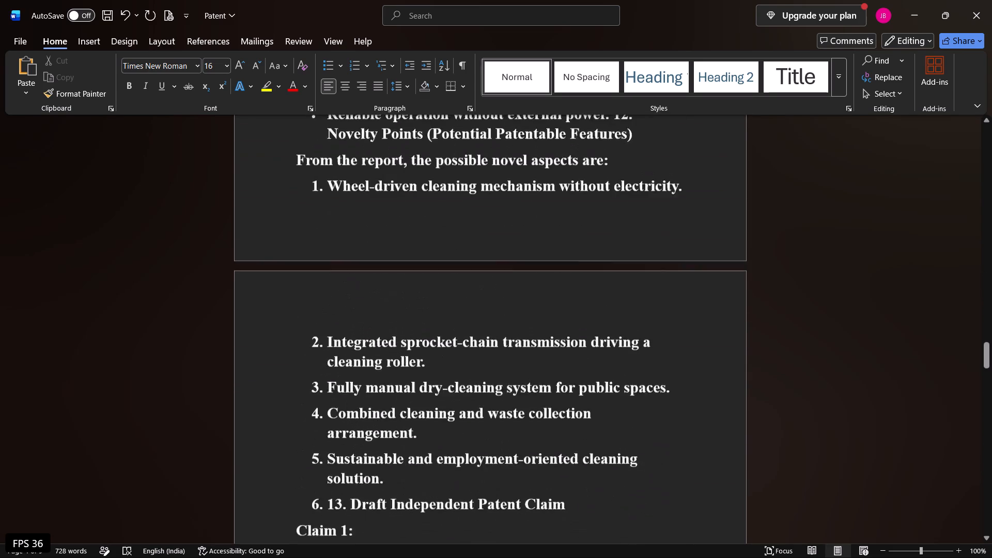
scroll(461, 273, "up", 3)
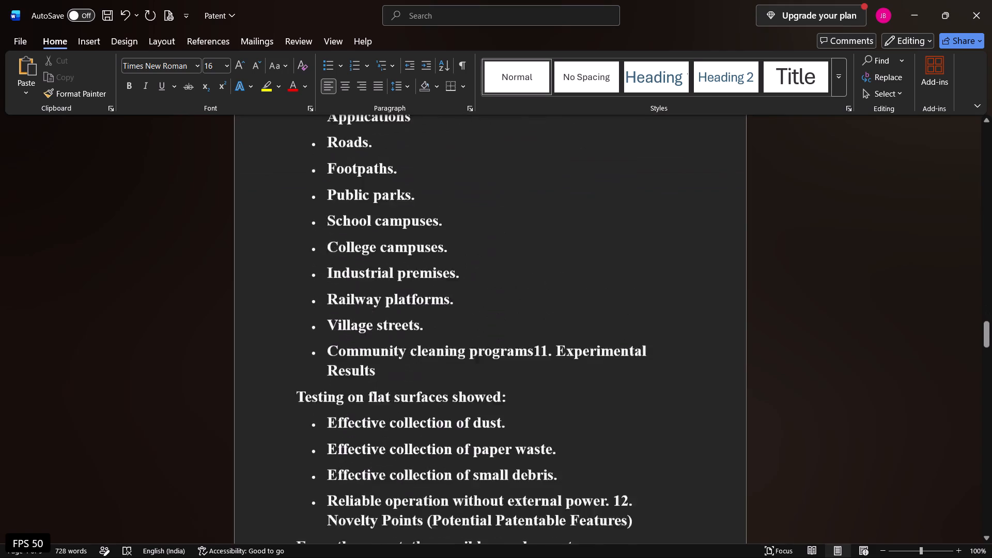
scroll(461, 273, "up", 3)
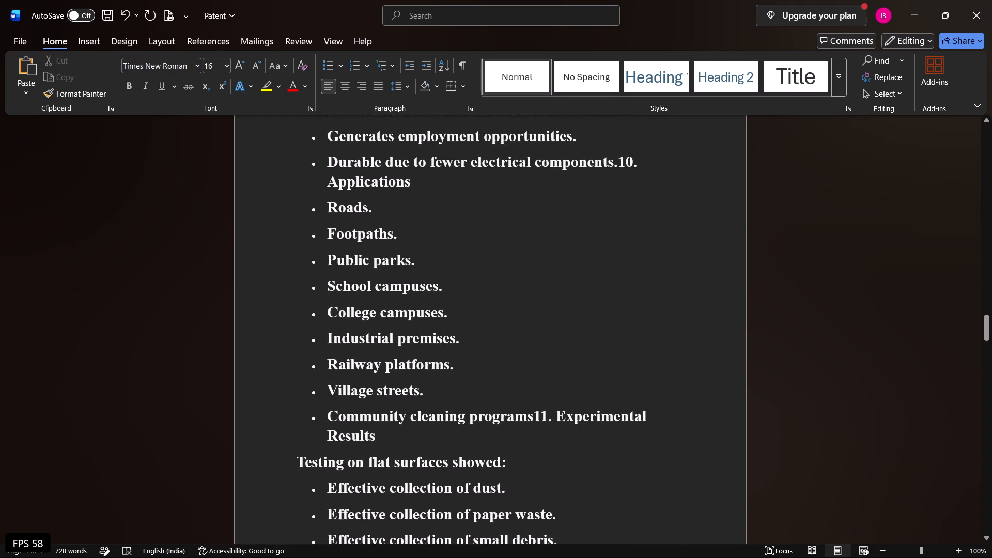
left_click_drag(386, 444, 321, 196)
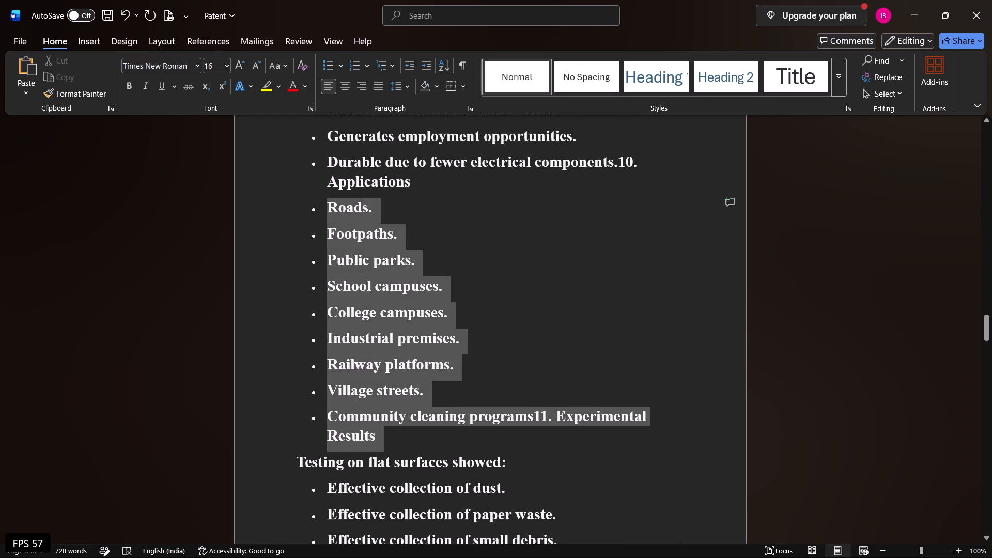
left_click_drag(321, 196, 326, 280)
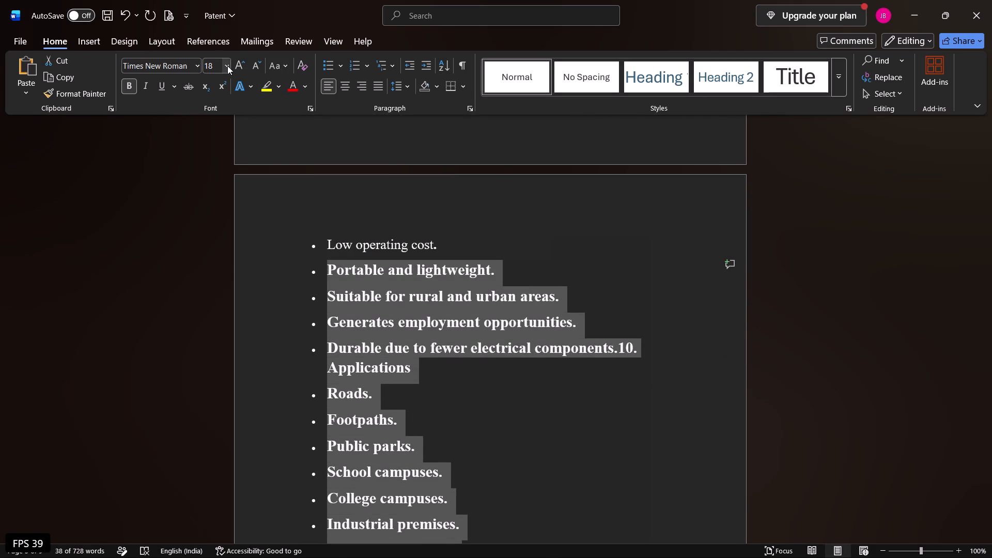
left_click(227, 66)
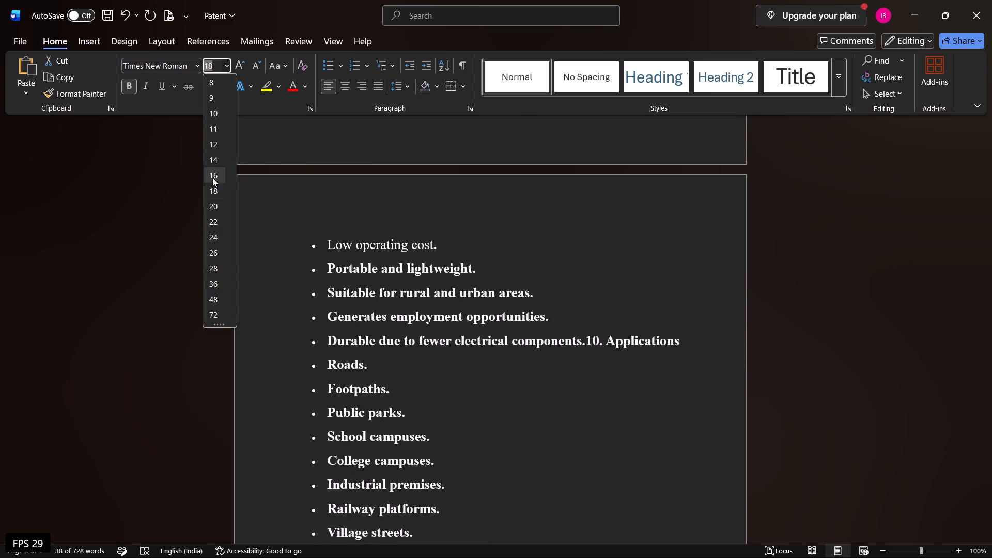
left_click(212, 175)
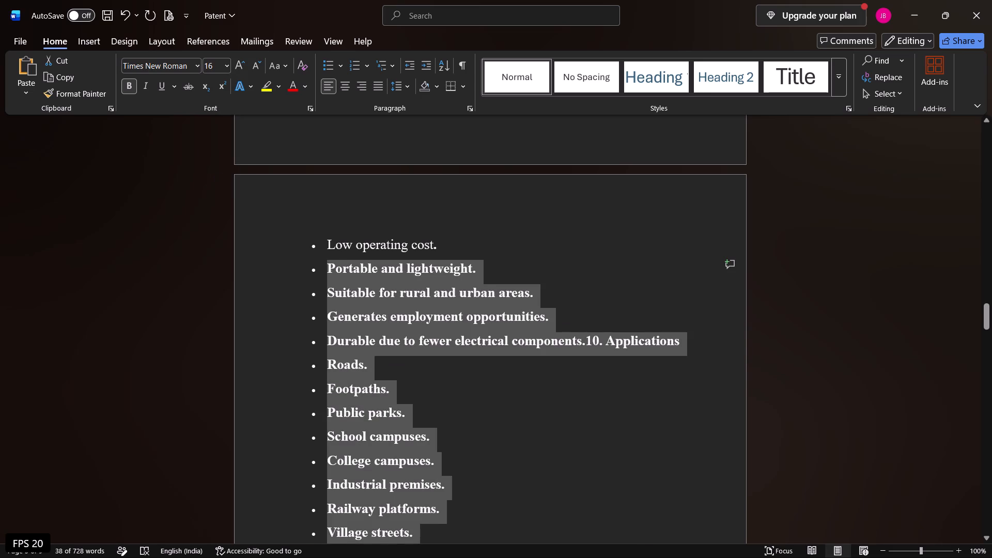
key("ctrl+b")
End the "Community cleaning programs" bullet with a period and move "11. Experimental Results" below it, separated by an unbulleted blank line.
scroll(476, 345, "down", 1)
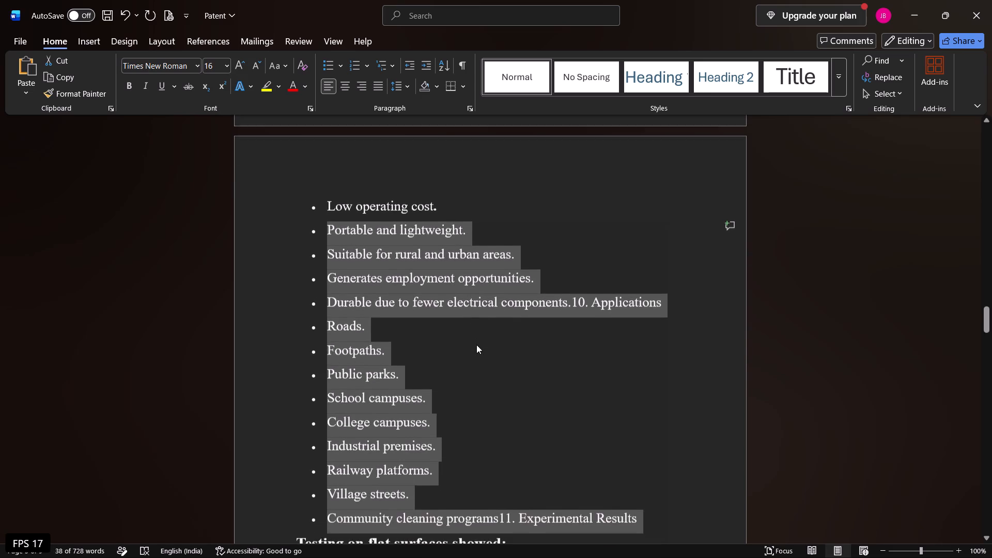
scroll(476, 345, "down", 3)
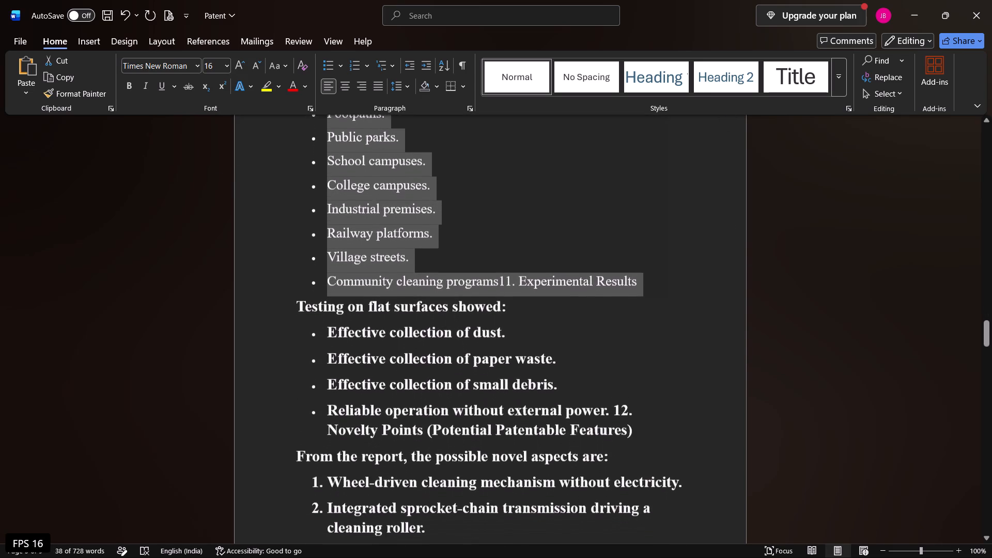
left_click(497, 271)
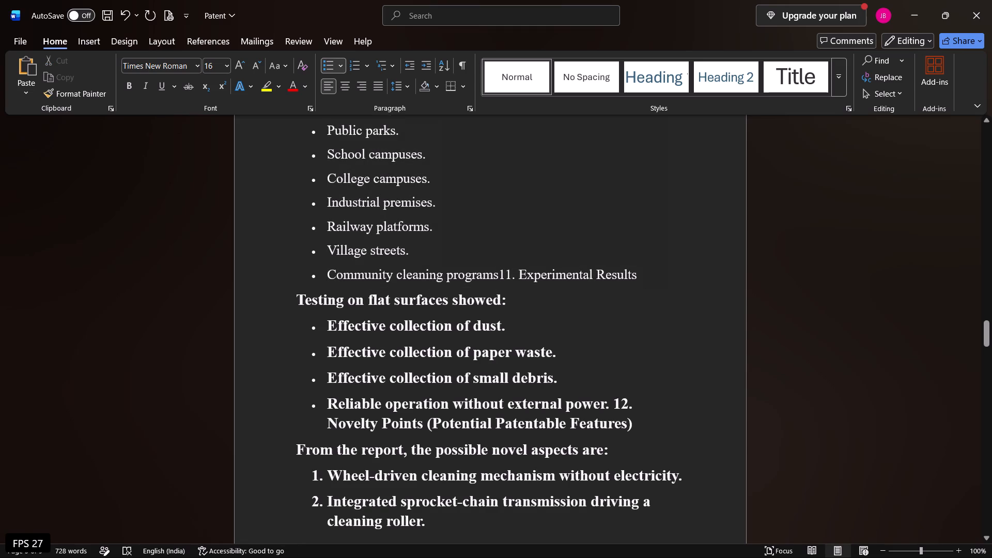
key("period")
key("Return")
key("Return")
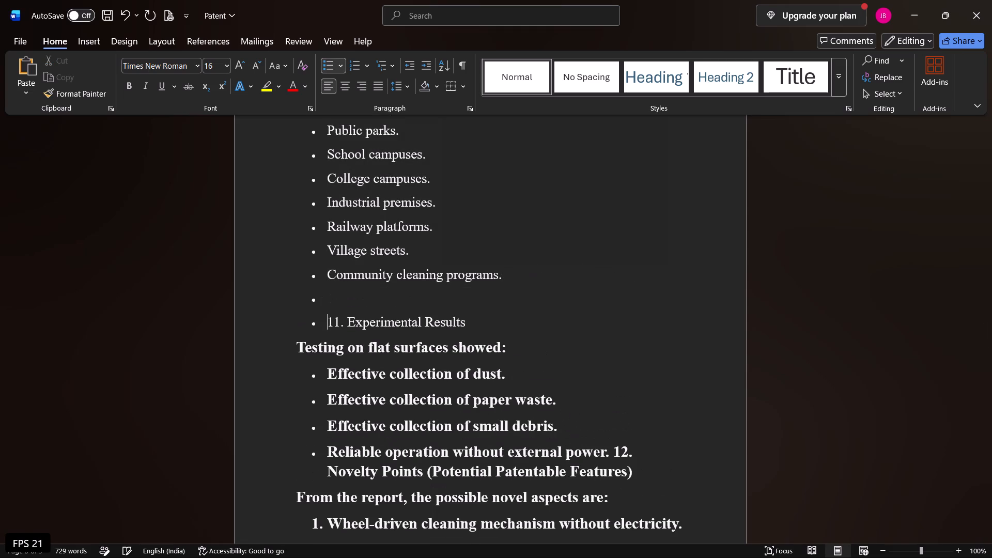
left_click(371, 305)
left_click(328, 67)
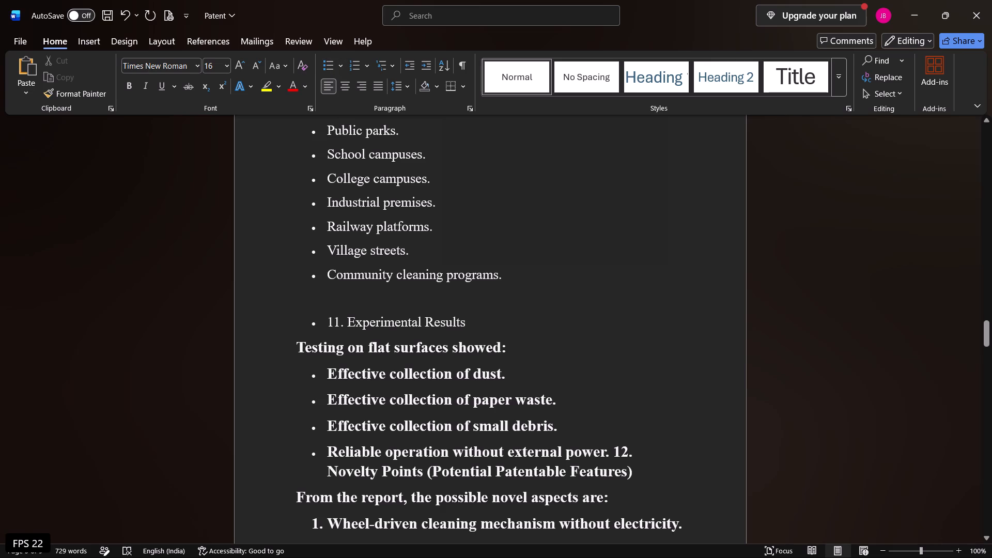
Make "11. Experimental Results" an unbulleted, centered, bold heading at size 18.
left_click(354, 326)
left_click(324, 69)
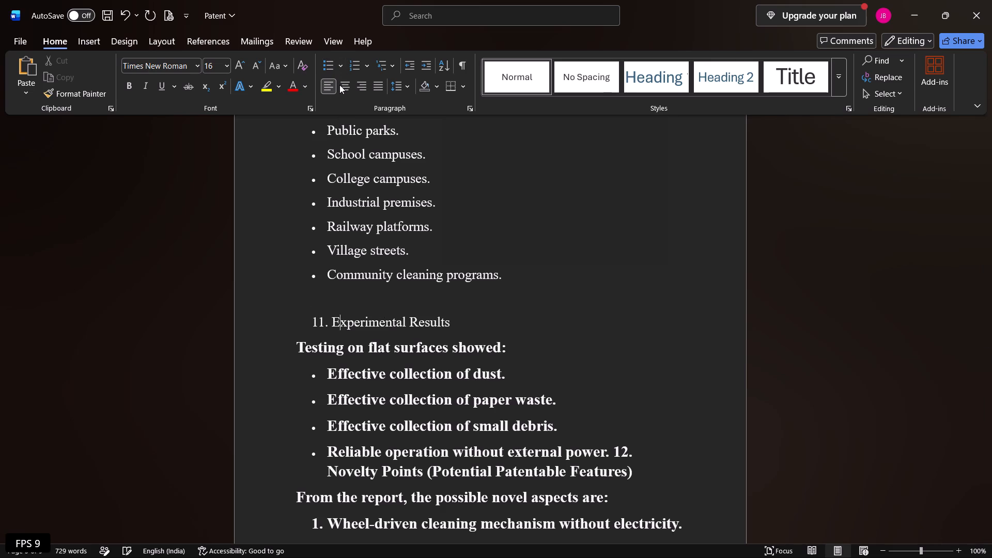
left_click(347, 89)
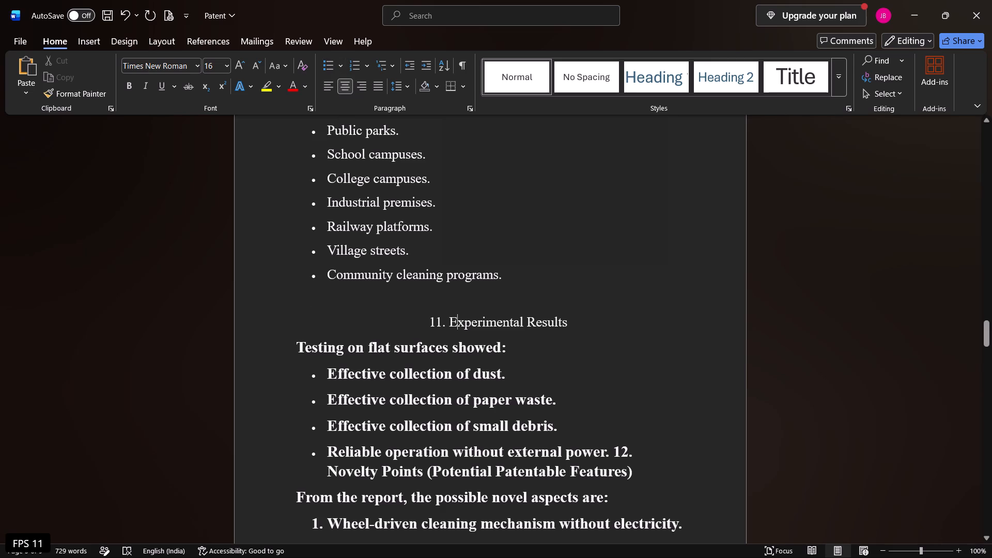
left_click_drag(583, 320, 401, 316)
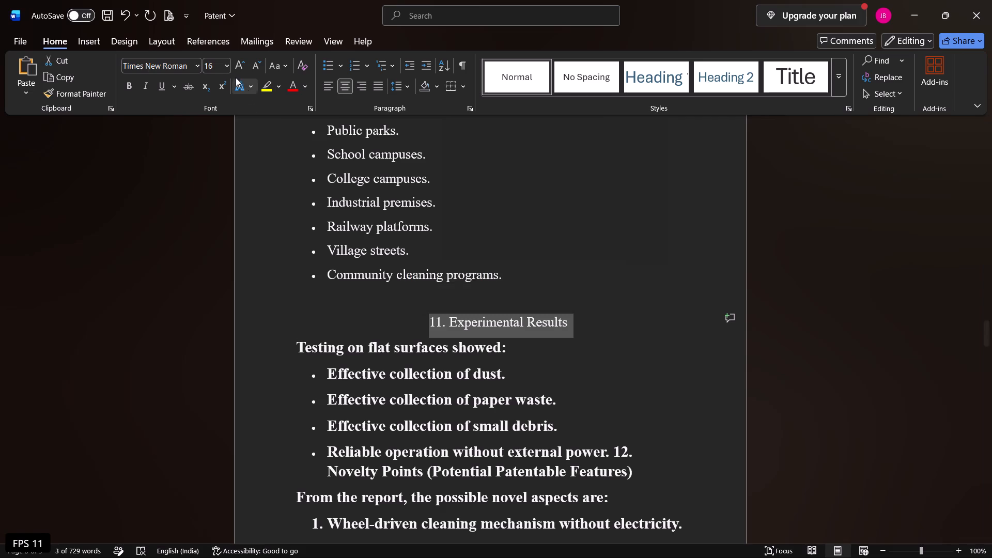
left_click(226, 68)
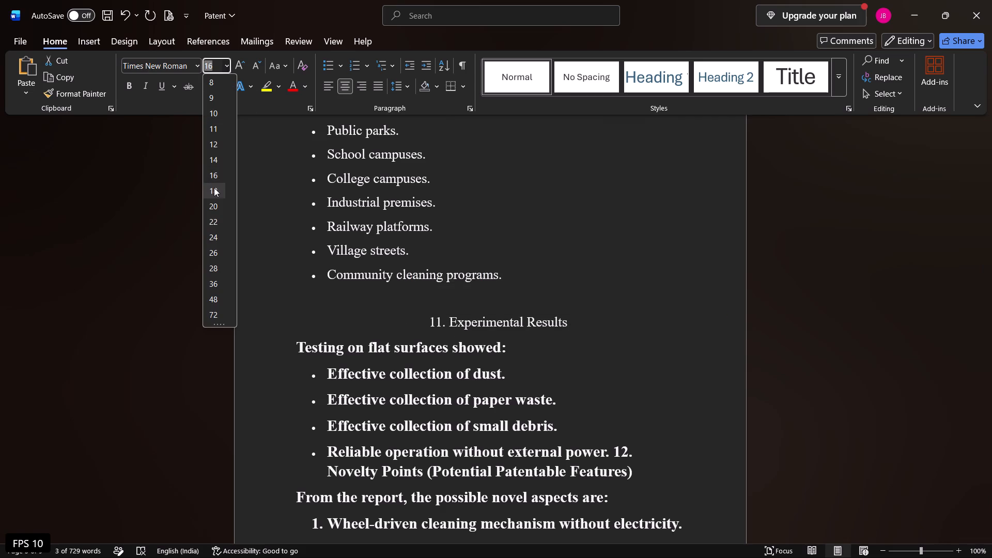
left_click(213, 188)
left_click(129, 88)
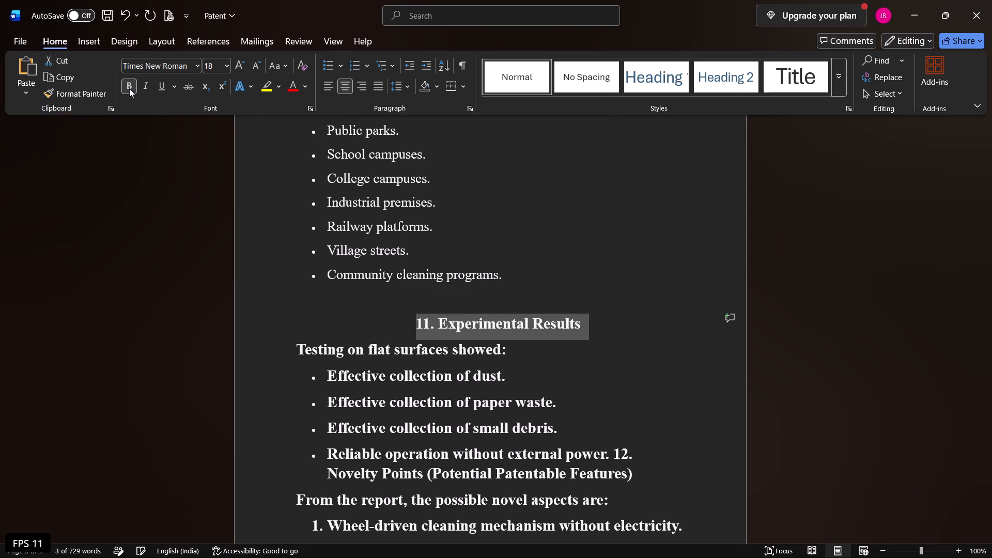
Insert an unbulleted blank line between "Novelty Points (Potential Patentable Features)" and "From the report, the possible novel aspects are:".
left_click(448, 387)
scroll(448, 387, "down", 1)
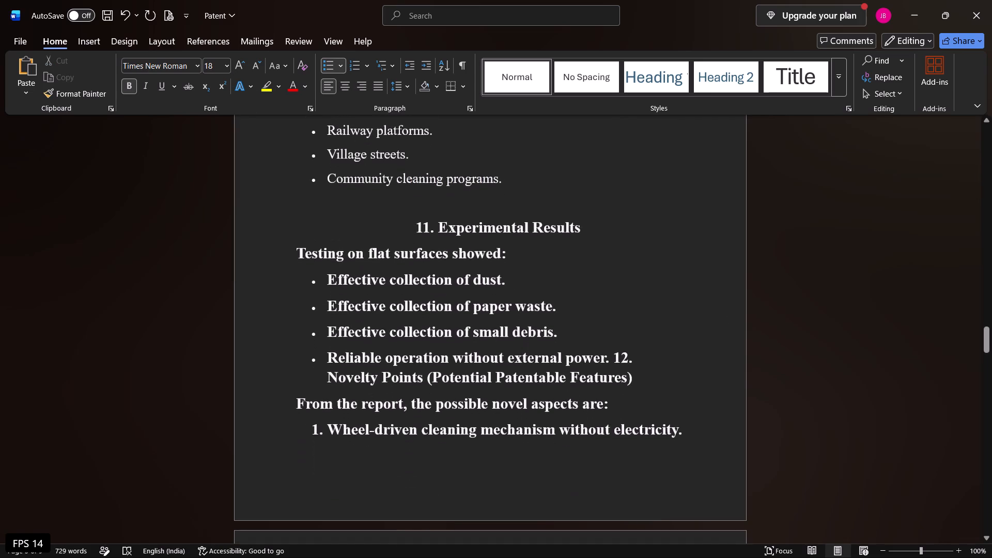
scroll(448, 387, "down", 1)
scroll(592, 425, "down", 3)
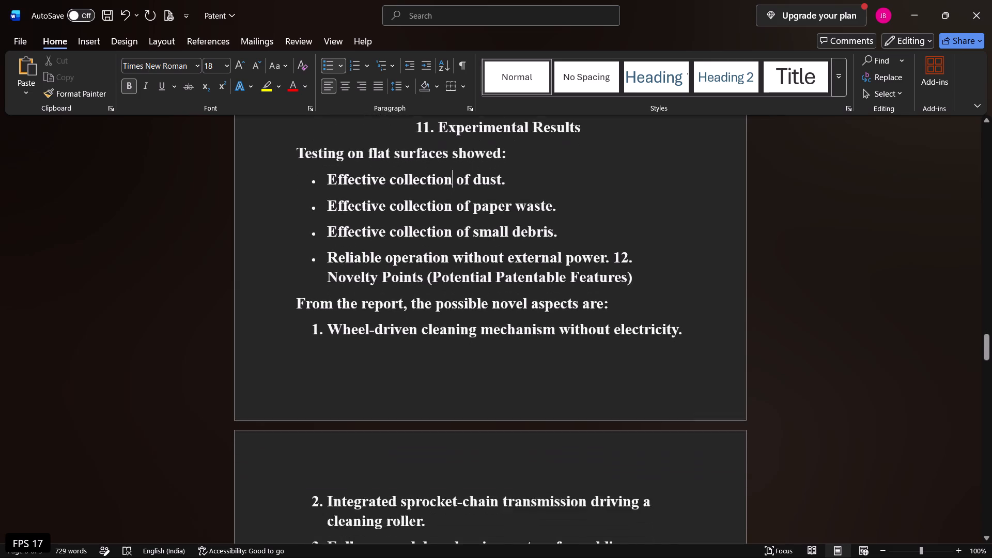
scroll(592, 425, "up", 1)
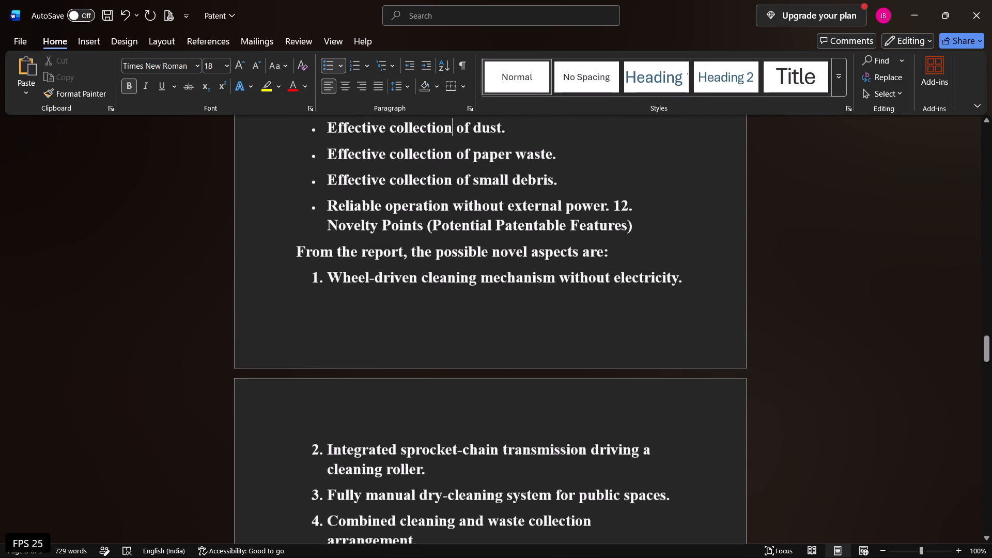
scroll(592, 425, "up", 1)
left_click(643, 329)
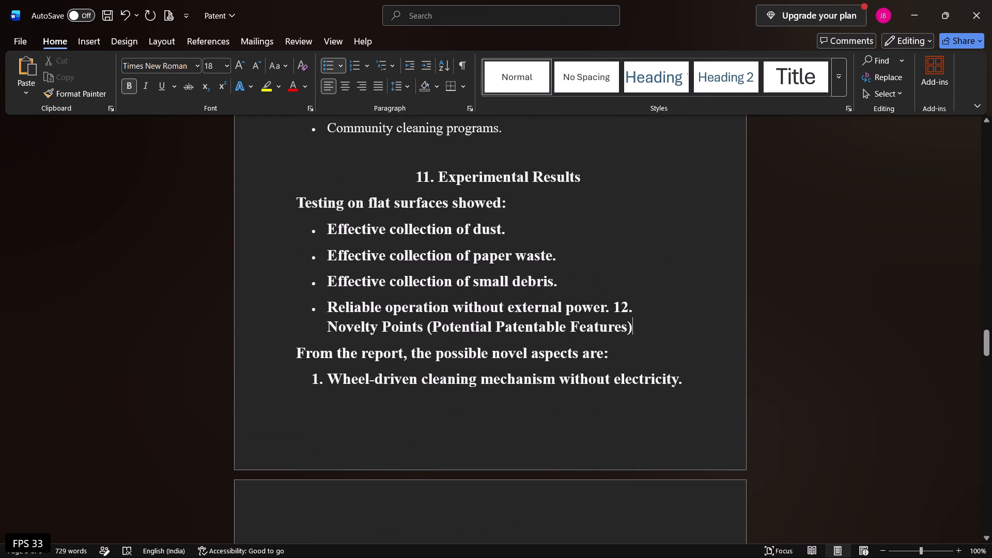
key("Return")
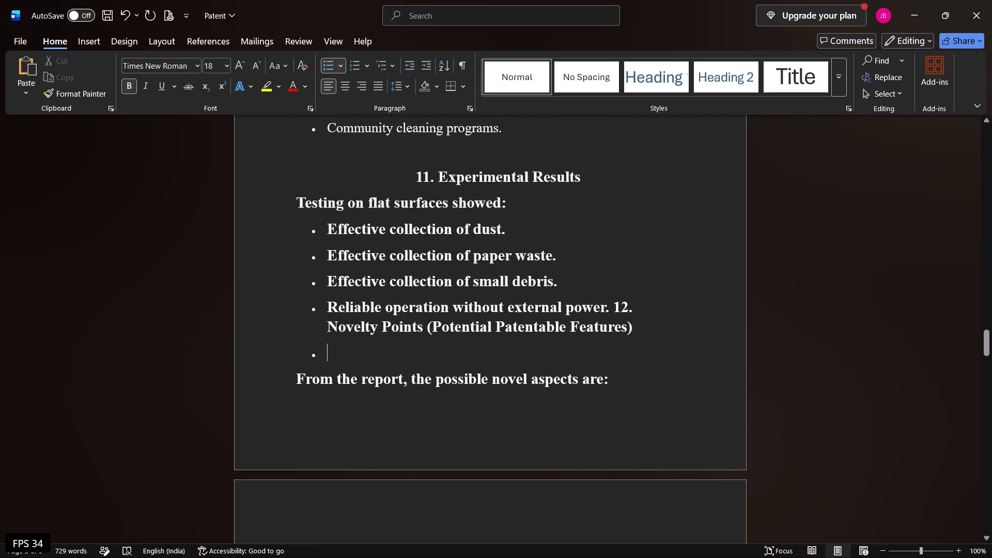
left_click(328, 70)
Make the text from "Testing on flat surfaces showed:" through "Novelty Points (Potential Patentable Features)" size 16 and non-bold.
left_click_drag(291, 204, 675, 342)
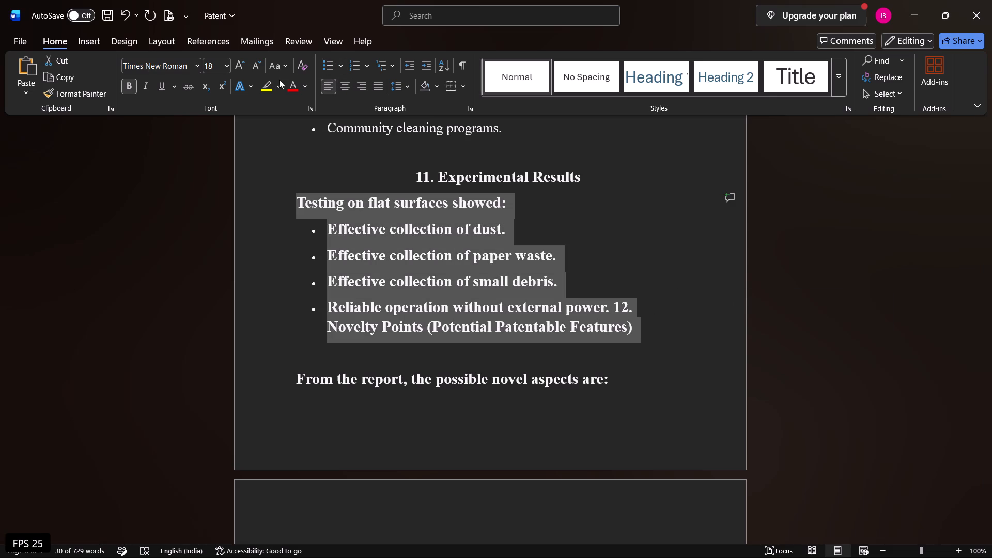
left_click(226, 62)
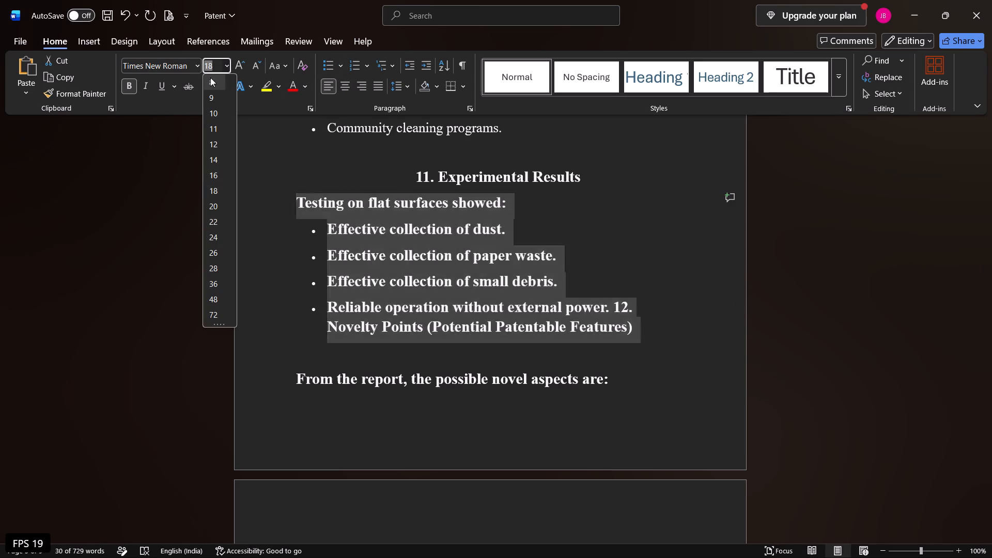
left_click(212, 171)
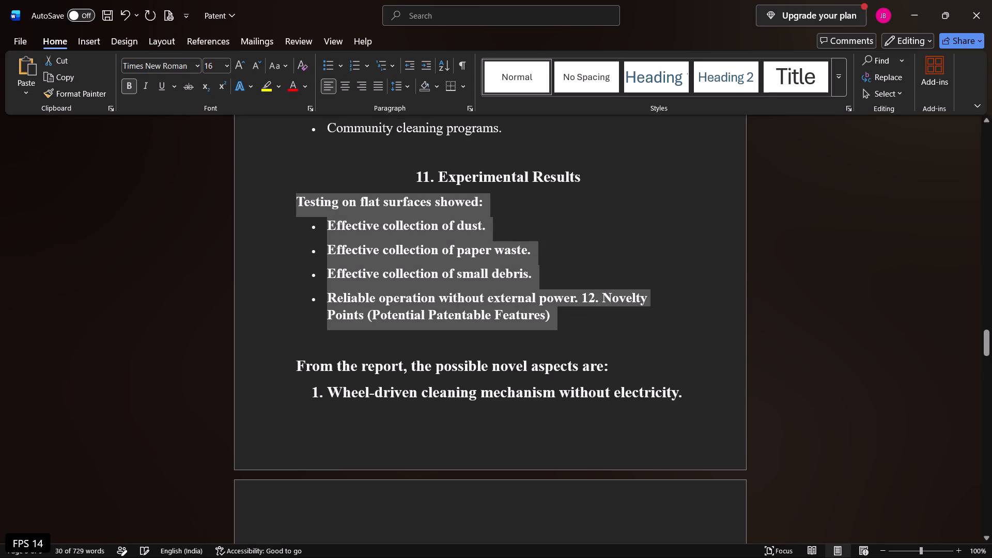
left_click(124, 84)
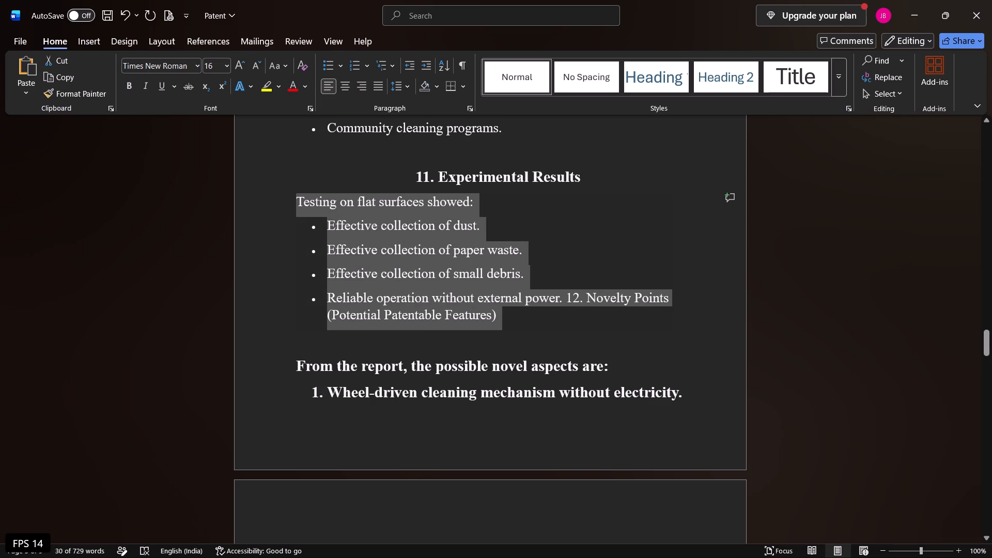
Put "12. Novelty Points (Potential Patentable Features)" on its own unbulleted line, with an unbulleted blank line after "Reliable operation without external power.".
left_click(567, 289)
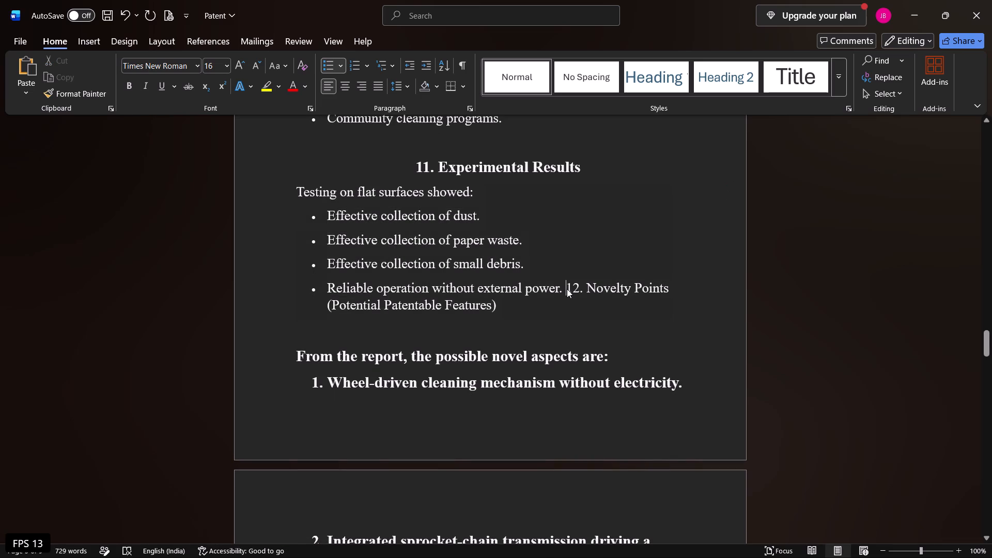
key("Return")
key("Return")
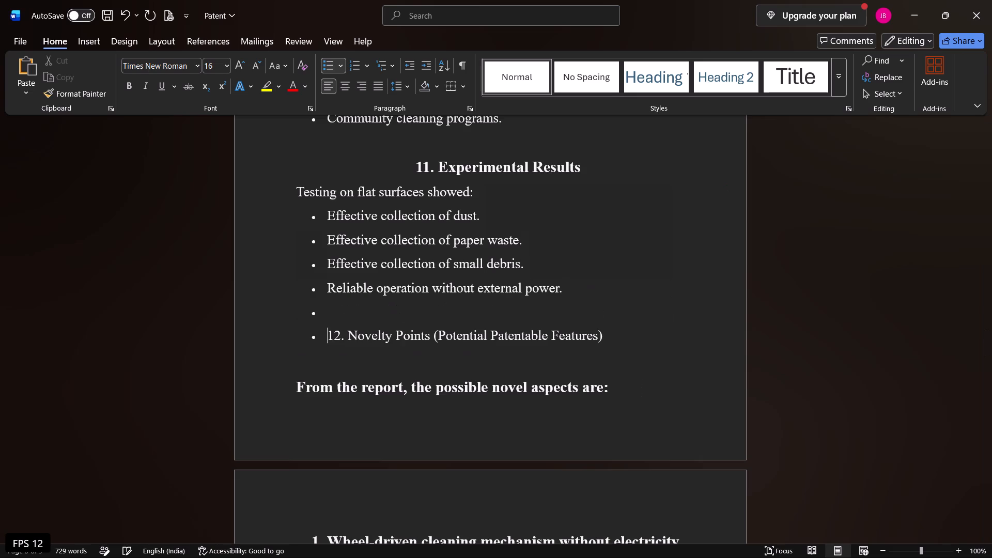
left_click(428, 301)
left_click(333, 307)
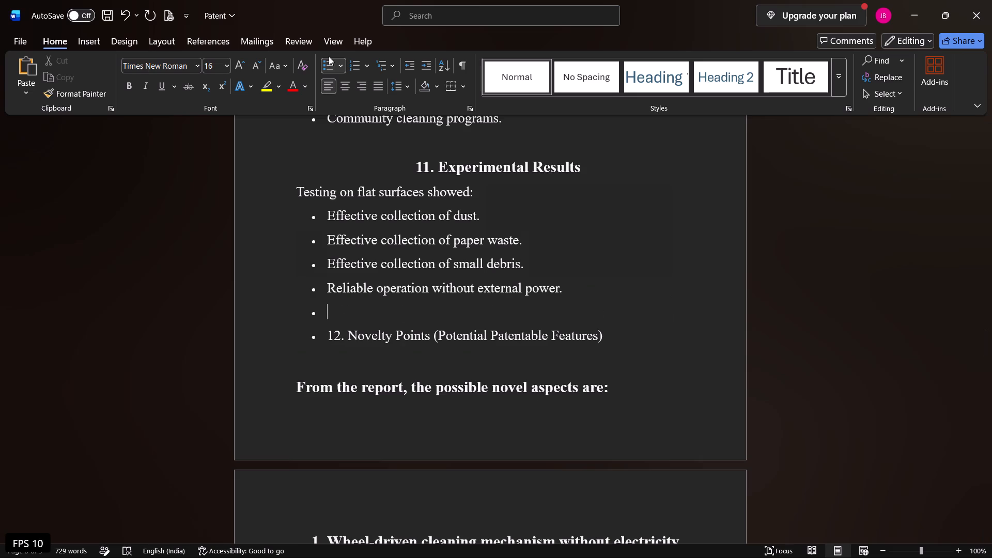
left_click(327, 61)
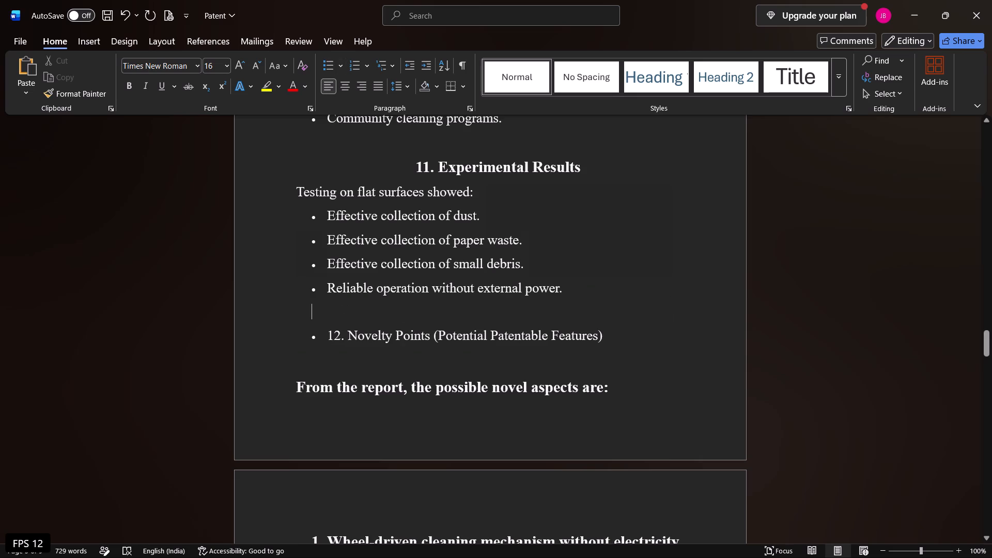
left_click(324, 335)
left_click(328, 69)
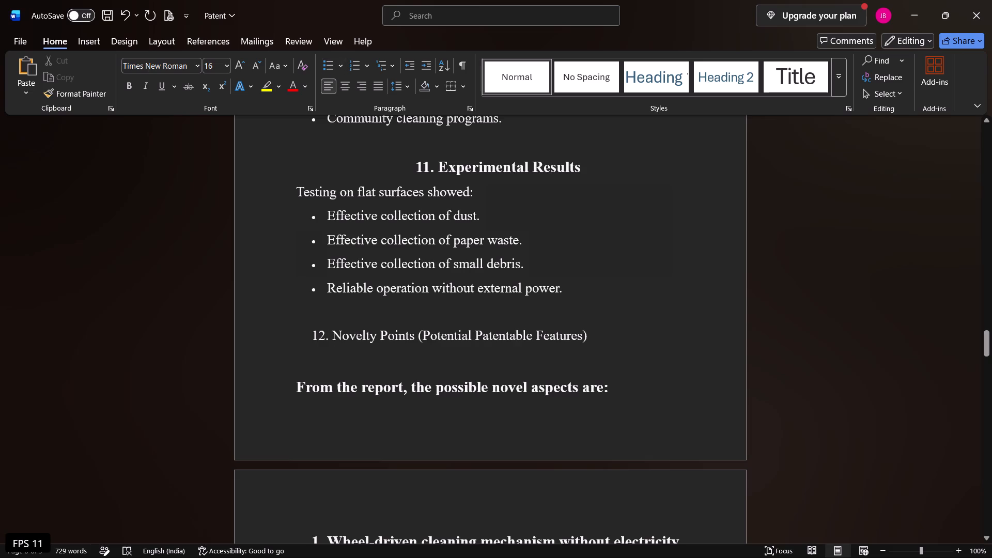
Make the "12. Novelty Points (Potential Patentable Features)" heading size 18 and bold.
left_click_drag(313, 338, 585, 335)
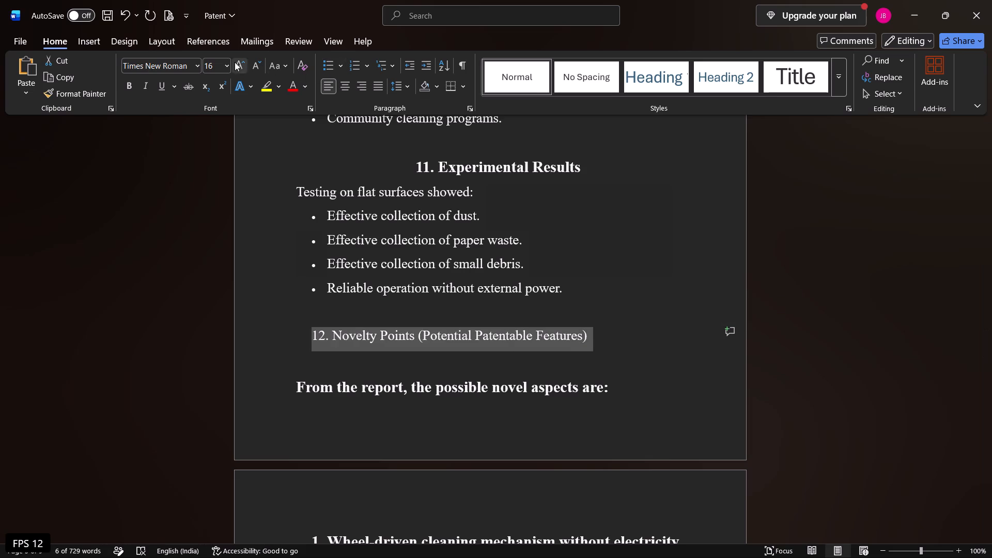
left_click(224, 64)
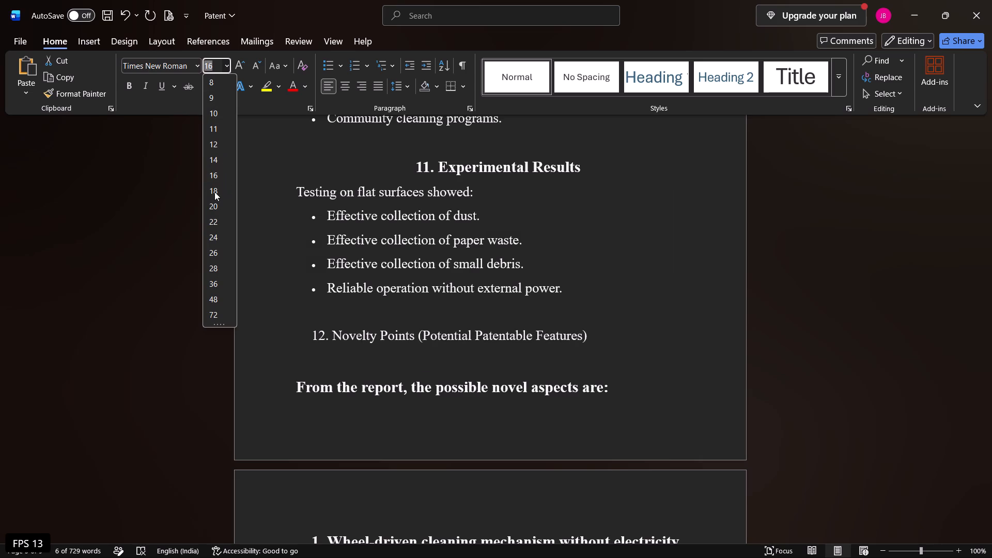
left_click(214, 192)
key("ctrl+v")
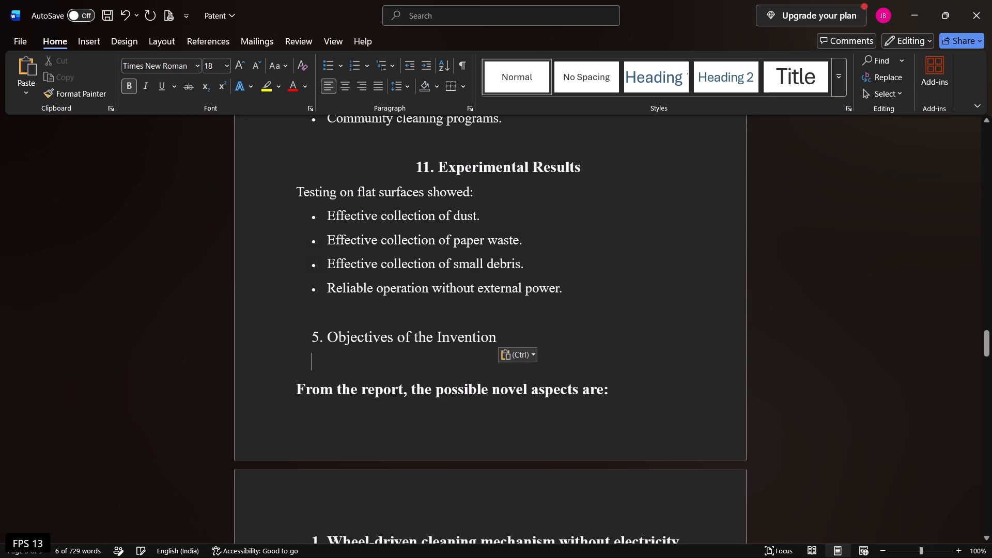
key("ctrl+z")
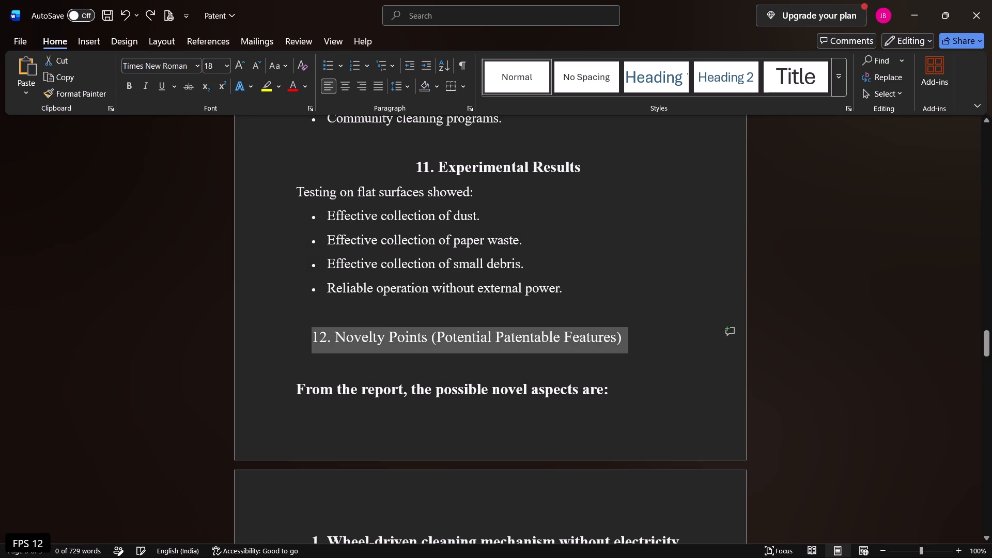
key("ctrl+b")
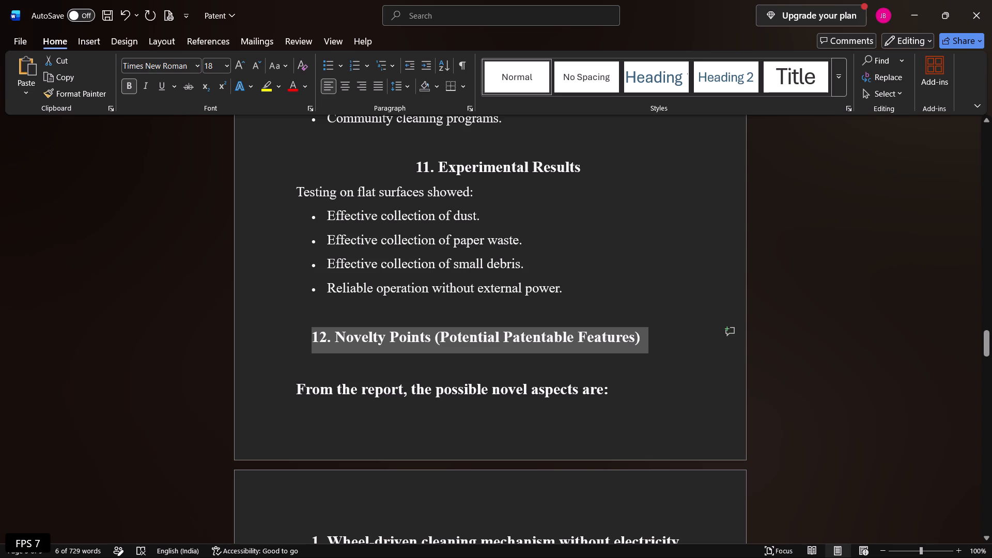
left_click(463, 335)
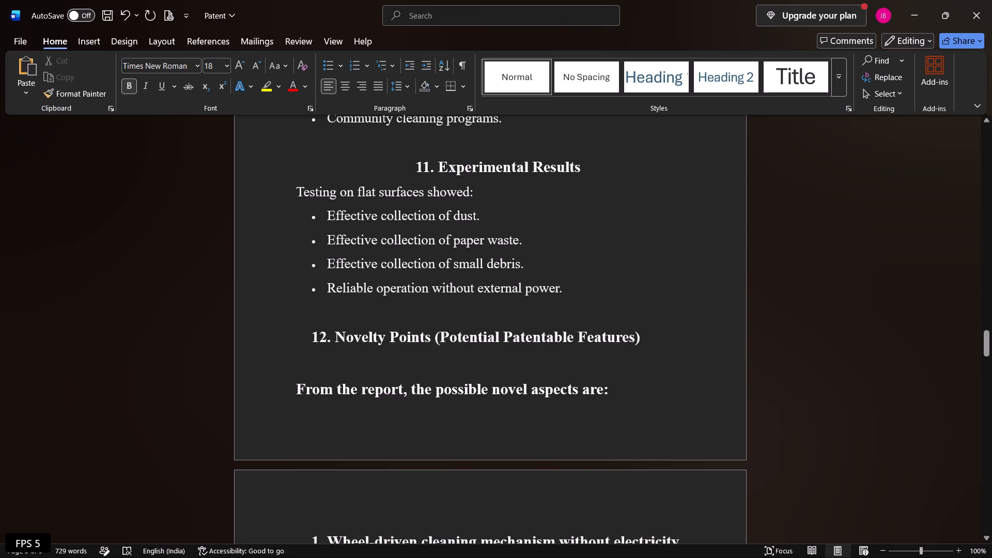
scroll(467, 430, "down", 2)
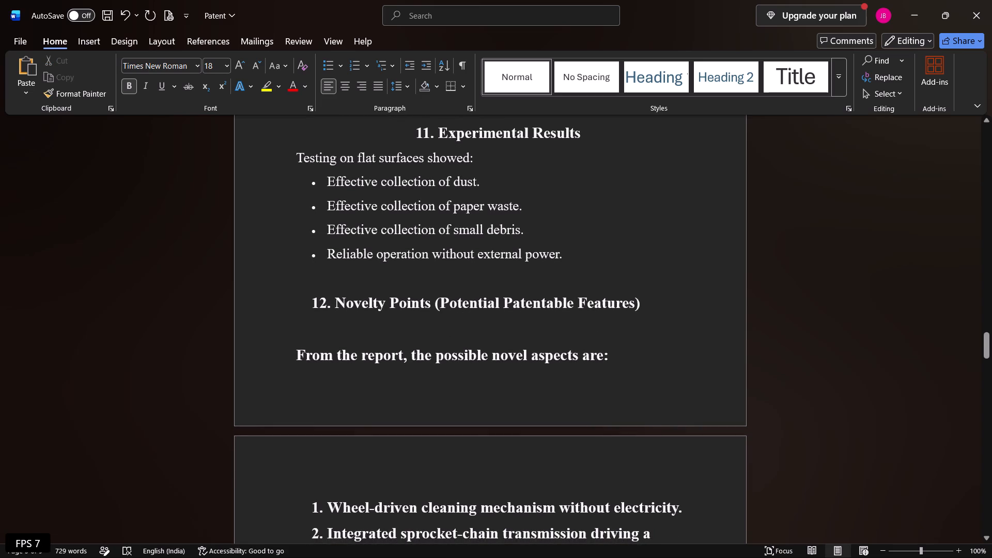
Center the "12. Novelty Points (Potential Patentable Features)" heading.
left_click(346, 89)
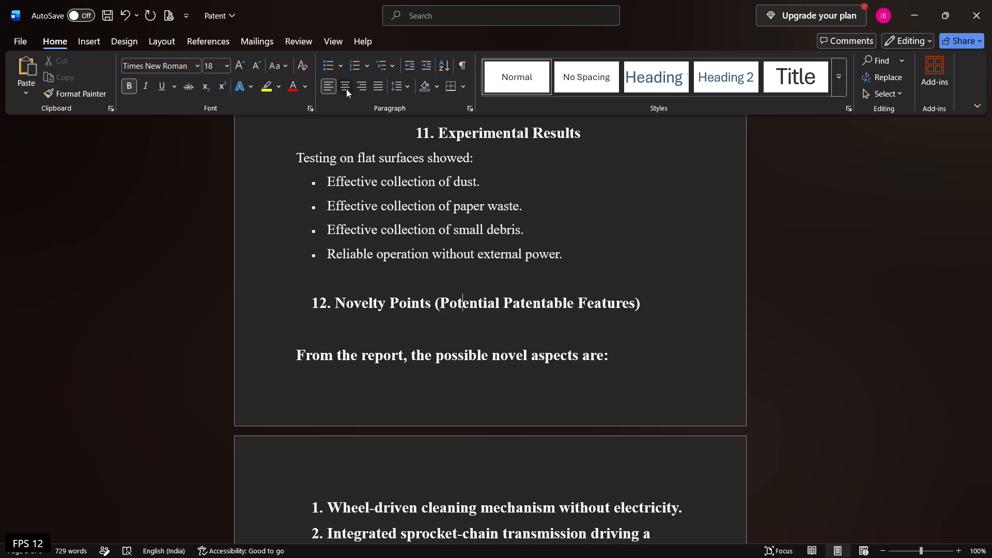
Make the text from "From the report, the possible novel aspects are:" through "Sustainable and employment-oriented cleaning solution." non-bold and size 16.
scroll(447, 375, "down", 1)
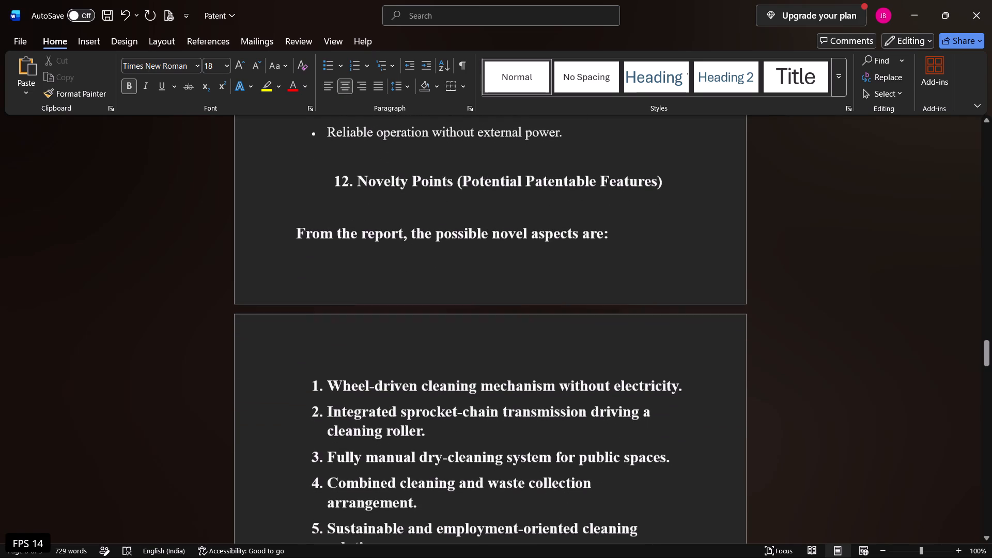
scroll(447, 375, "down", 1)
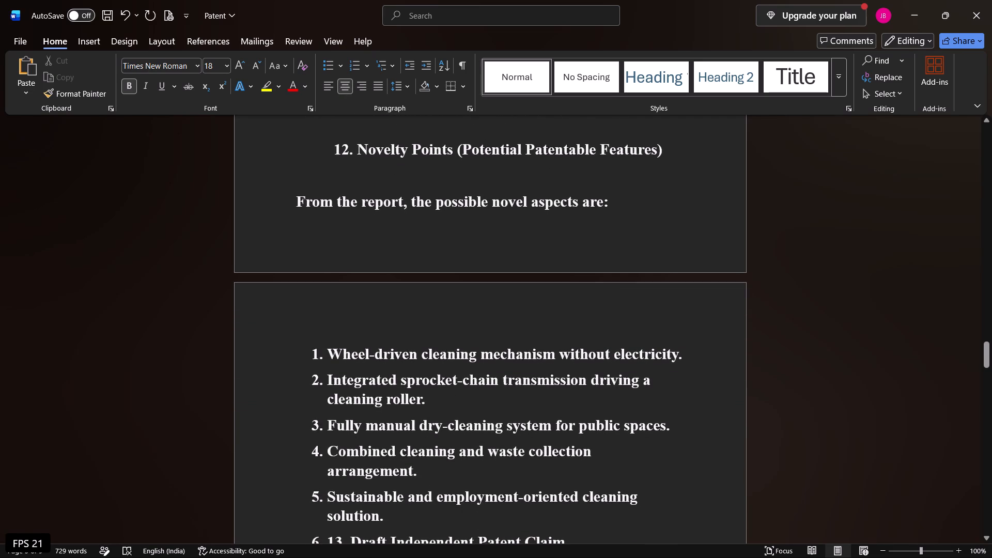
left_click_drag(296, 201, 505, 545)
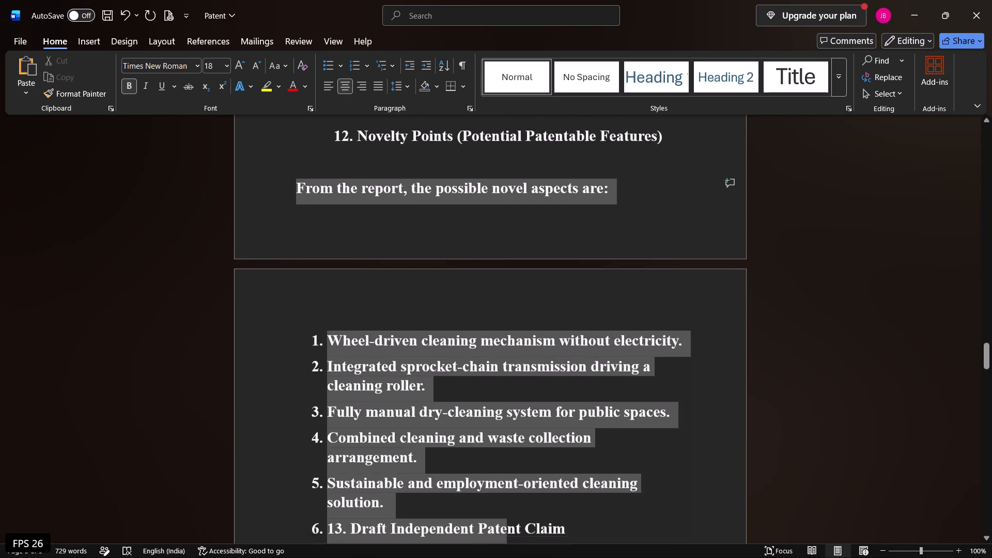
left_click_drag(505, 545, 361, 296)
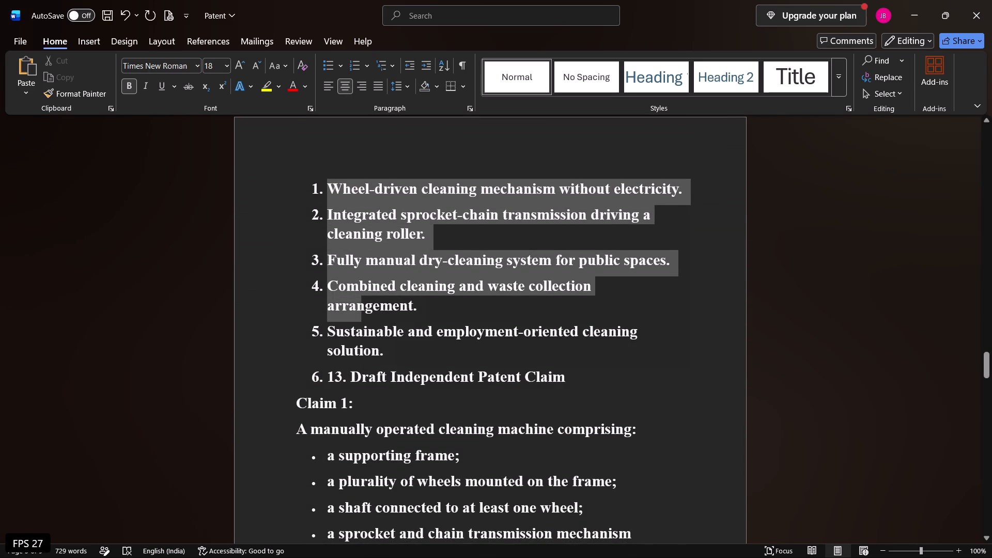
left_click_drag(361, 296, 397, 355)
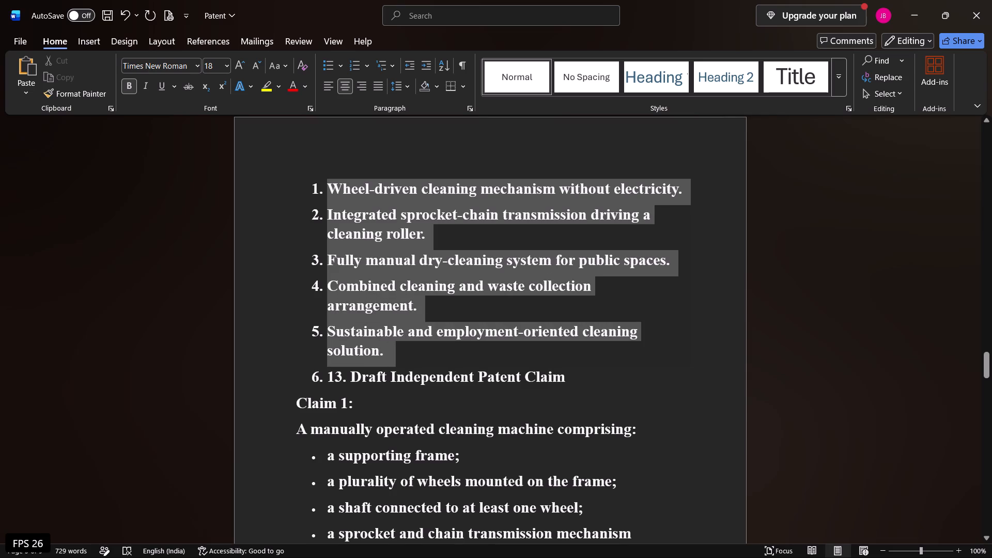
left_click_drag(397, 355, 405, 344)
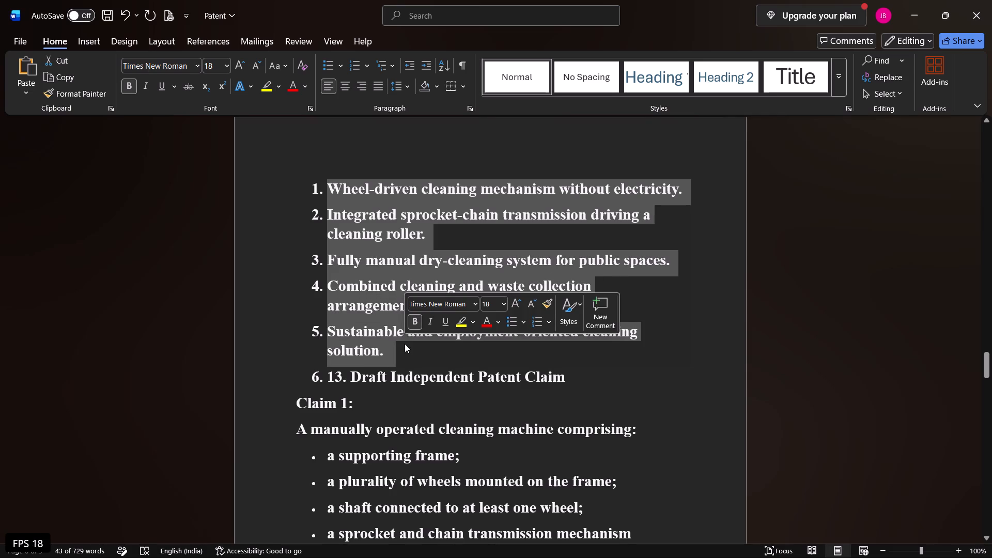
key("ctrl+b")
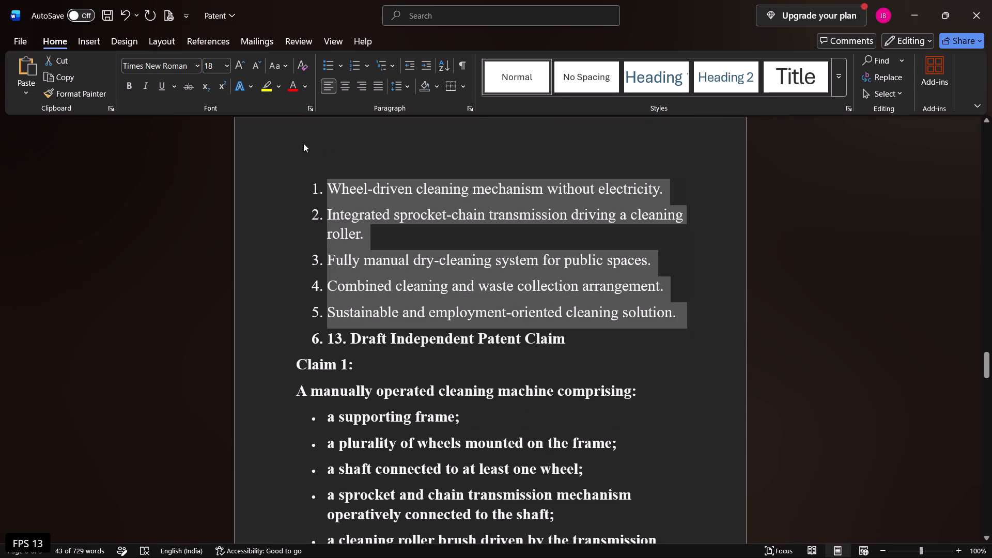
left_click(226, 62)
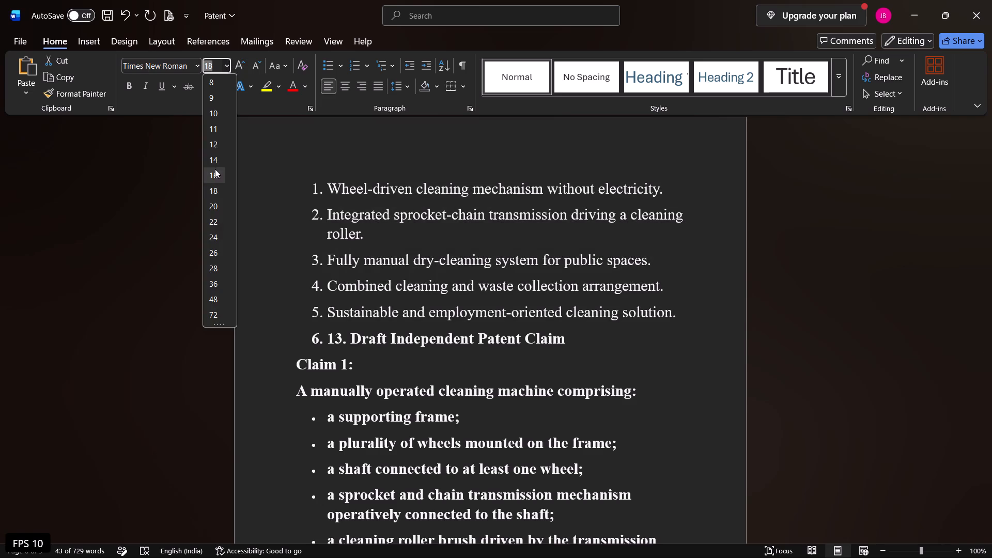
left_click(214, 170)
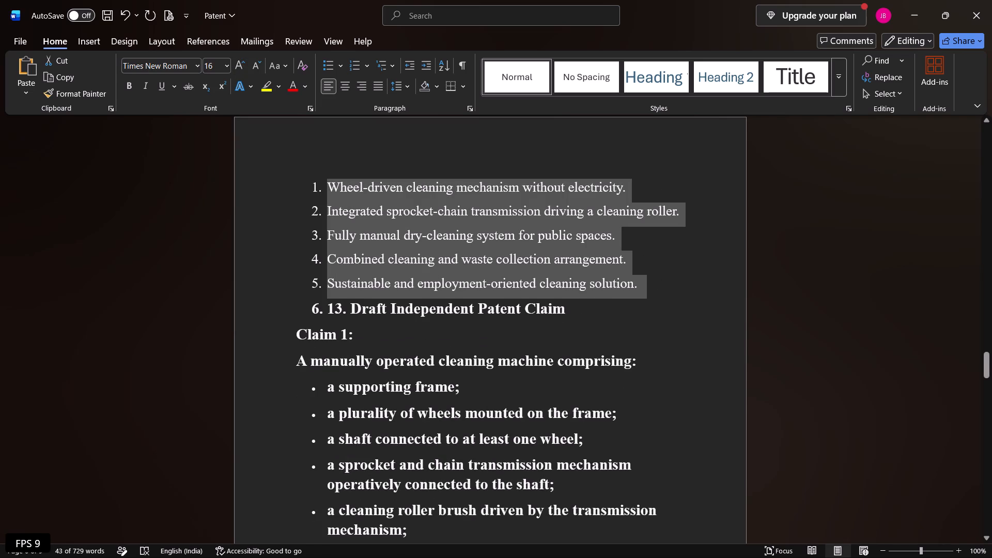
Remove the list number from "13. Draft Independent Patent Claim" and insert an unnumbered blank line above it.
left_click(320, 306)
left_click(352, 68)
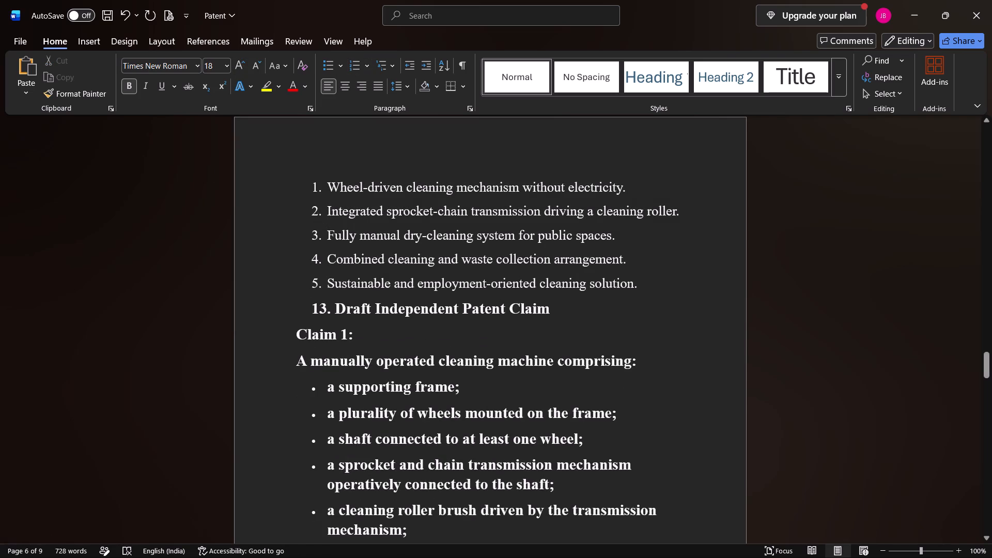
left_click(642, 286)
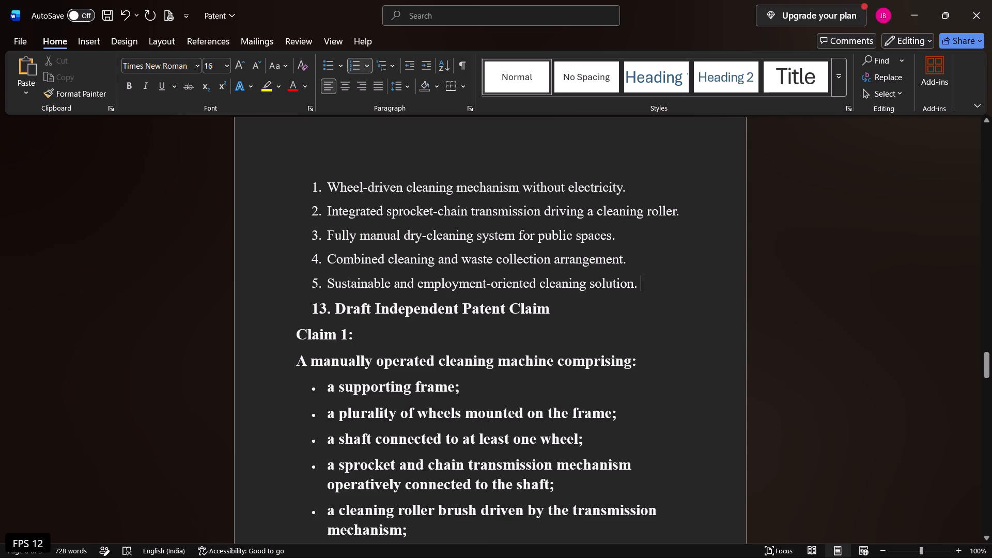
key("Return")
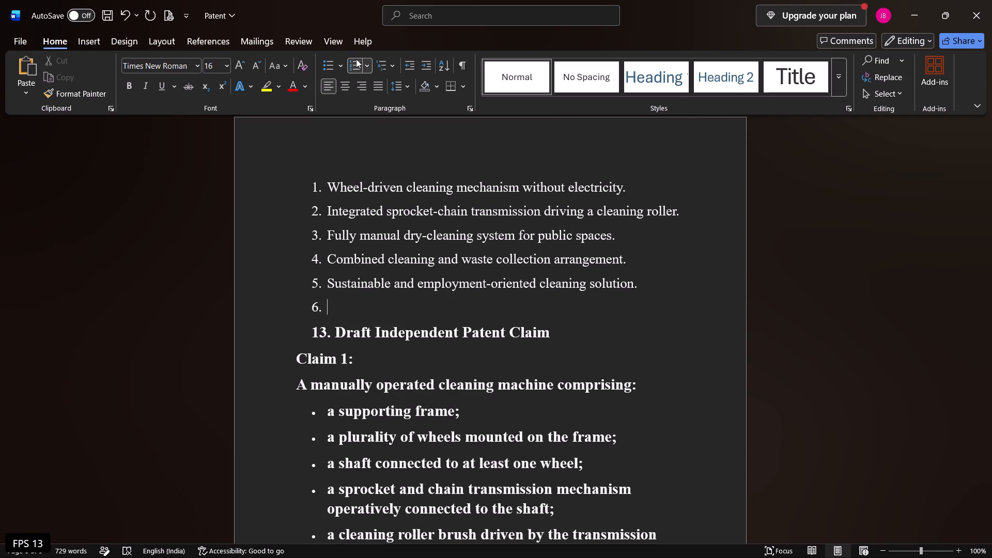
left_click(358, 60)
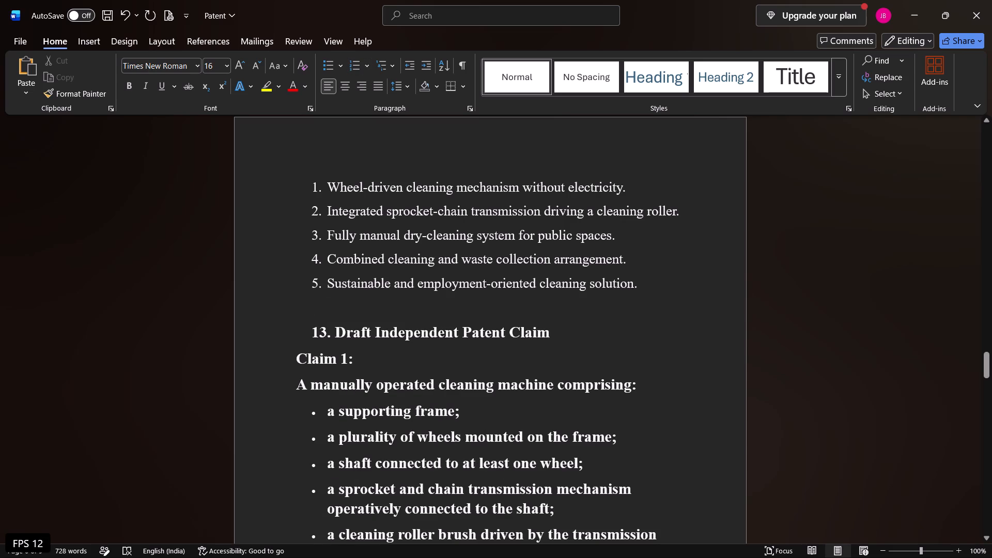
Center the "13. Draft Independent Patent Claim" heading.
left_click(385, 337)
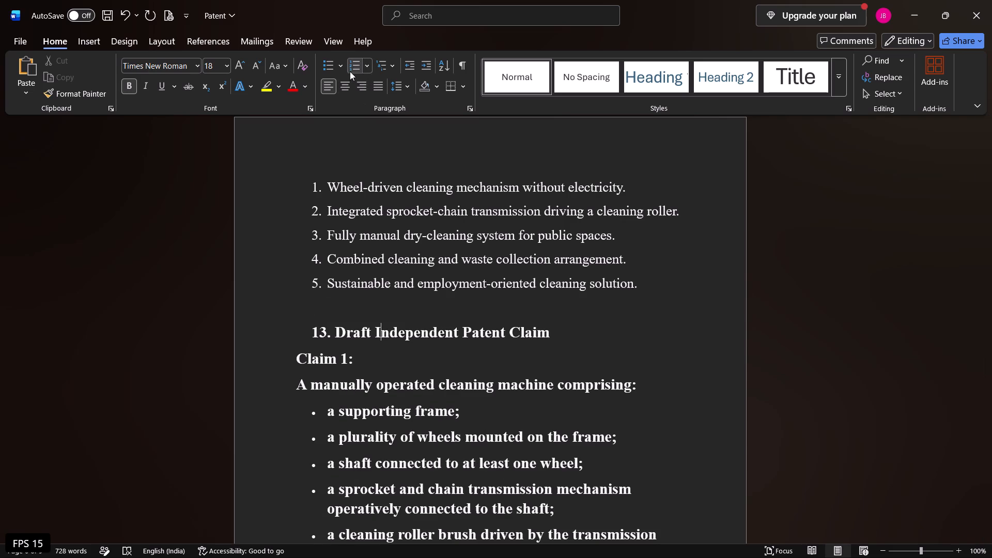
left_click(345, 87)
Make the text from "Claim 1:" through "electrical or fuel-powered energy sources." non-bold and size 16.
scroll(425, 322, "down", 1)
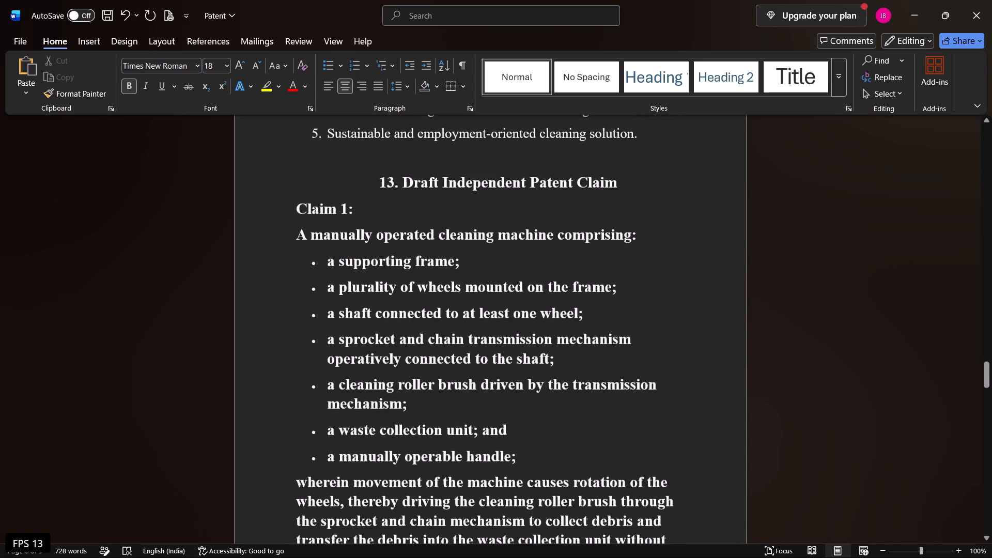
scroll(425, 322, "down", 1)
left_click_drag(297, 194, 311, 199)
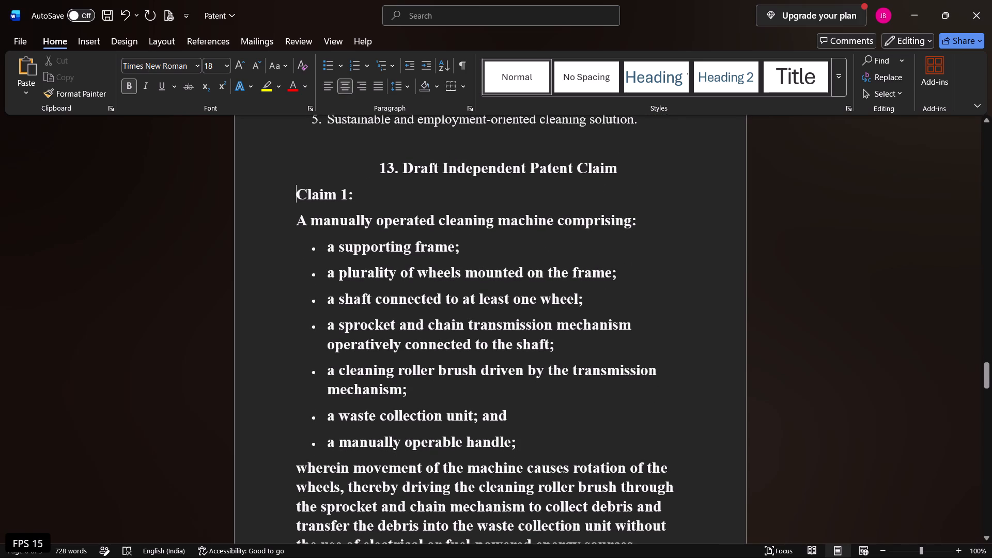
left_click_drag(311, 199, 615, 211)
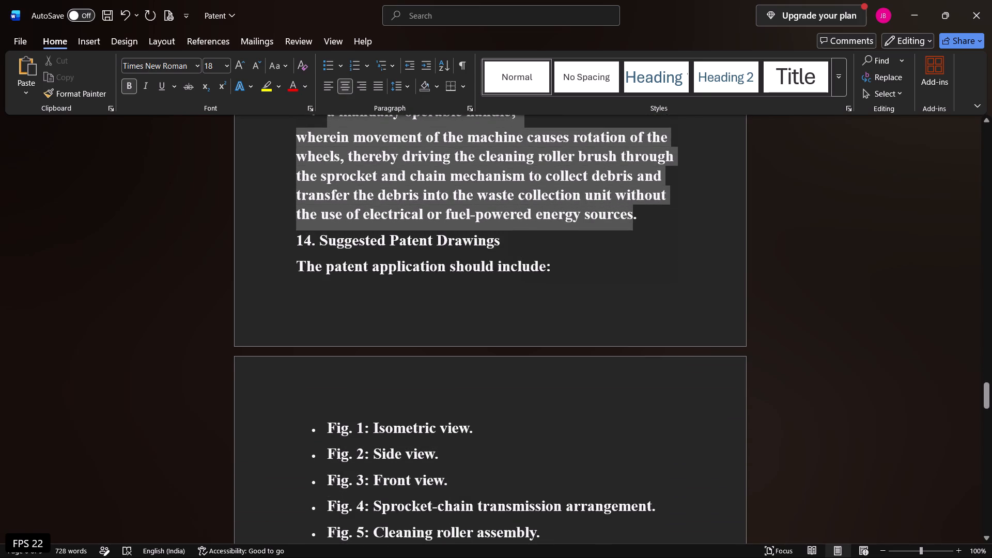
left_click_drag(615, 211, 650, 217)
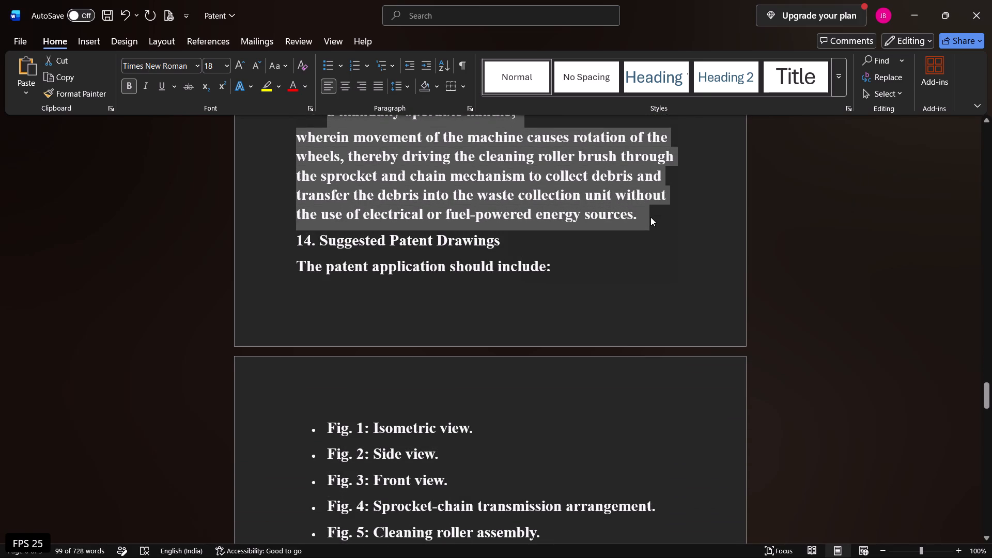
key("ctrl+b")
left_click(228, 64)
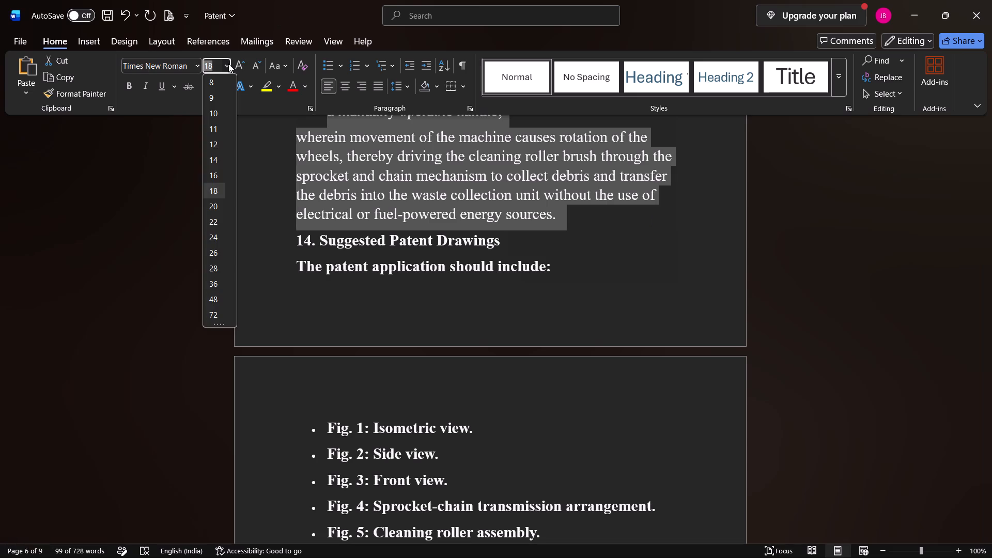
left_click(210, 172)
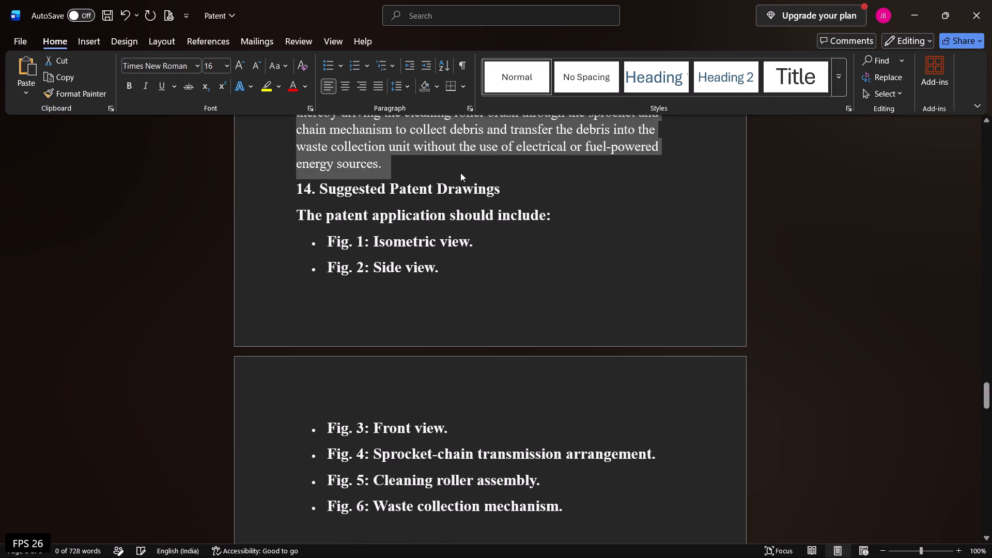
Insert a blank line above "14. Suggested Patent Drawings" and center that heading.
left_click(438, 163)
key("Return")
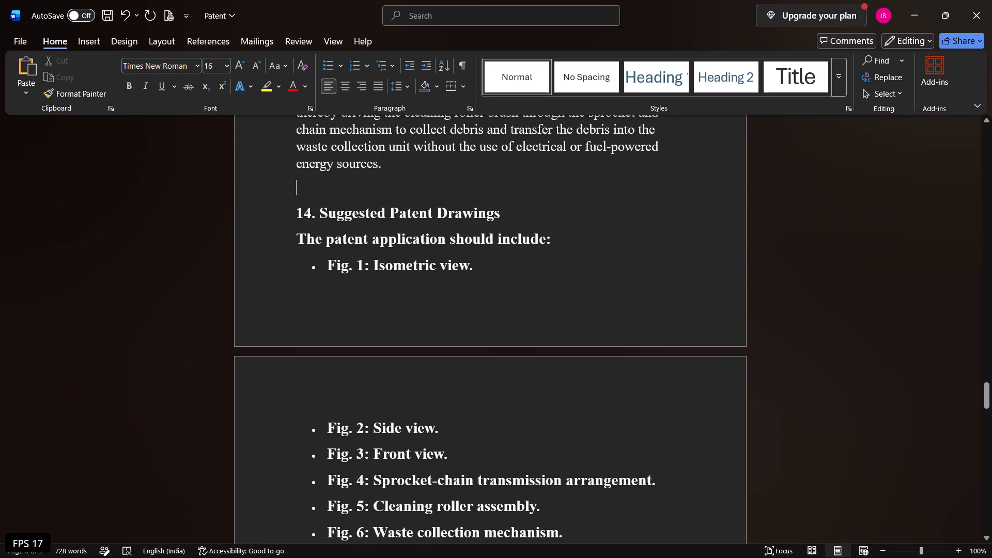
left_click_drag(292, 212, 523, 208)
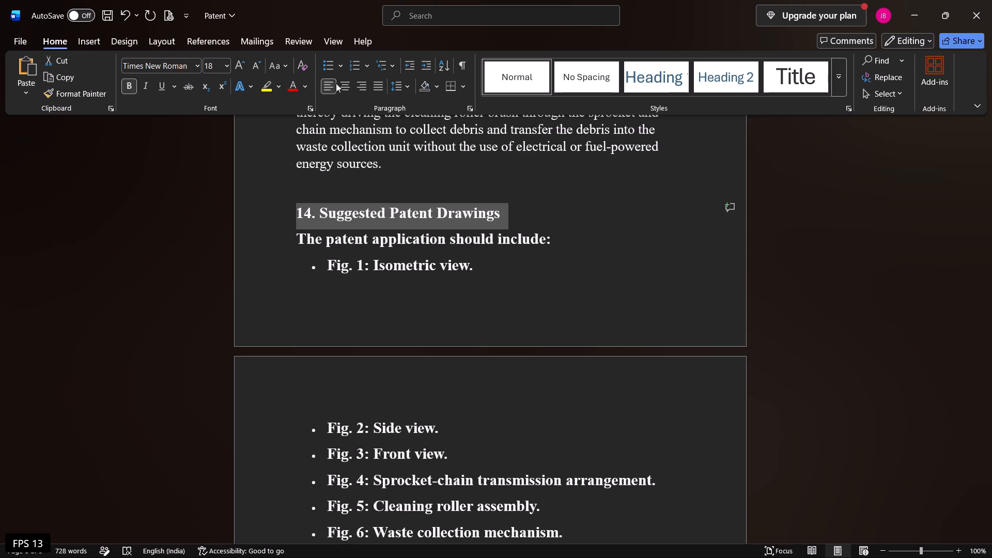
left_click(348, 87)
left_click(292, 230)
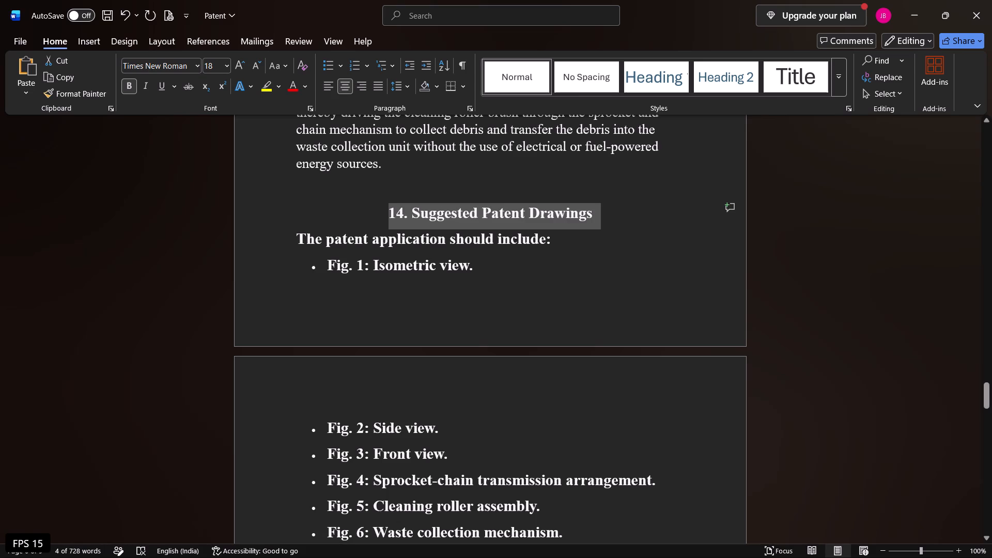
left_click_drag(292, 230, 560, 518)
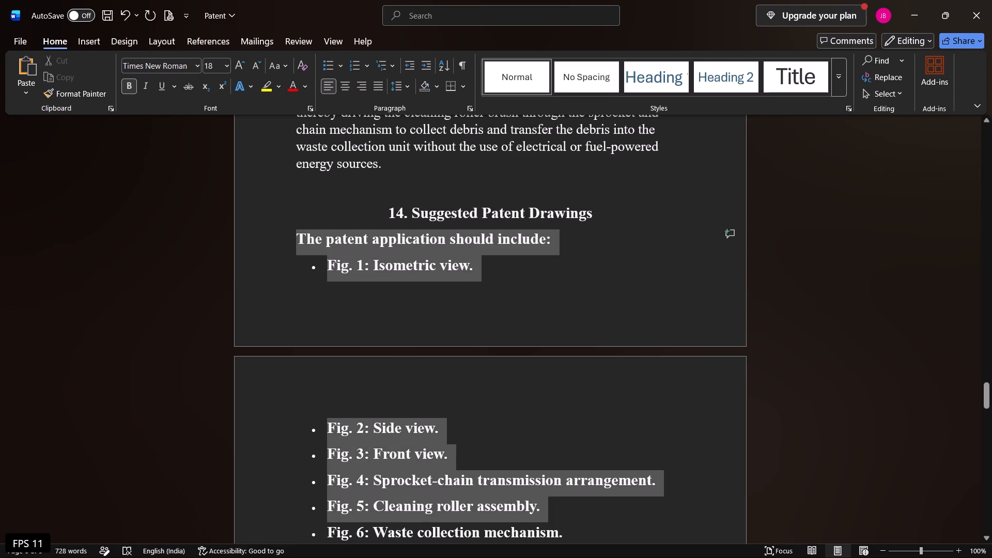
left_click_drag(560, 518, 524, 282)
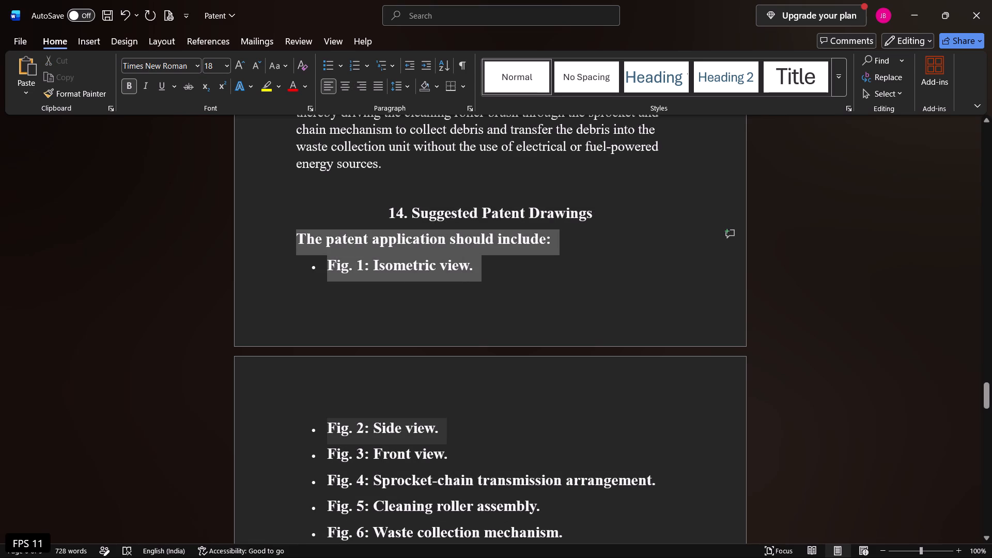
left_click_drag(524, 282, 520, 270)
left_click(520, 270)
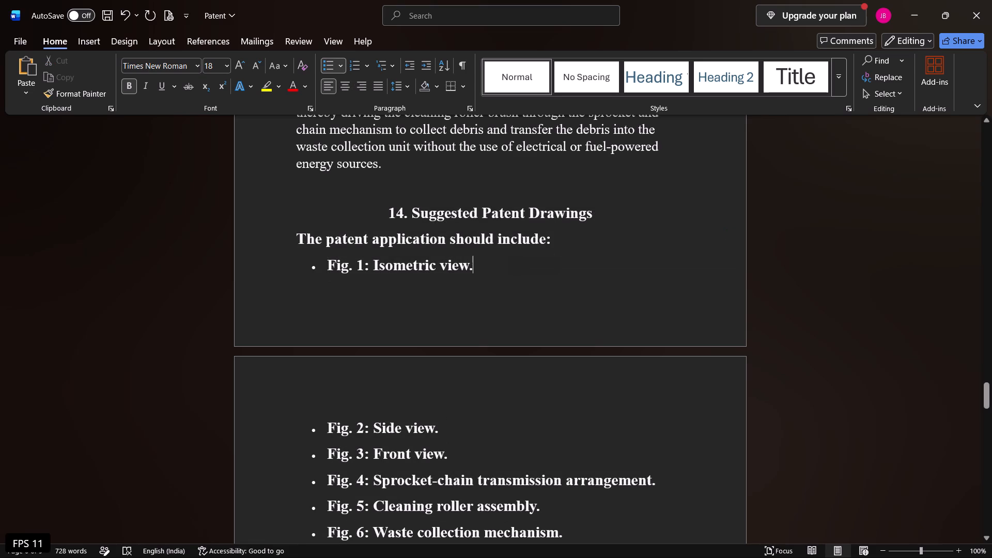
Insert three more blank lines above the "14. Suggested Patent Drawings" heading to move it onto the next page.
left_click(564, 177)
key("Return")
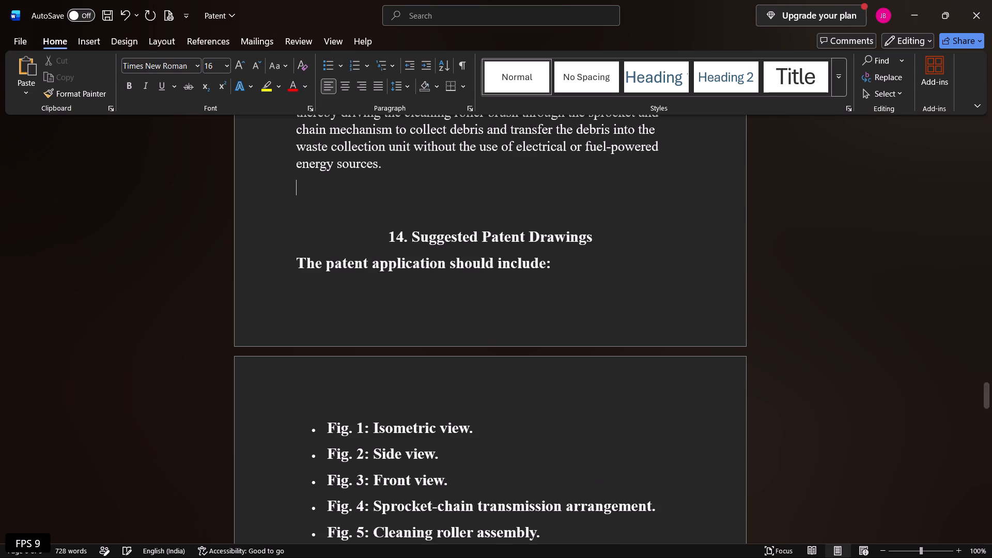
key("Return")
key("Return")
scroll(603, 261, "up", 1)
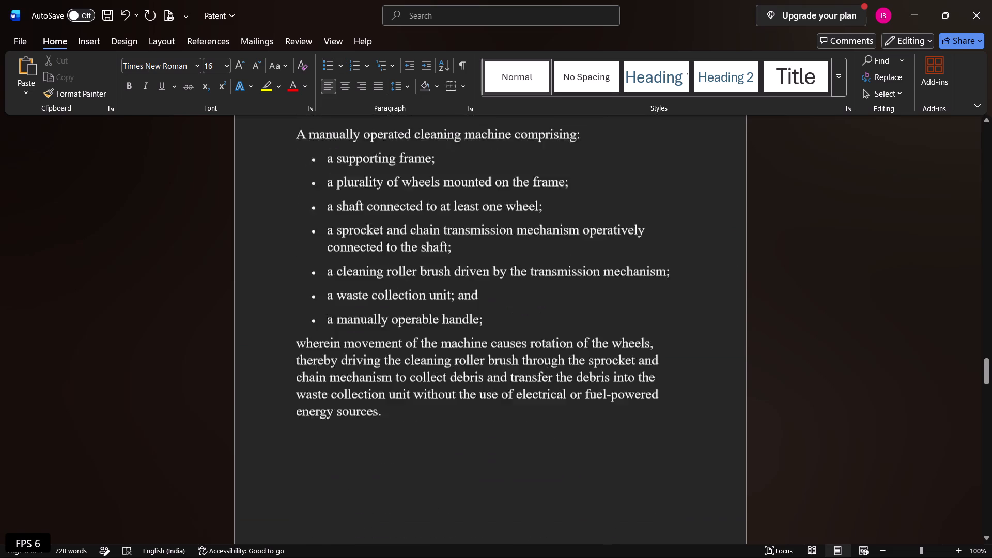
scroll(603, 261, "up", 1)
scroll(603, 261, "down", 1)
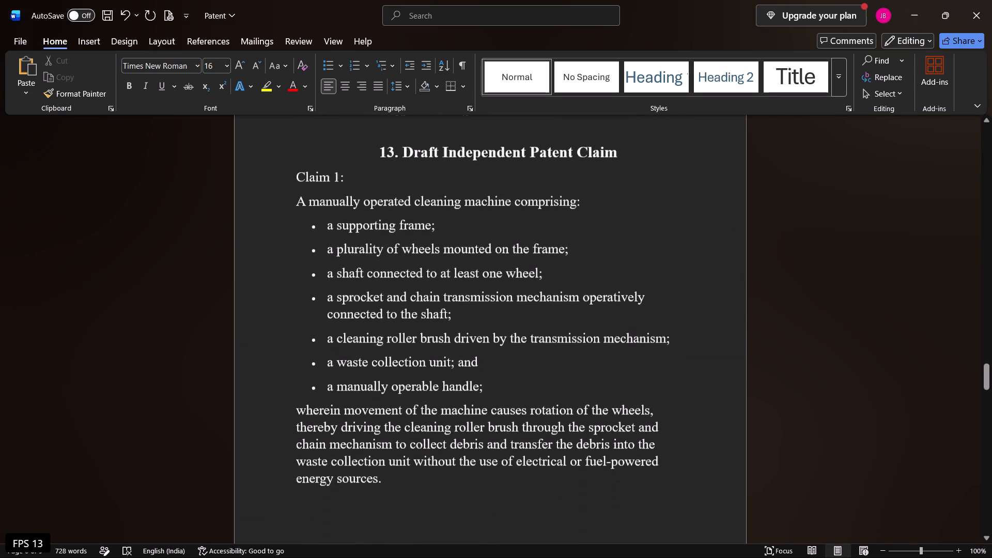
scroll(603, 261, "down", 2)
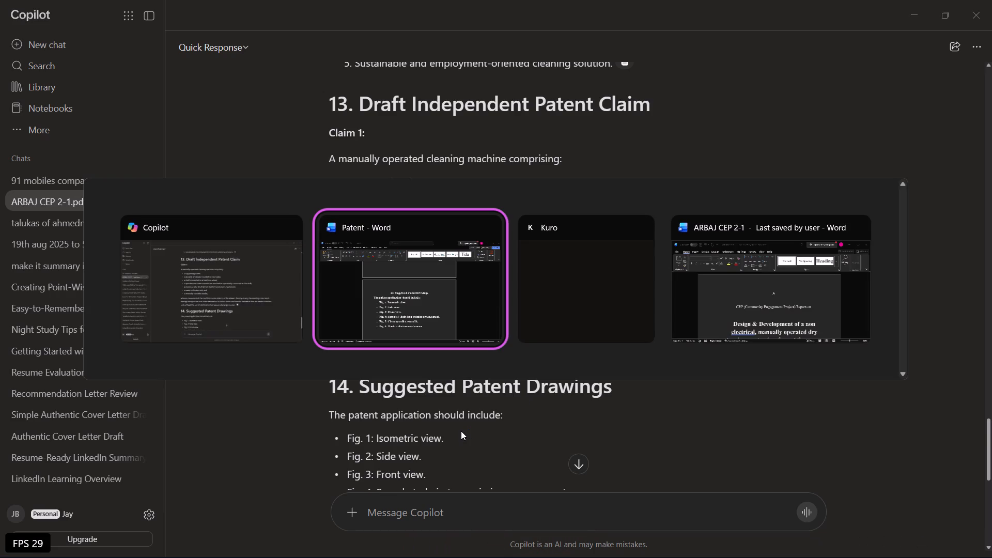
key("alt+Tab")
key("alt+Tab")
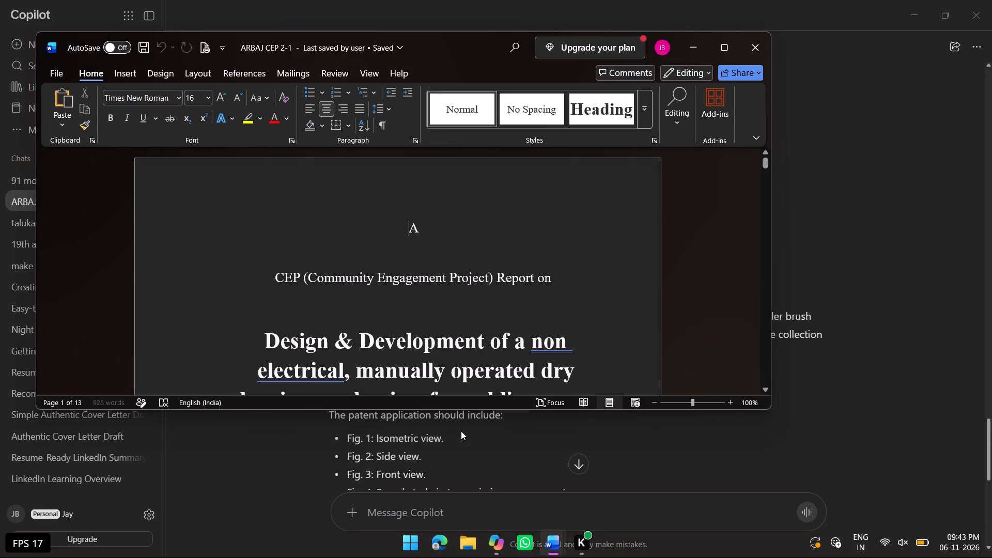
scroll(498, 264, "down", 9)
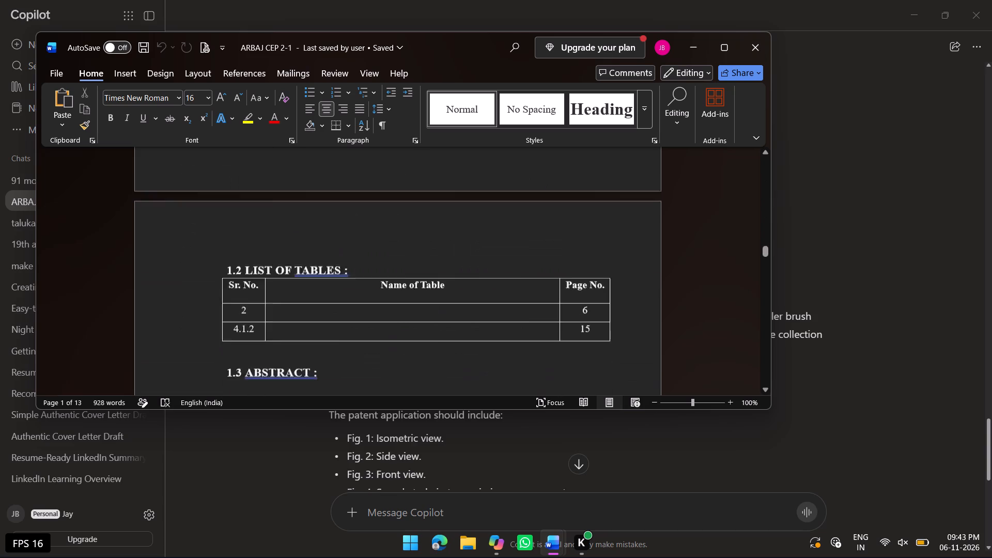
scroll(498, 264, "down", 7)
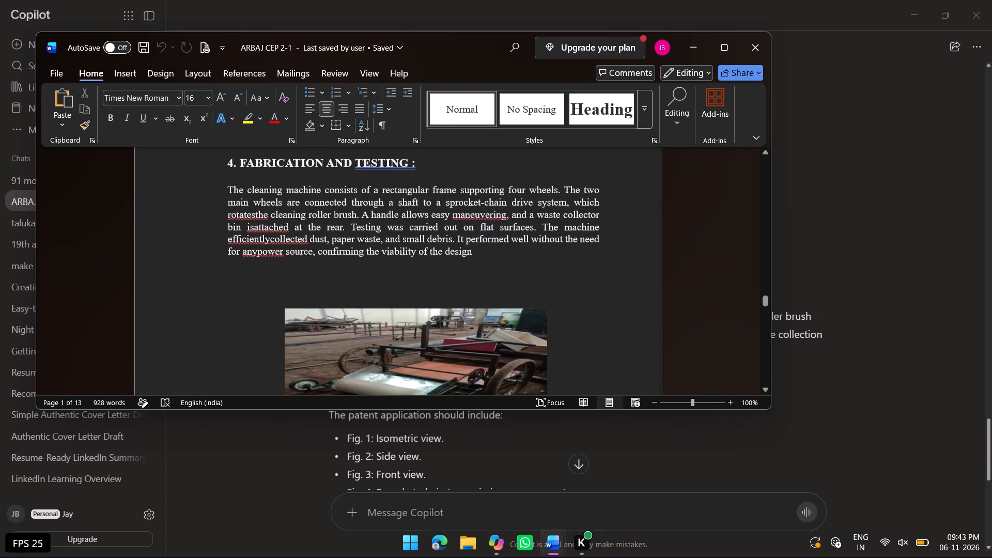
scroll(498, 264, "down", 7)
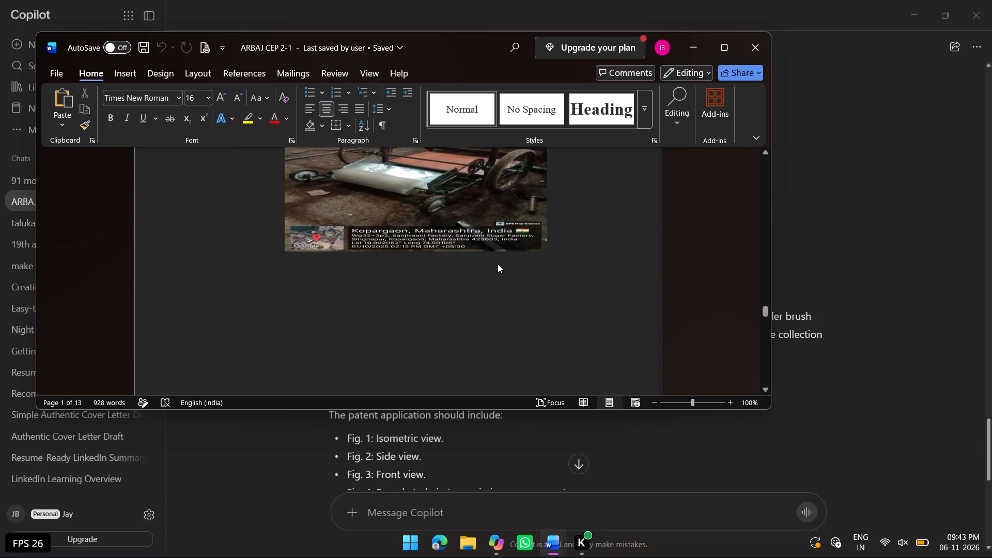
scroll(498, 264, "down", 3)
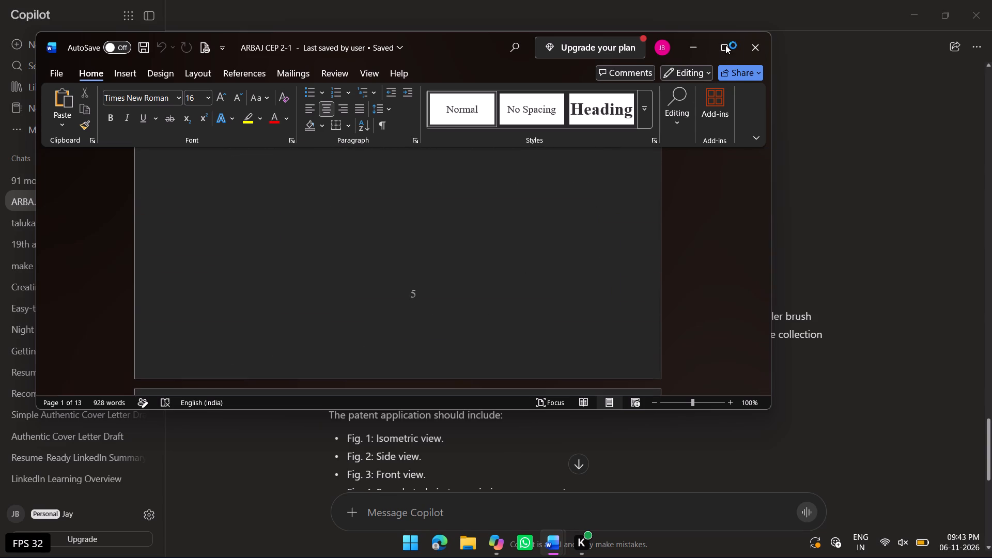
left_click(725, 45)
scroll(510, 319, "down", 7)
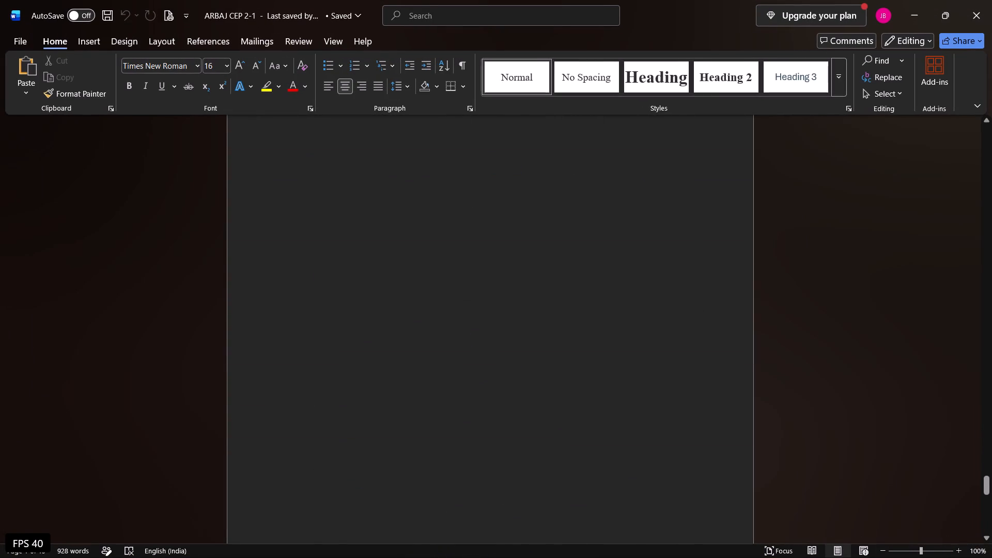
scroll(510, 319, "down", 11)
scroll(510, 319, "up", 2)
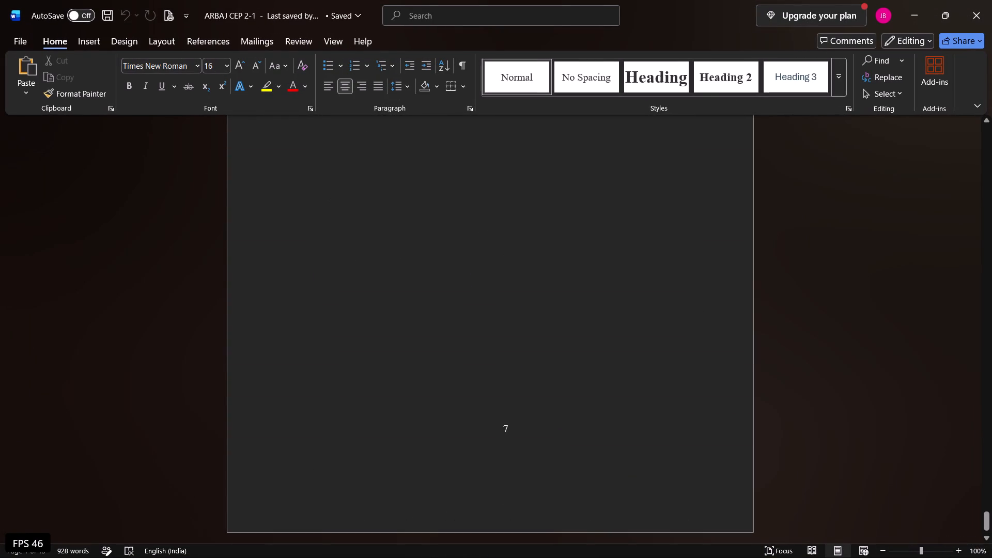
scroll(510, 319, "up", 9)
scroll(510, 319, "down", 1)
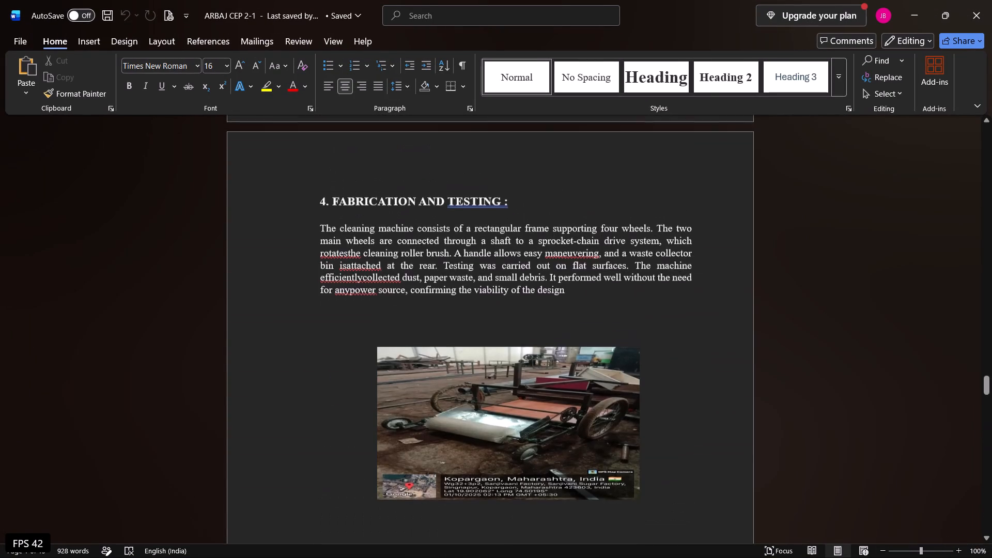
scroll(510, 319, "down", 5)
left_click(510, 319)
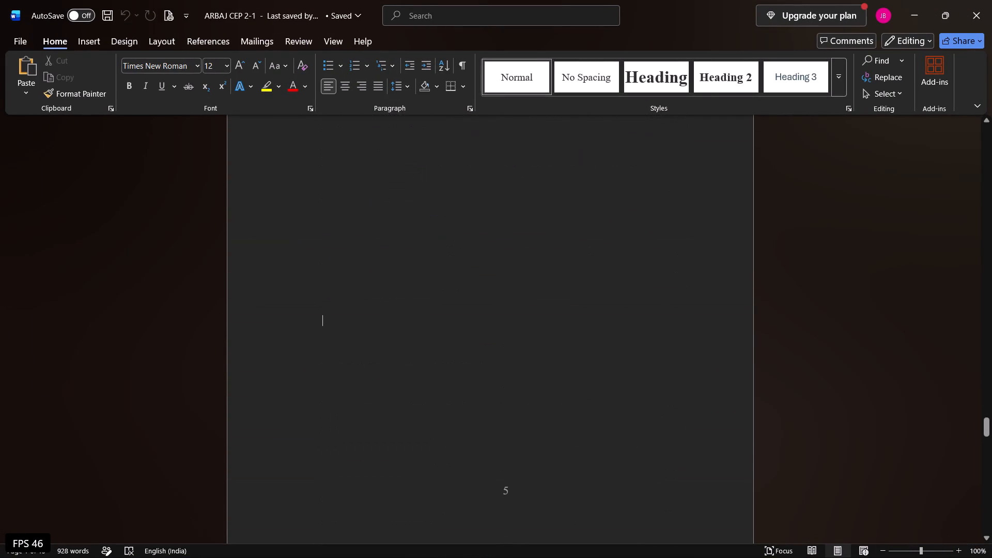
scroll(510, 319, "down", 9)
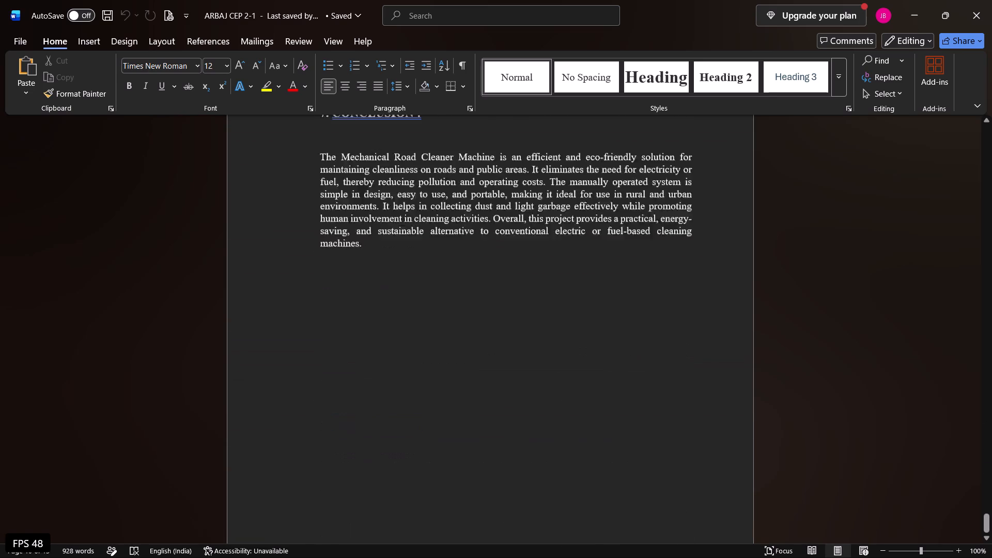
scroll(510, 319, "down", 7)
scroll(510, 319, "up", 17)
scroll(510, 319, "up", 12)
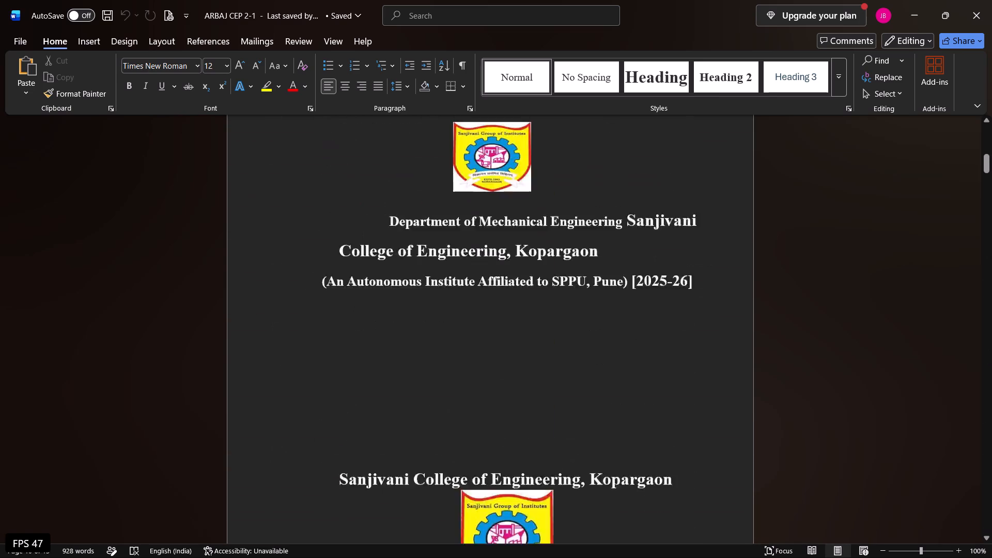
scroll(510, 319, "up", 7)
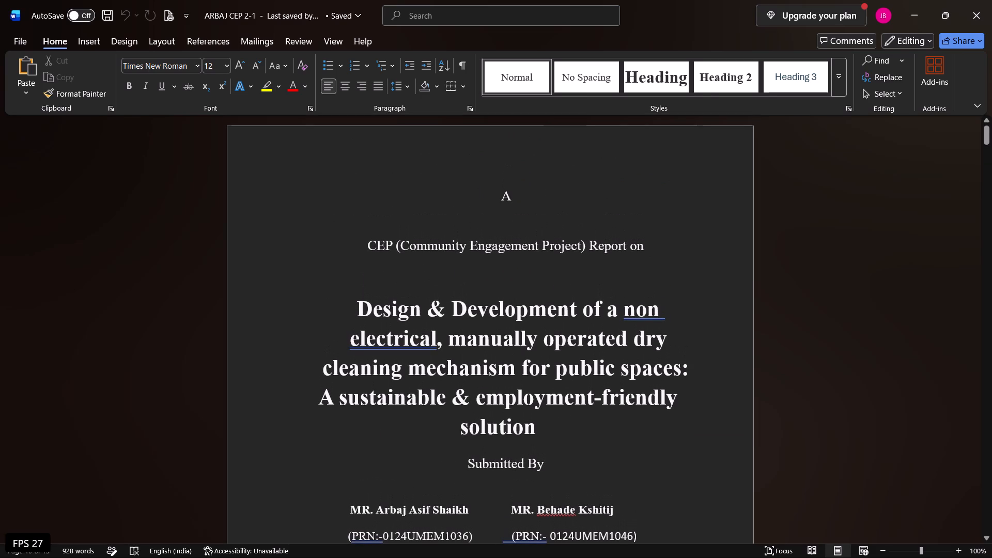
scroll(510, 319, "up", 6)
scroll(510, 319, "down", 3)
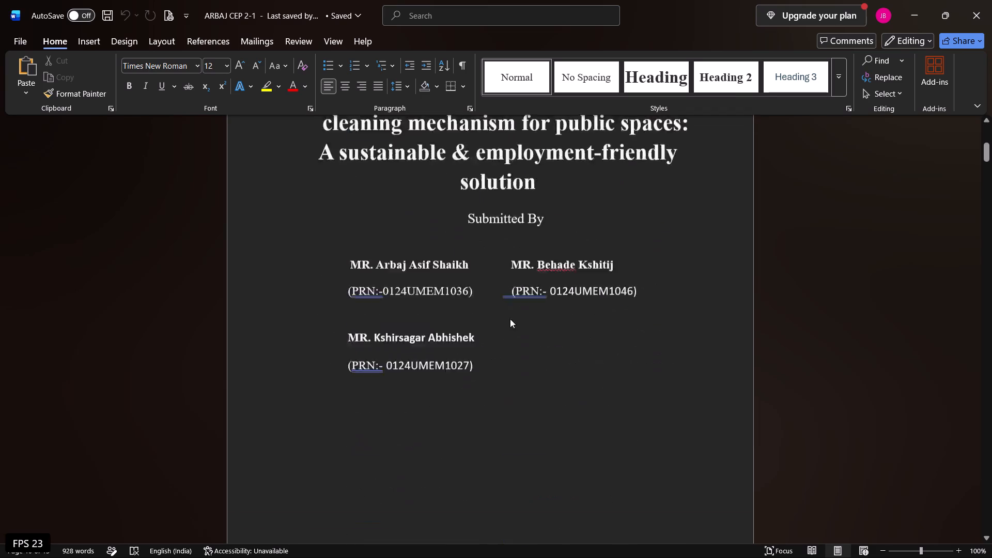
scroll(510, 319, "down", 14)
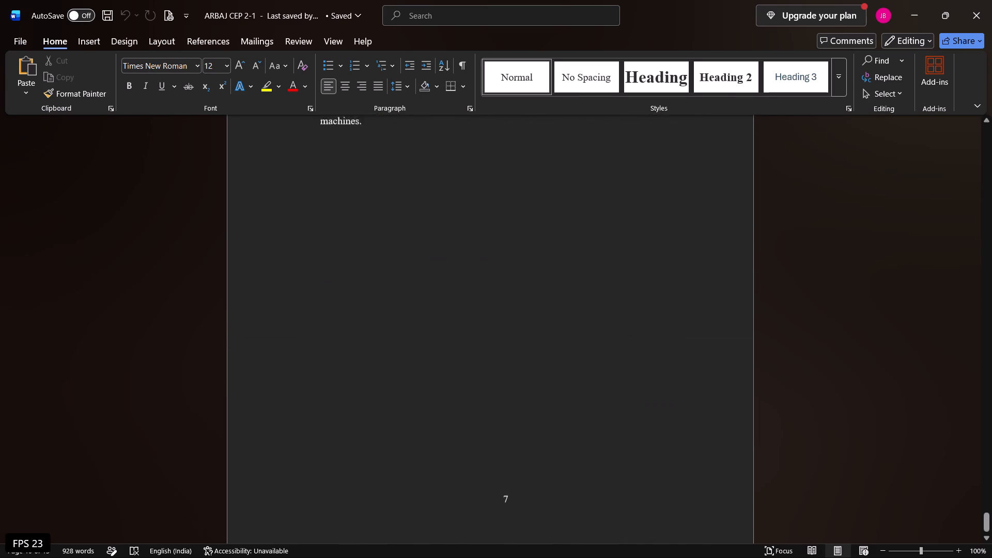
scroll(510, 319, "down", 10)
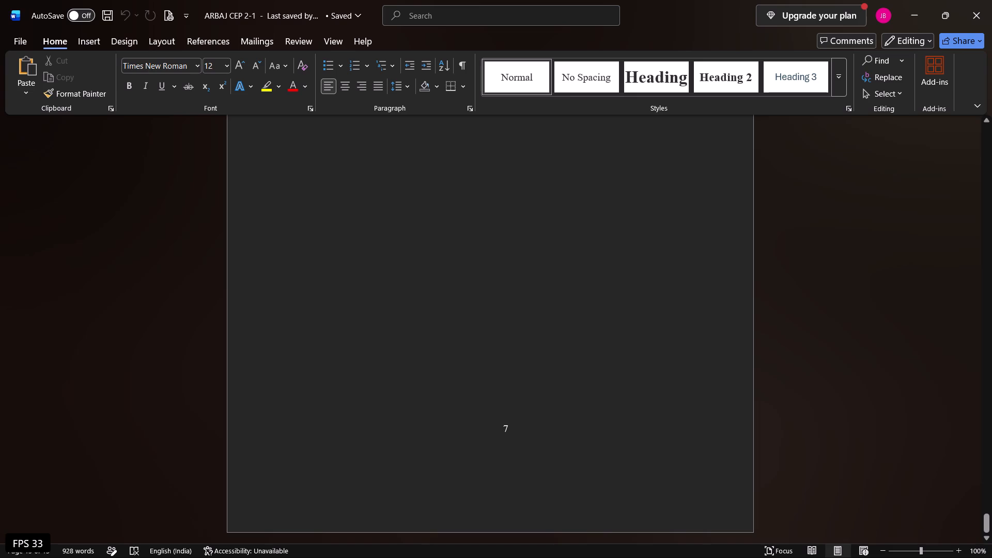
Return to the Patent document and examine the figure list and remaining page space under "14. Suggested Patent Drawings".
key("alt+Tab")
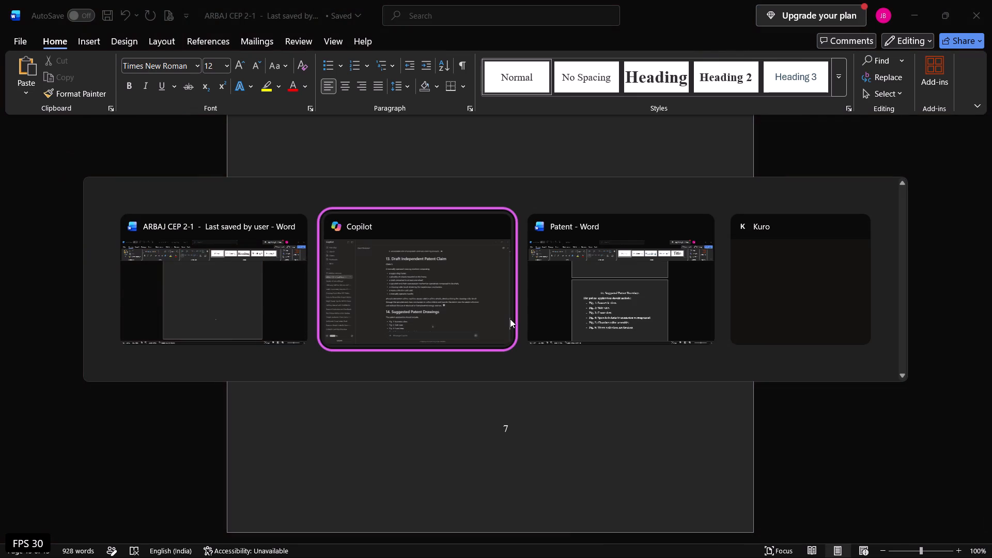
key("alt+Tab")
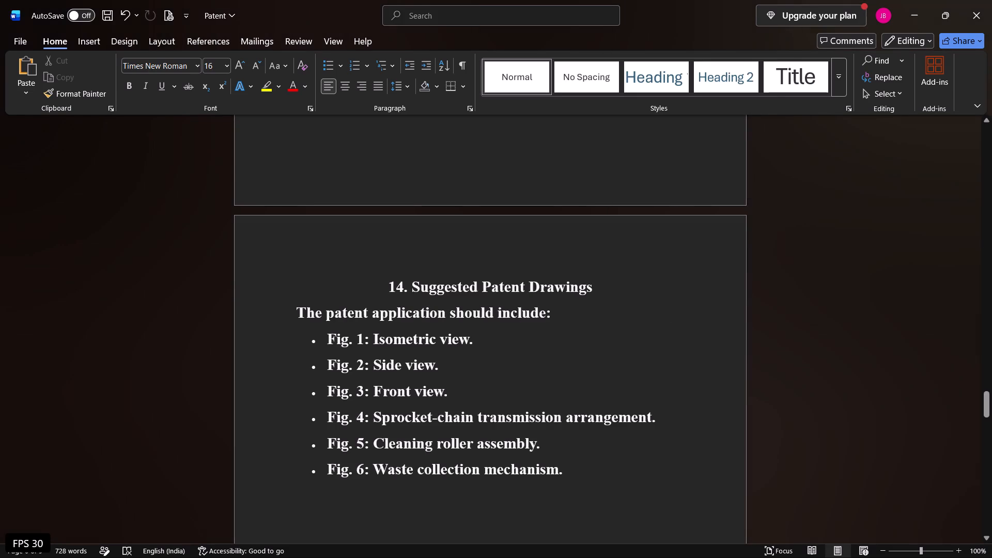
scroll(354, 378, "down", 1)
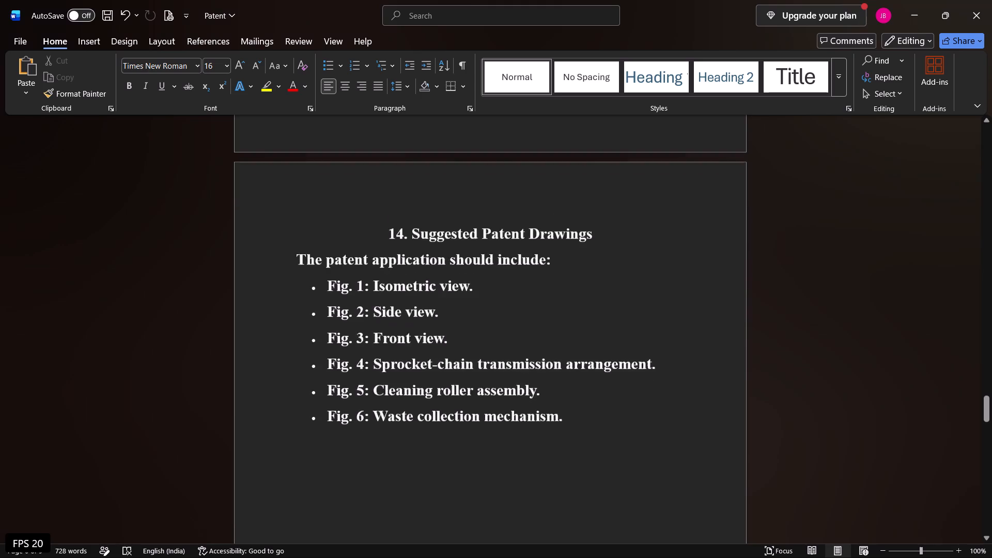
scroll(354, 378, "down", 2)
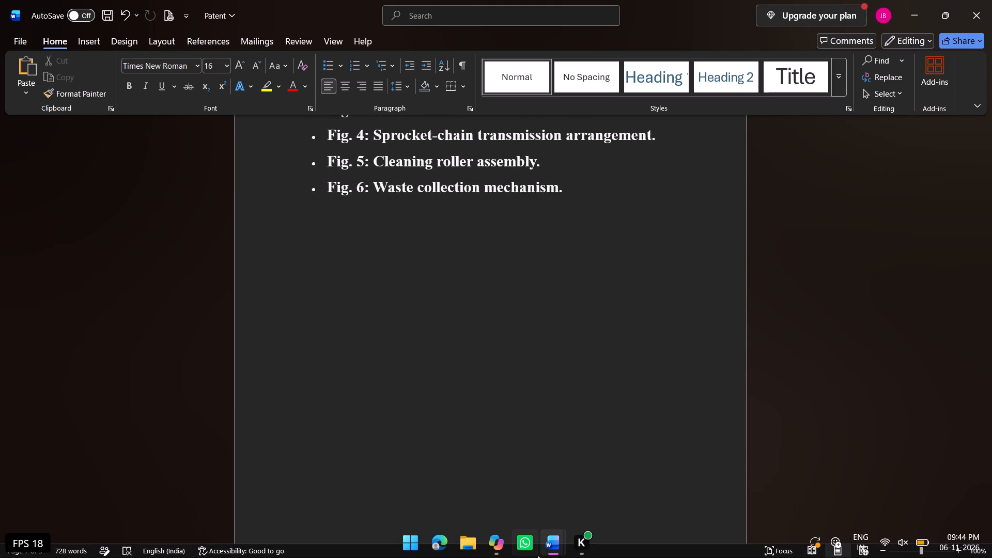
Switch to WhatsApp.
left_click(526, 549)
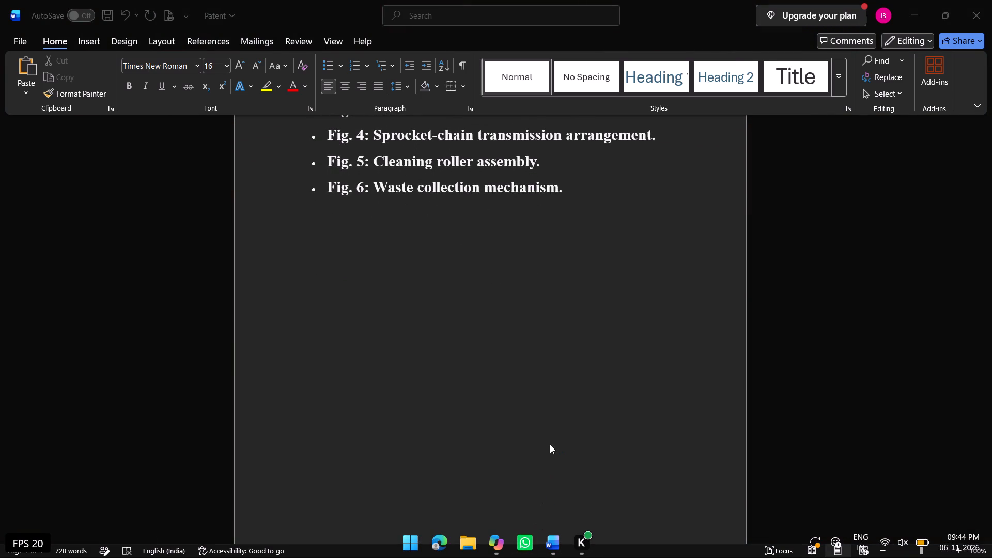
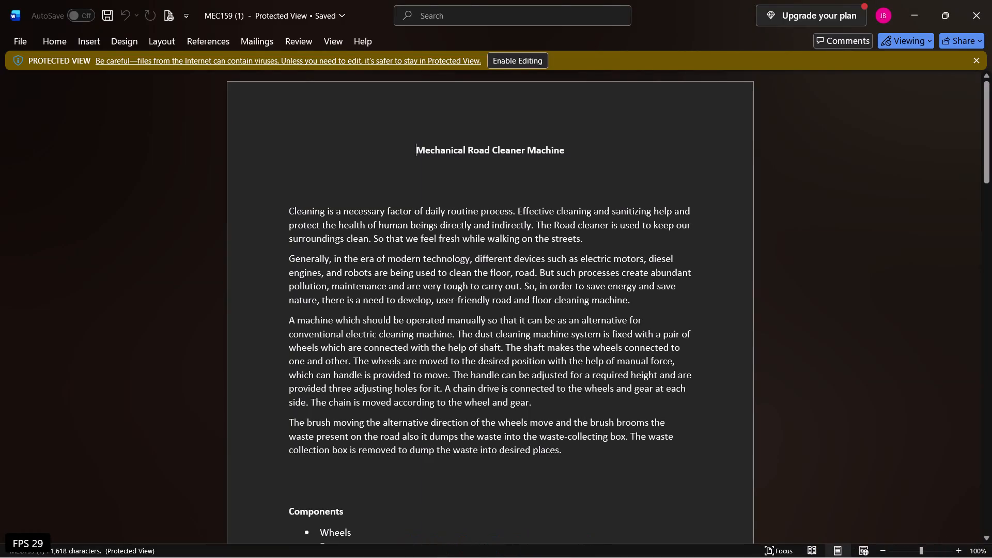
Copy the Front View image from the Block Diagram section of MEC159 (1) and return to the Patent document.
scroll(591, 236, "down", 4)
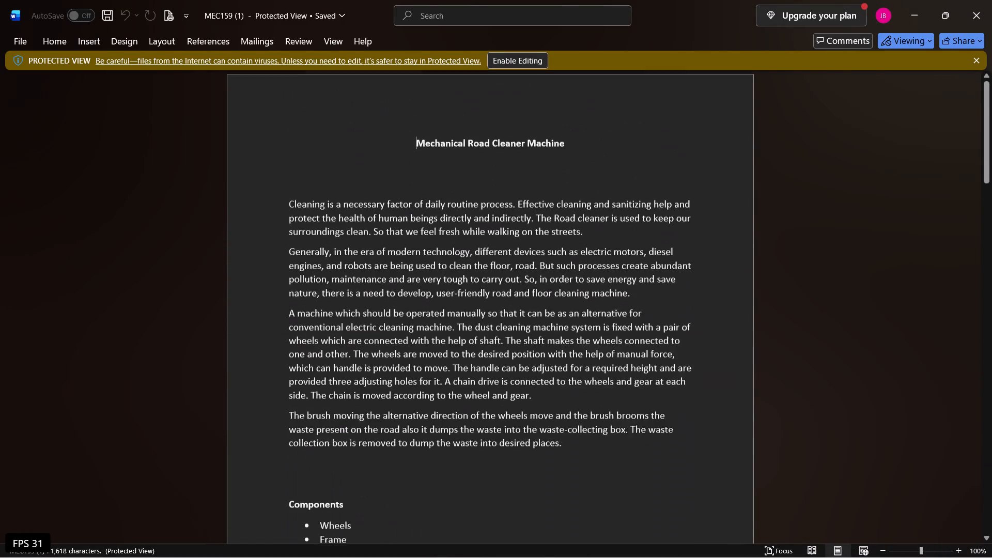
scroll(591, 236, "down", 4)
left_click(460, 285)
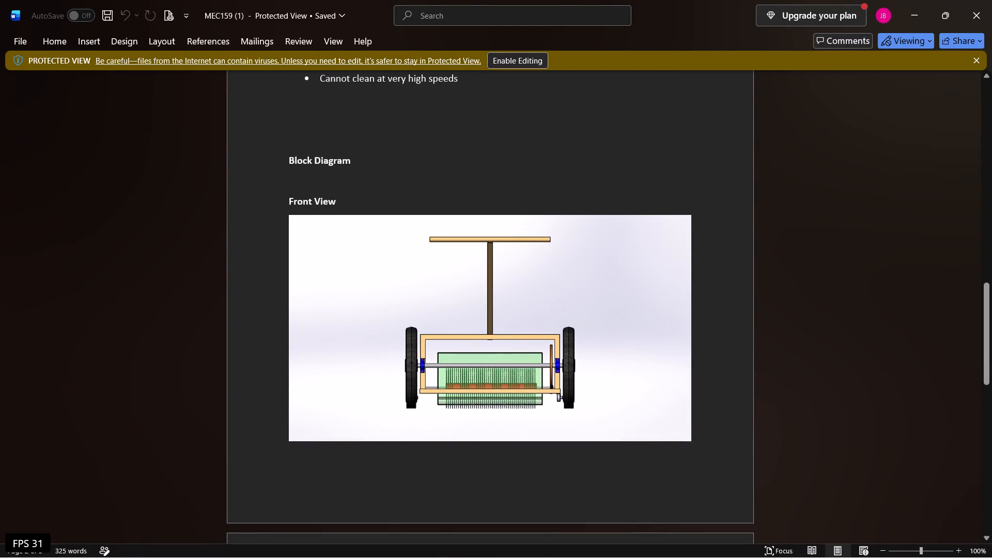
key("ctrl+v")
key("ctrl+v")
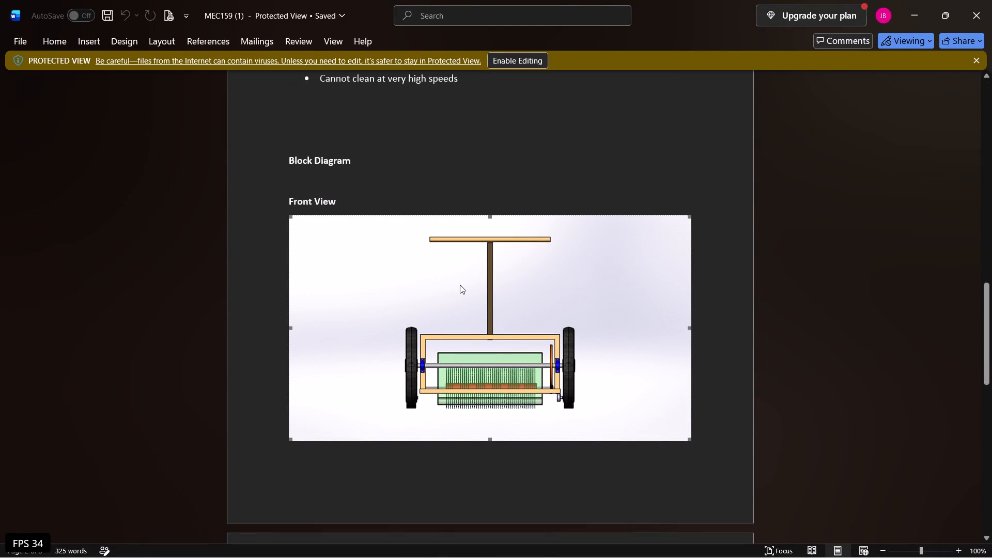
key("ctrl+c")
left_click(296, 395)
key("ctrl+c")
key("alt+Tab")
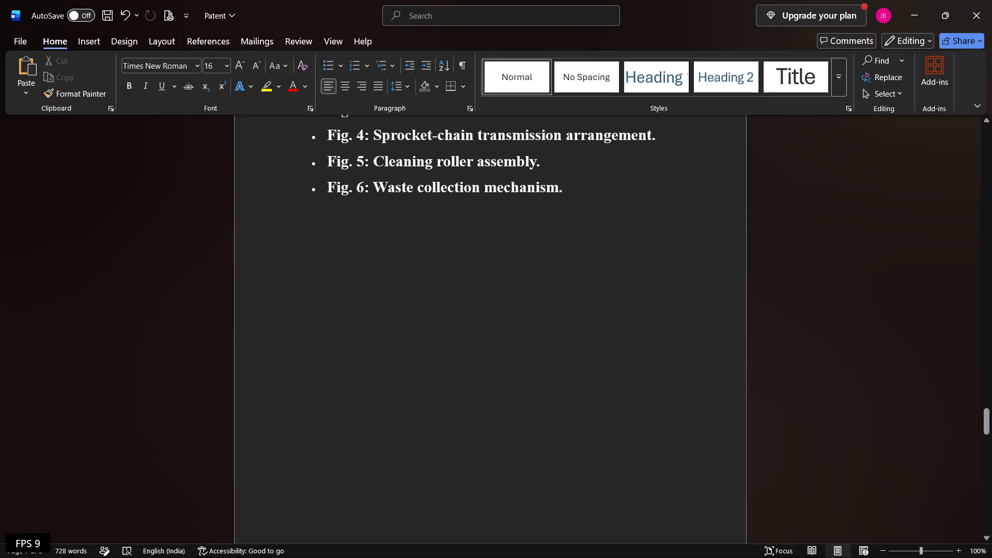
Paste the copied front view image on a new line directly below the heading "14. Suggested Patent Drawings".
scroll(477, 328, "up", 6)
scroll(477, 328, "down", 1)
left_click(379, 277)
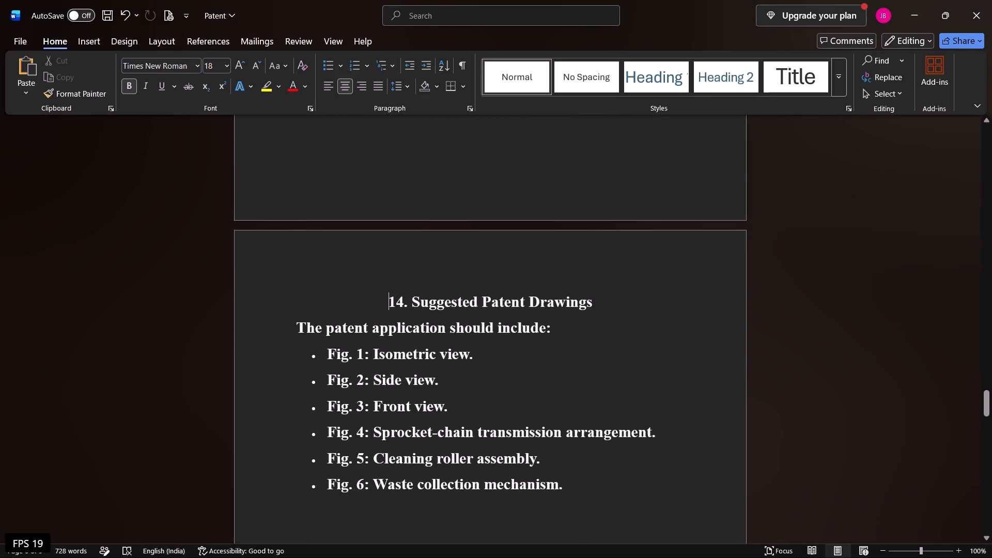
left_click(605, 305)
left_click(567, 336)
left_click(617, 300)
key("Return")
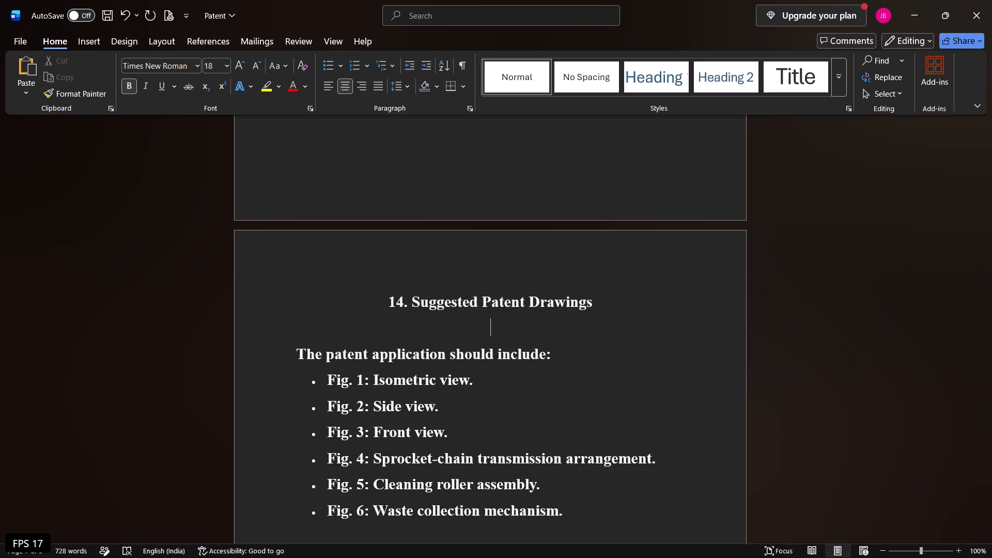
key("ctrl+v")
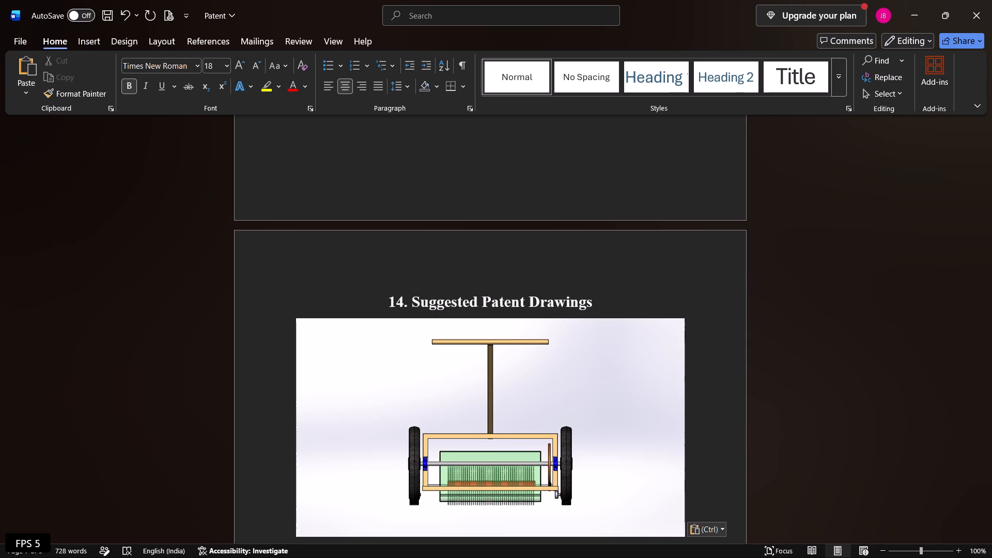
Copy "Front view." from the Fig. 3 entry and paste it above the front view image, leaving a blank line below the heading.
scroll(617, 300, "down", 3)
scroll(617, 300, "up", 4)
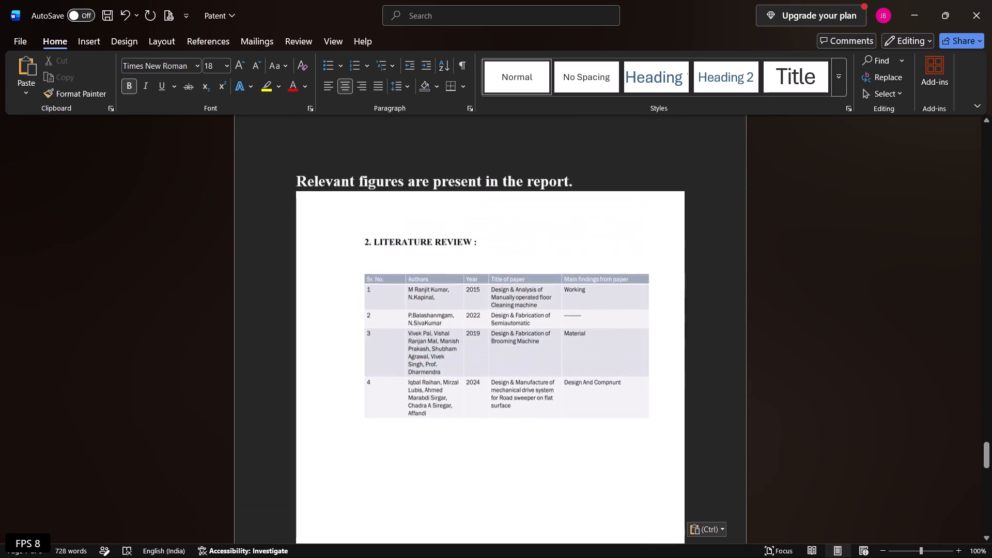
scroll(617, 300, "up", 5)
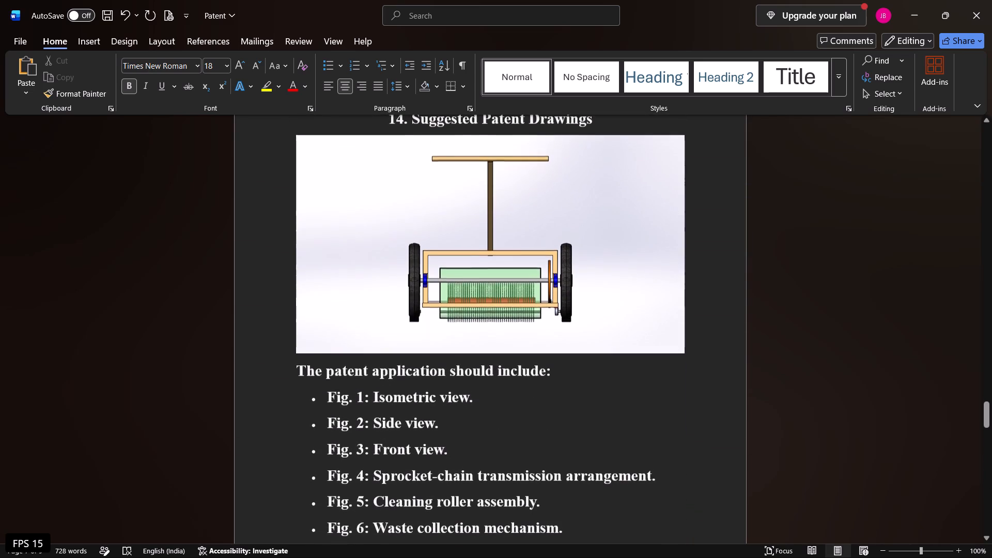
scroll(617, 300, "up", 1)
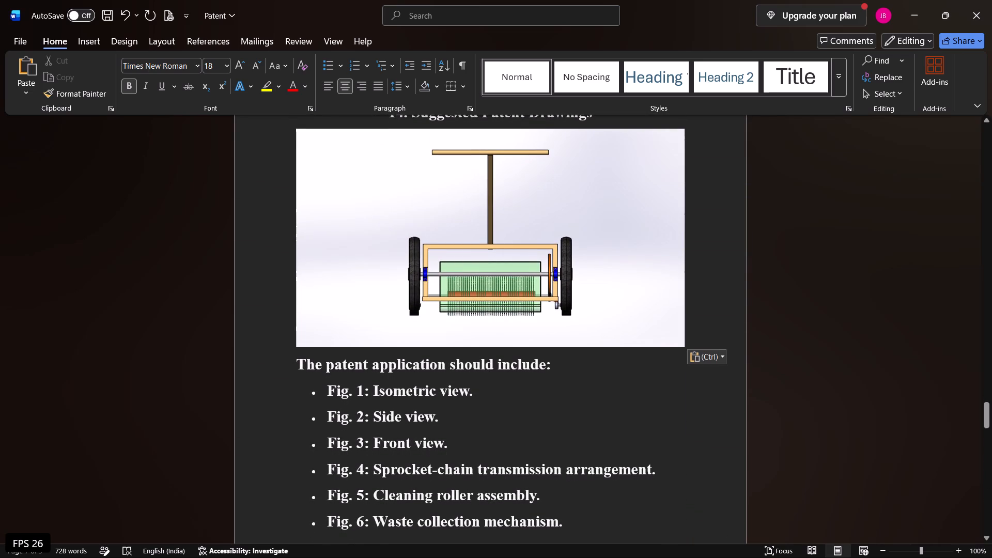
left_click_drag(447, 441, 385, 439)
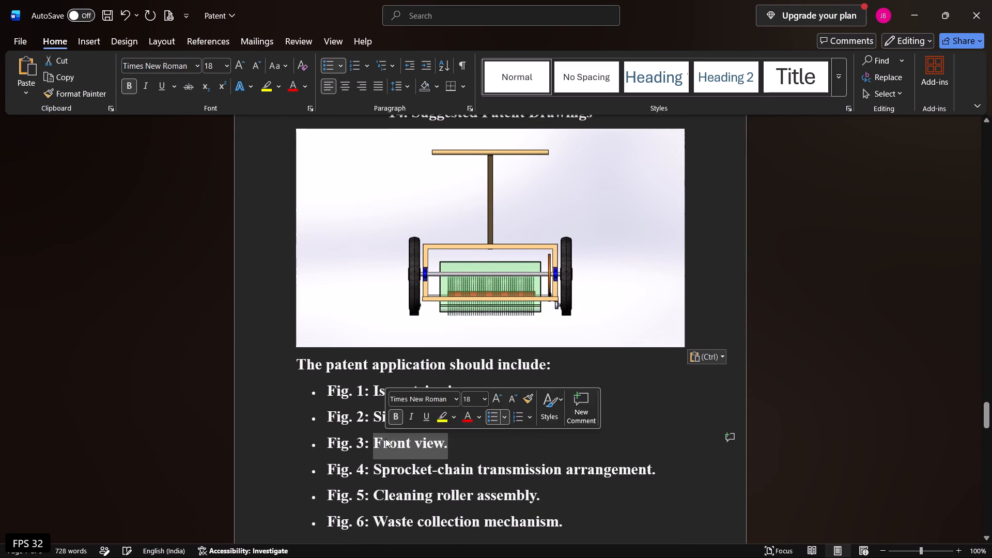
key("ctrl+c")
scroll(397, 216, "up", 1)
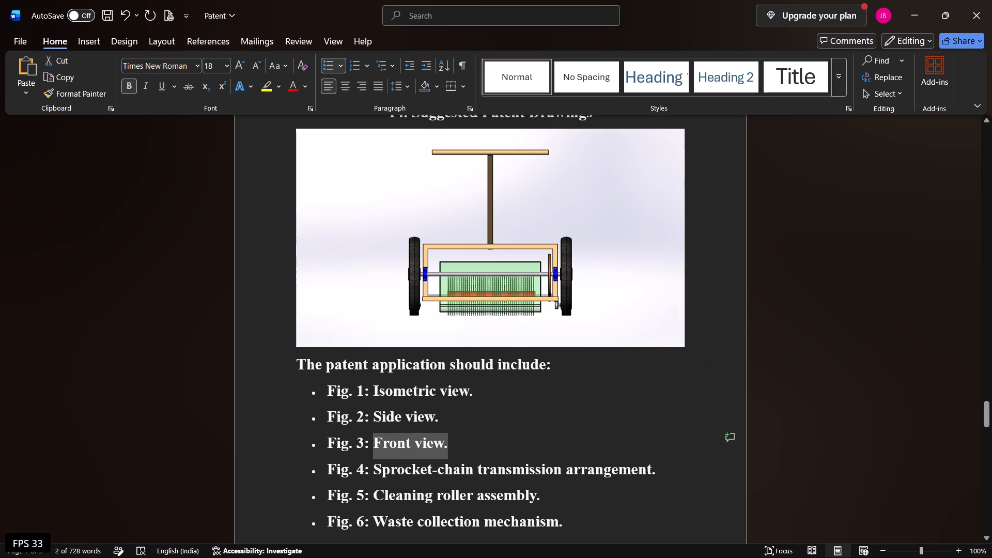
scroll(397, 216, "up", 1)
left_click(606, 199)
key("Return")
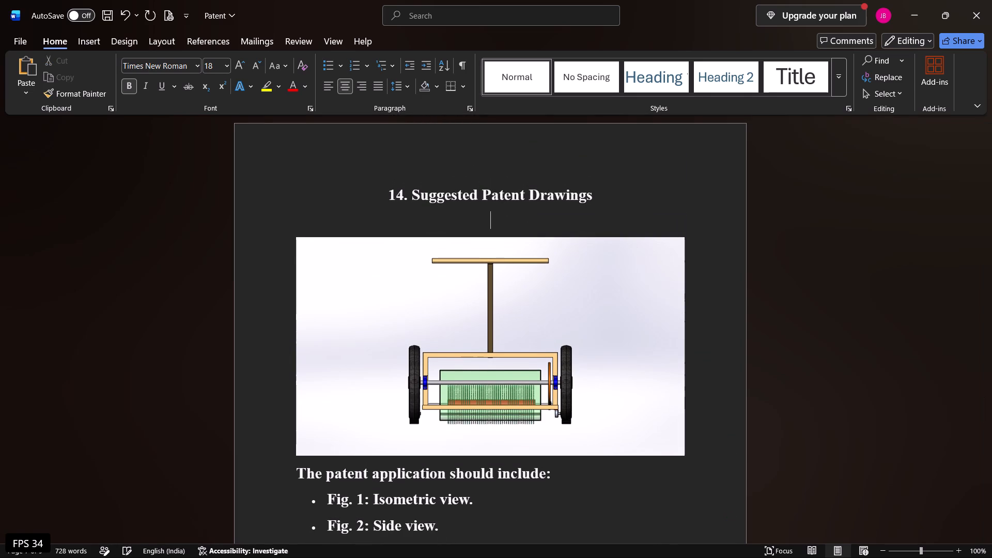
key("Return")
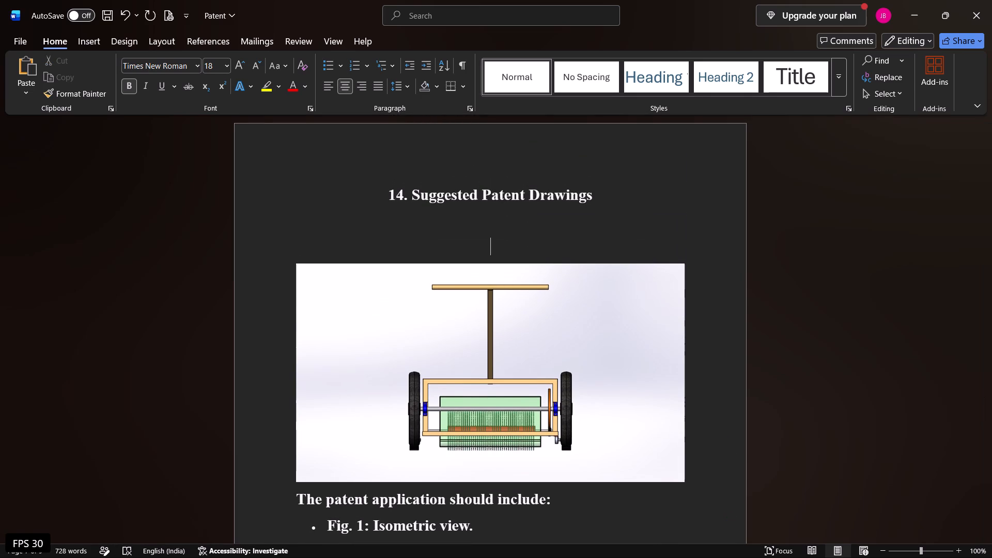
key("ctrl+v")
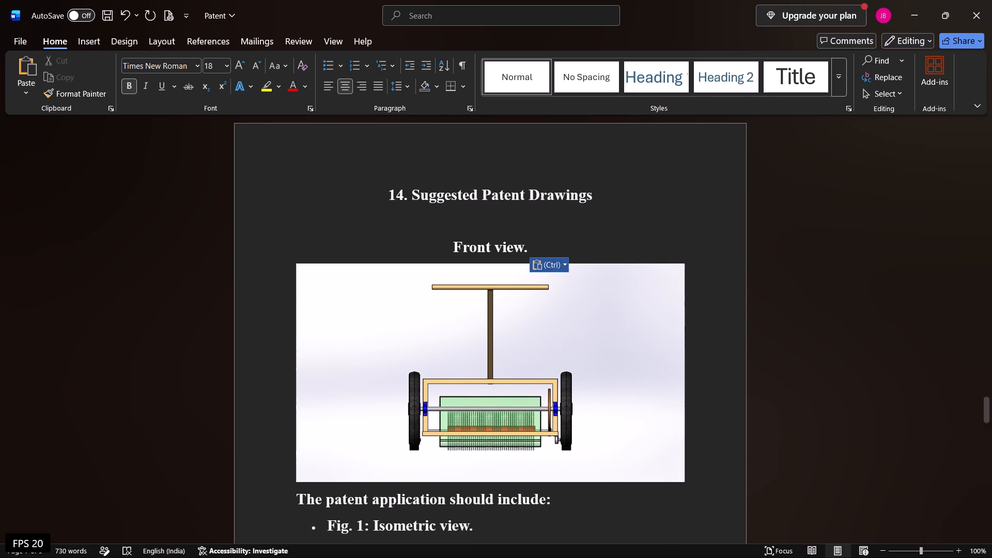
Format the "Front view." caption above the image as left-aligned, non-bold text at size 16.
double_click(480, 243)
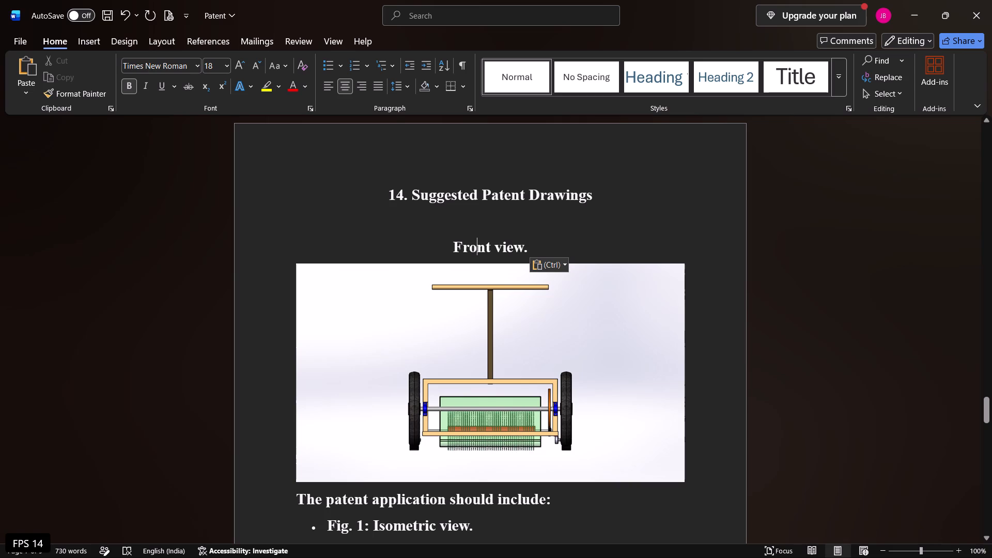
left_click_drag(530, 243, 428, 245)
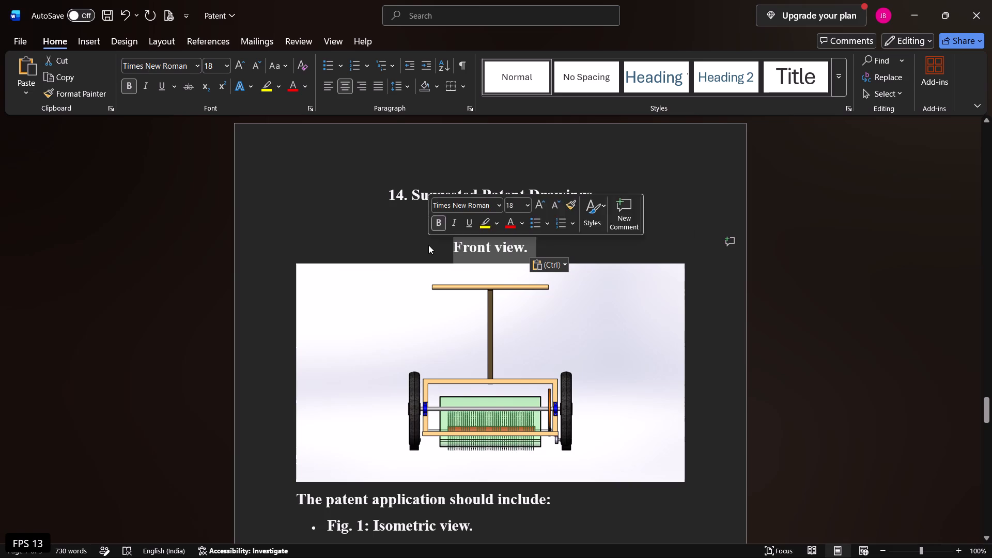
left_click(324, 87)
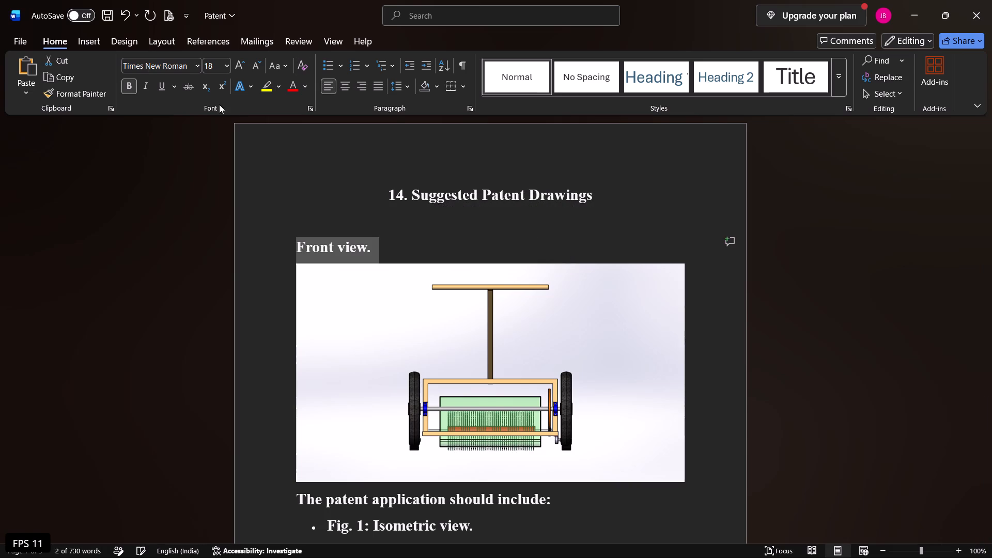
left_click(132, 84)
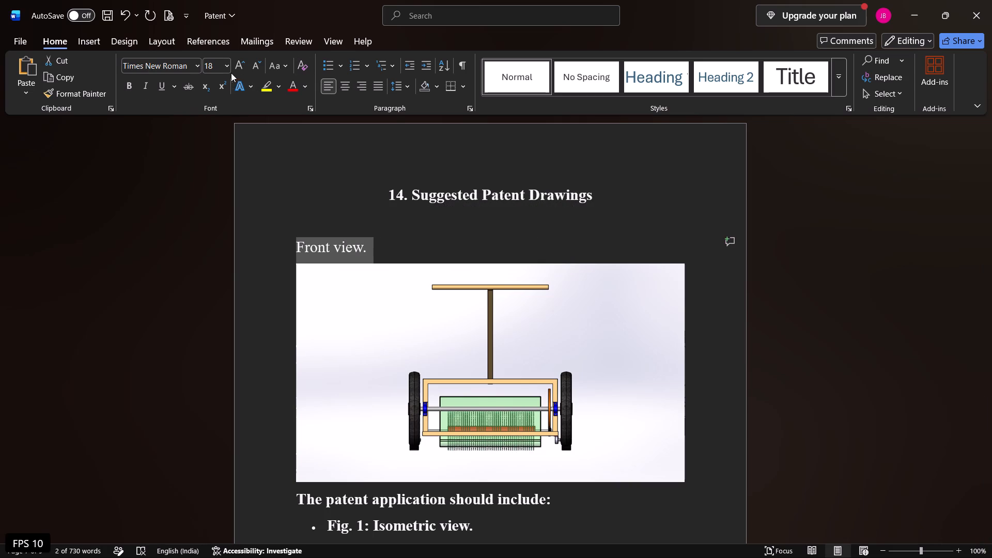
left_click(229, 67)
left_click(210, 173)
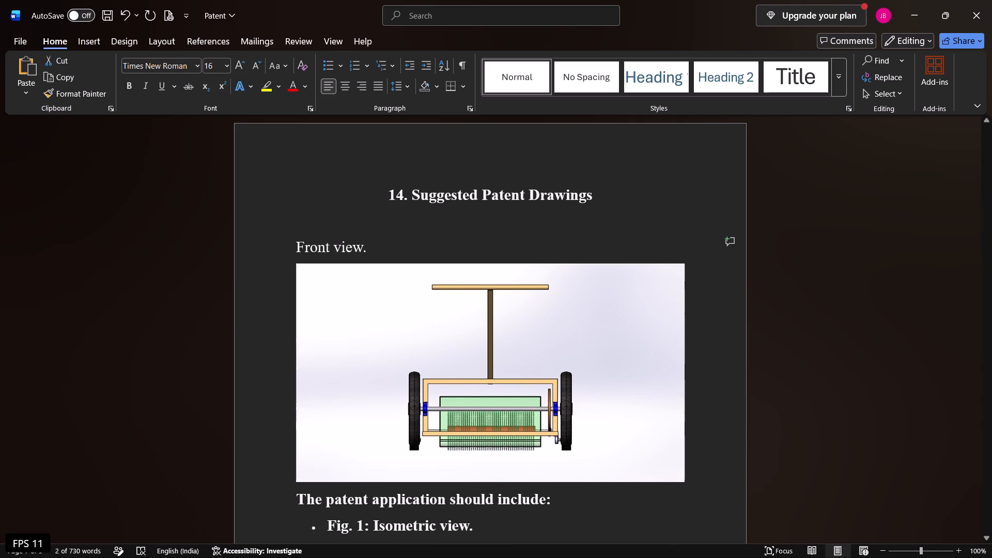
left_click(379, 252)
Insert two blank lines between the front view image and "The patent application should include:".
scroll(379, 252, "down", 1)
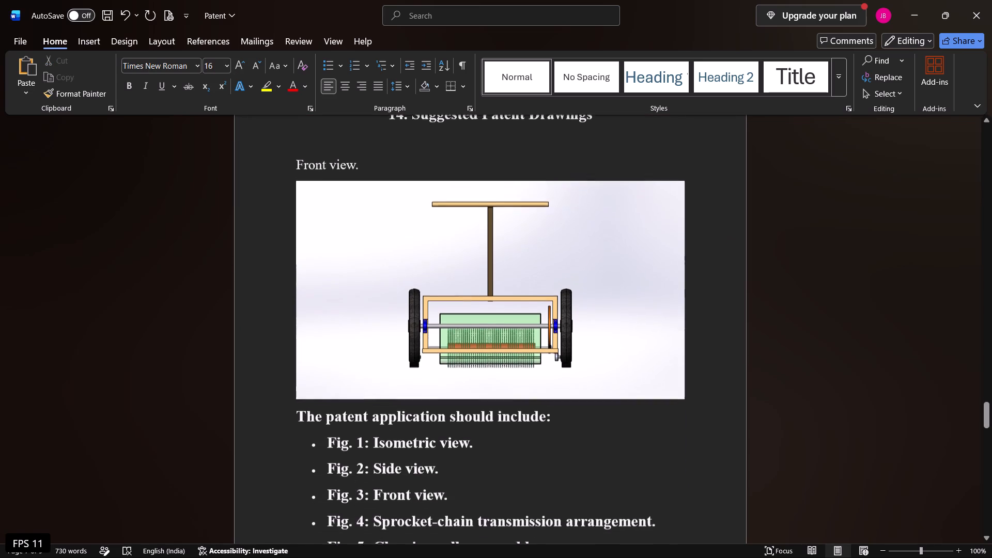
scroll(379, 252, "down", 1)
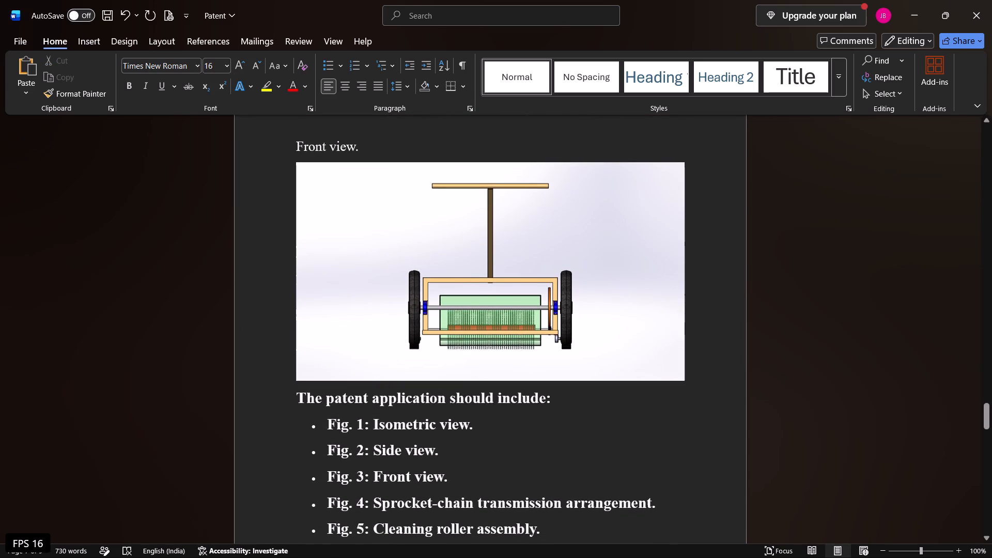
left_click(297, 397)
key("Return")
key("Return")
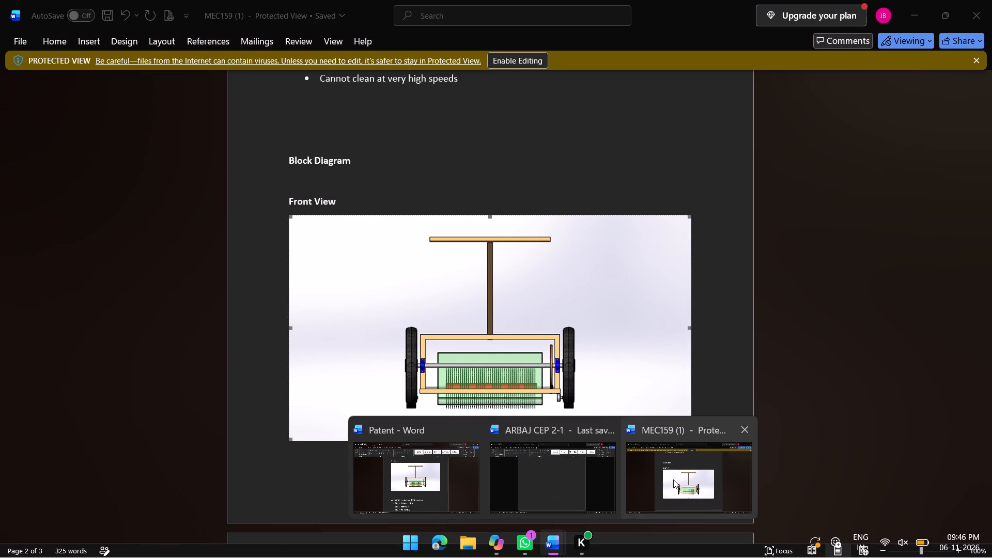
Copy the Side View image from MEC159 (1) and paste it into the second blank line below the Patent document's front view image.
left_click(673, 479)
scroll(493, 360, "down", 3)
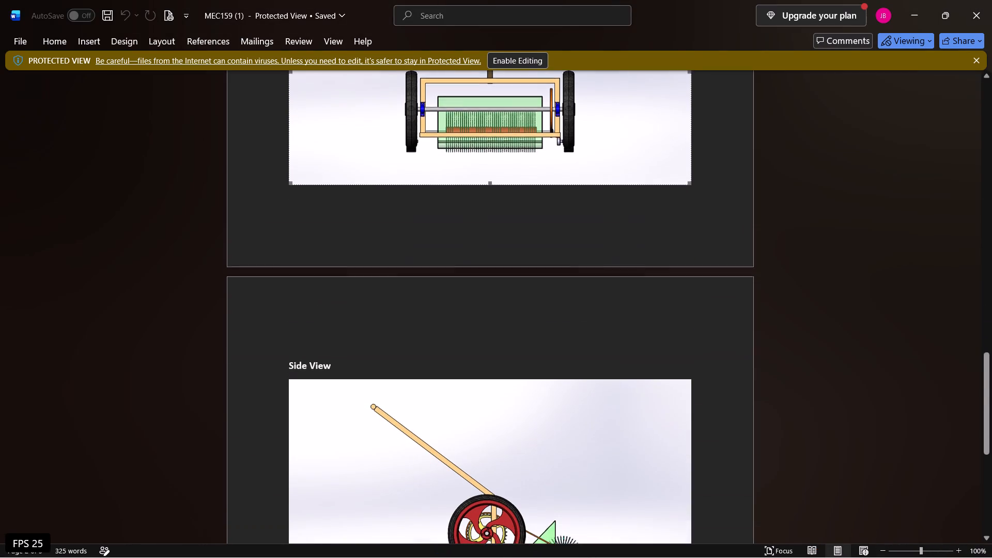
scroll(496, 354, "down", 1)
left_click(492, 298)
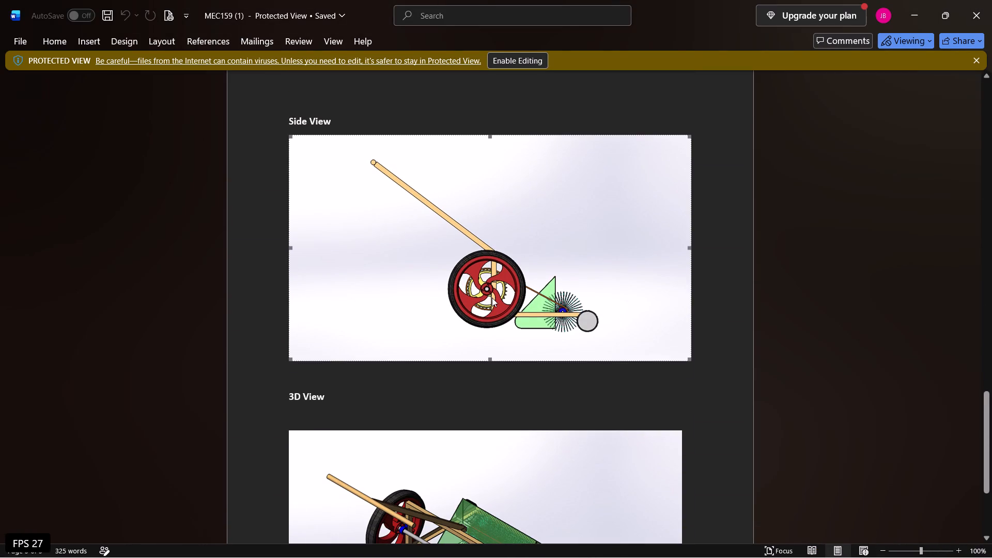
key("ctrl+c")
left_click(492, 298, "alt")
key("alt+Tab")
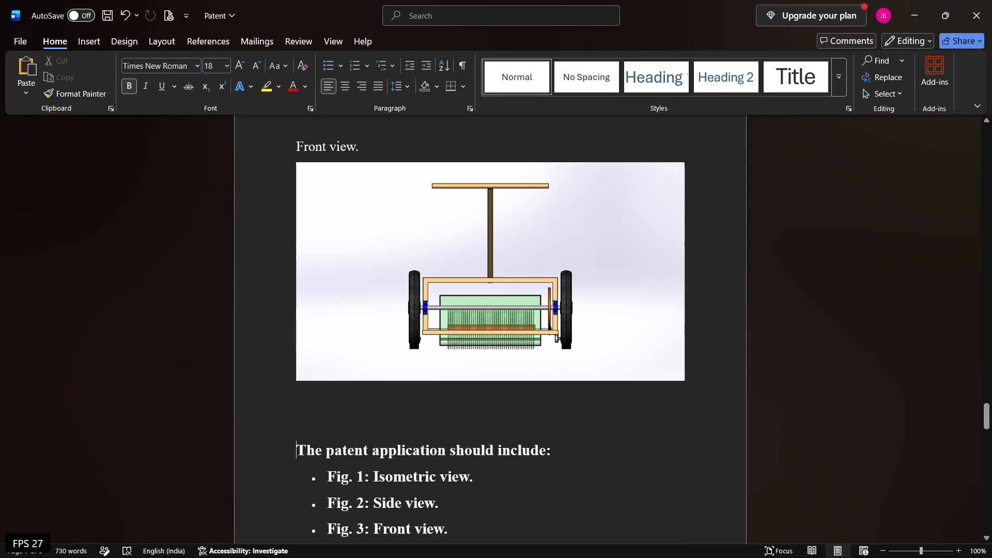
left_click(383, 425)
key("ctrl+v")
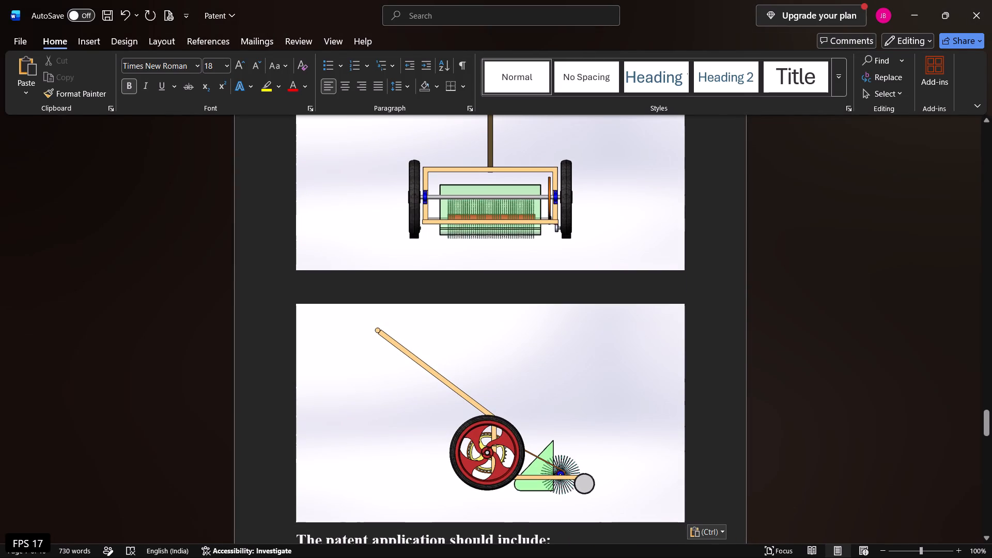
Move the "Front view." caption from above the front view image to the blank line below it, prefixed with "Fig.".
scroll(526, 259, "up", 1)
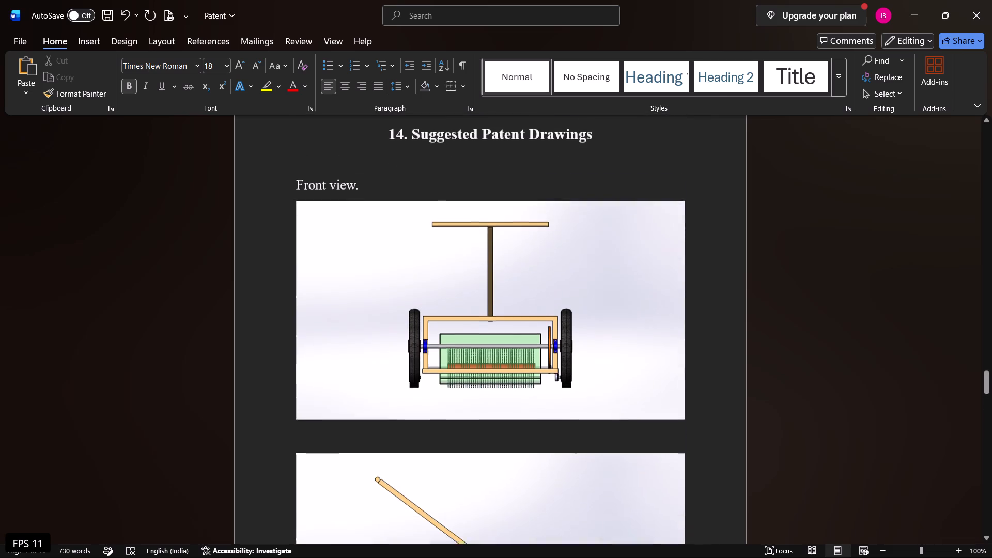
scroll(526, 259, "up", 1)
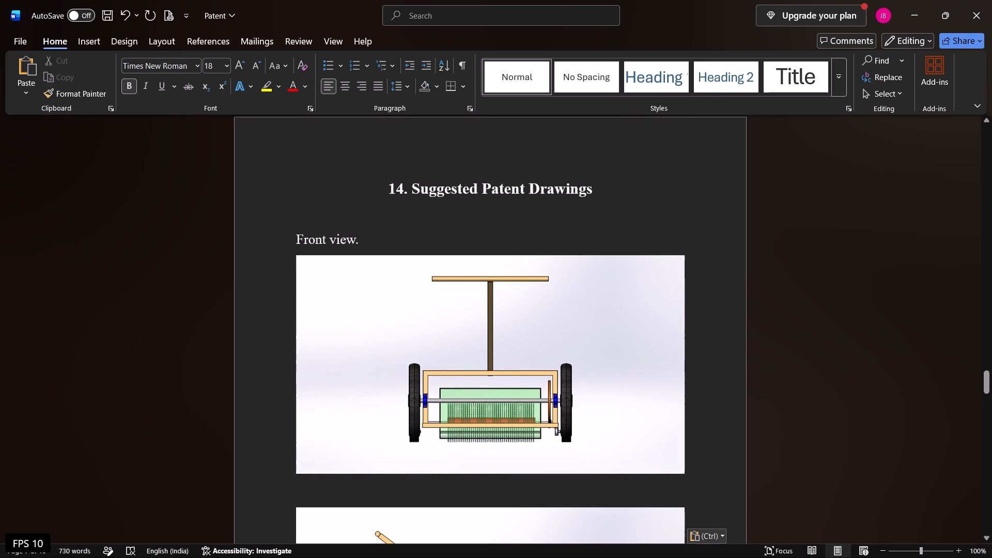
left_click_drag(380, 239, 249, 237)
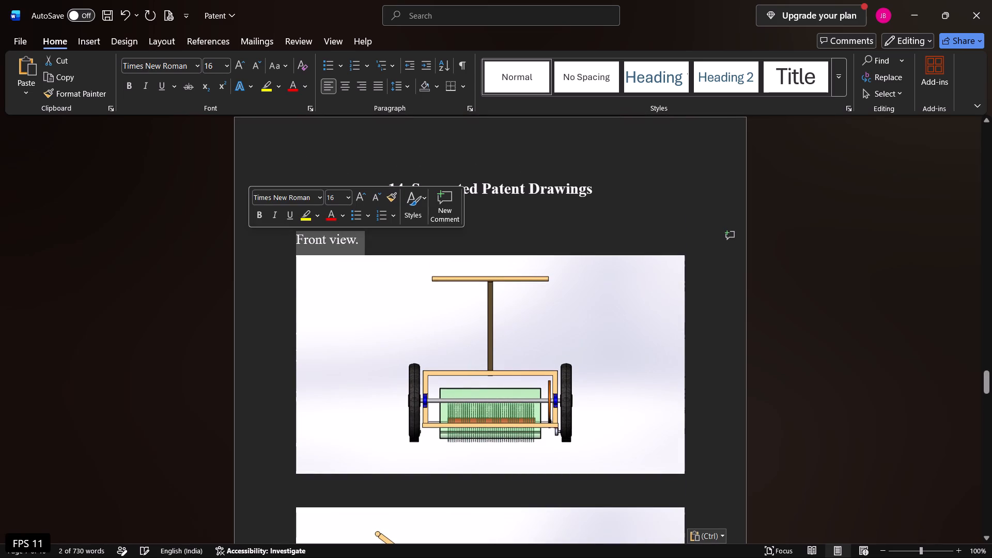
key("ctrl+c")
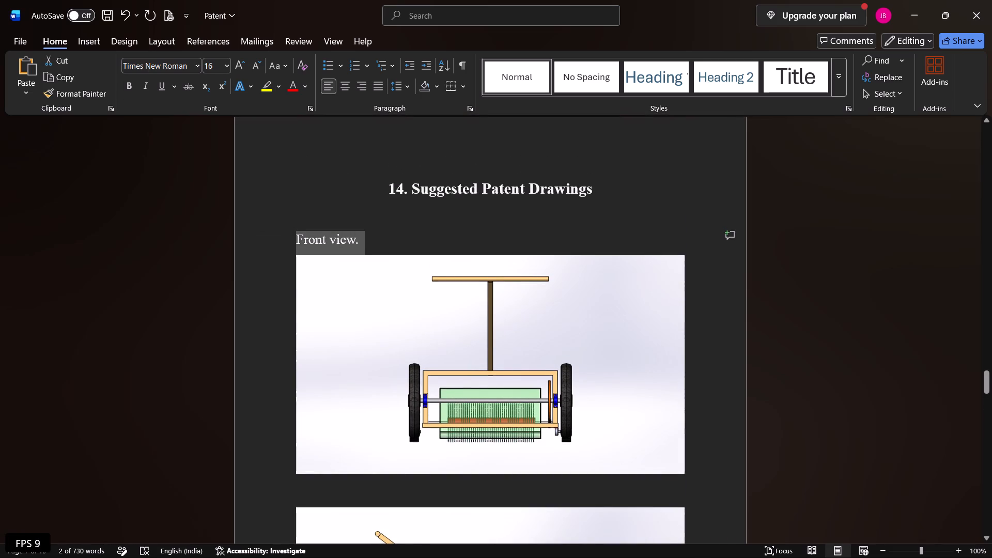
key("ctrl+x")
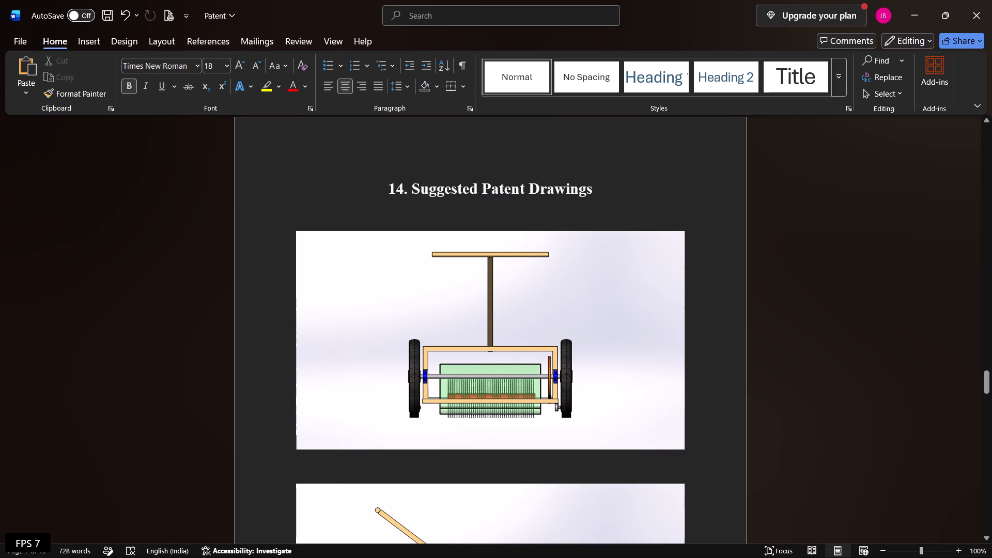
left_click(324, 467)
type("Fi")
key("g")
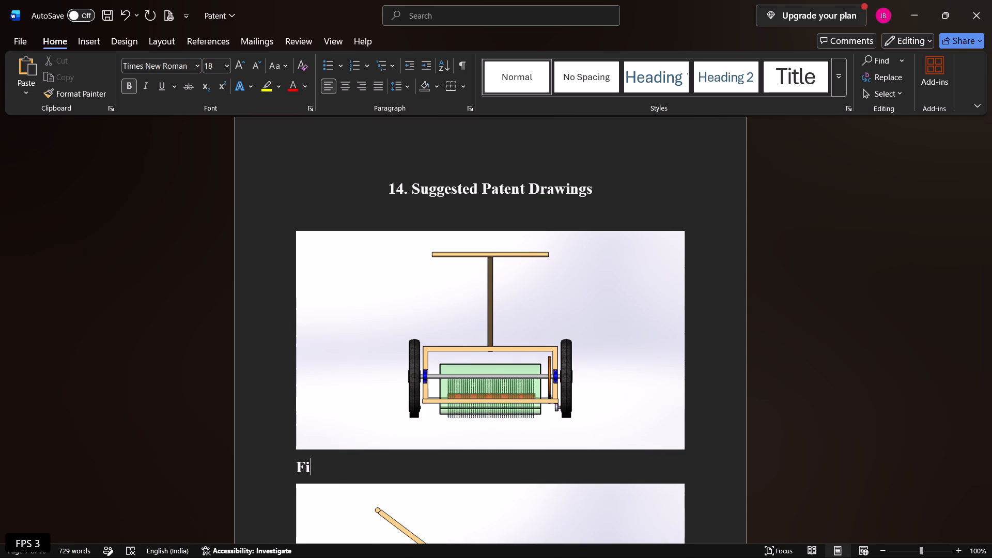
key("period")
key("ctrl+v")
Format the "Fig. Front view." caption as non-bold, centred text at size 16.
left_click_drag(396, 469, 274, 470)
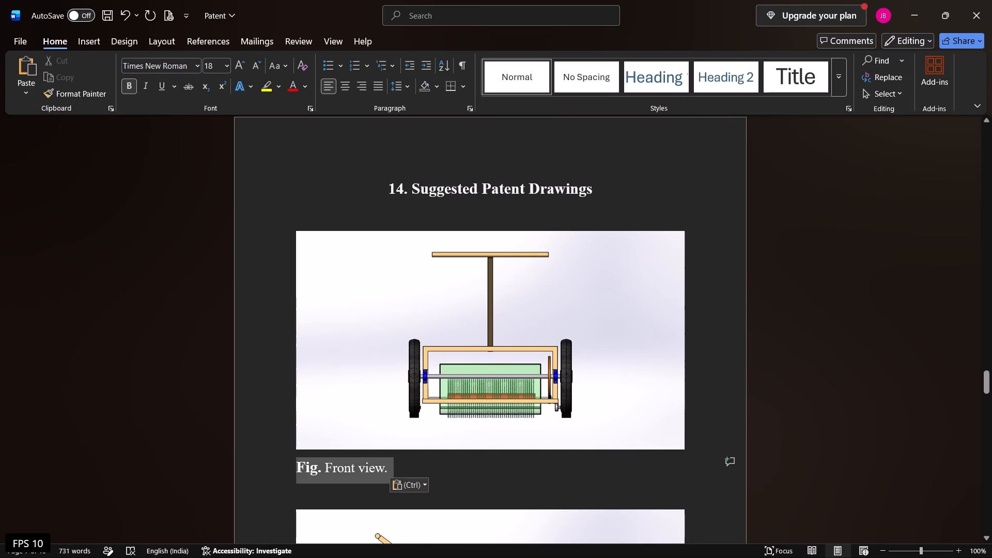
left_click_drag(274, 470, 272, 470)
left_click(272, 470)
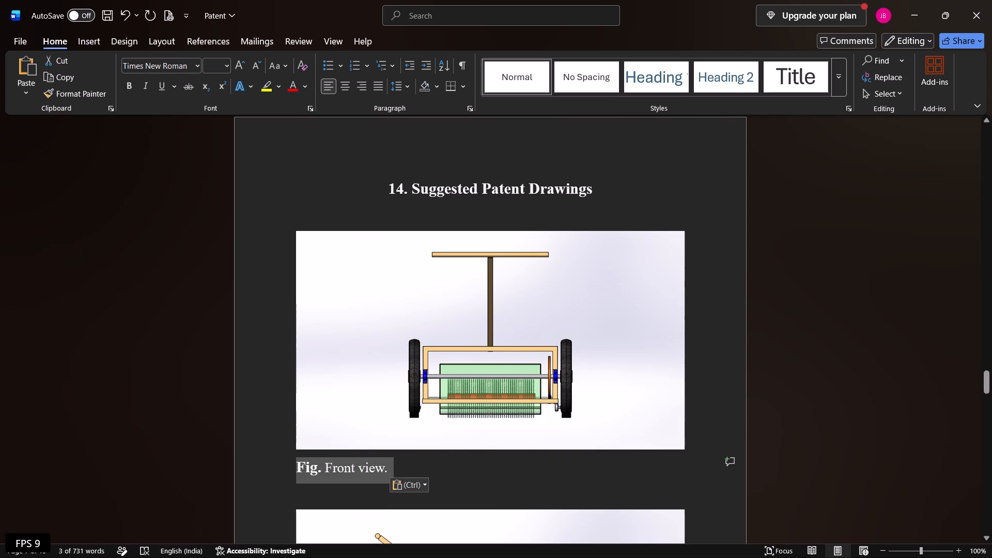
key("ctrl+b")
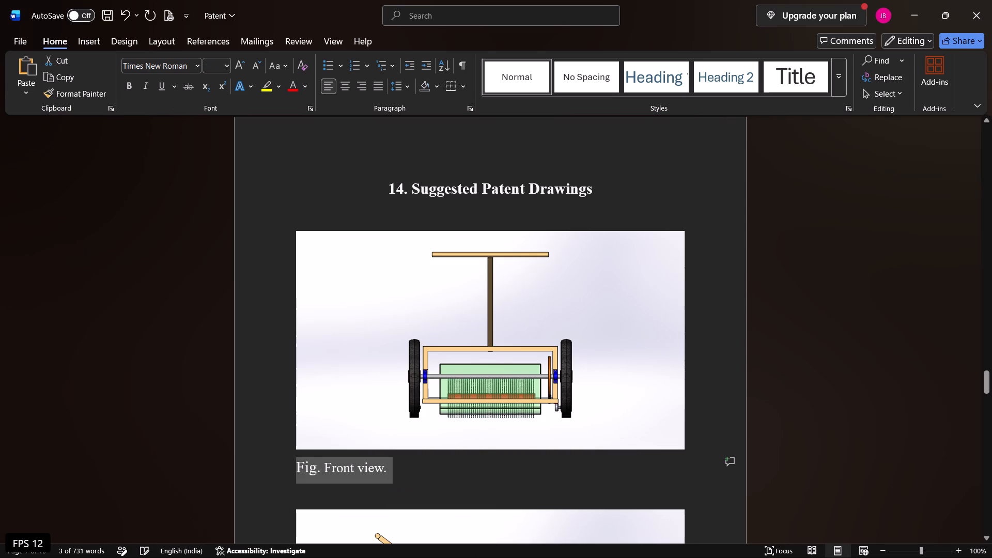
left_click(344, 84)
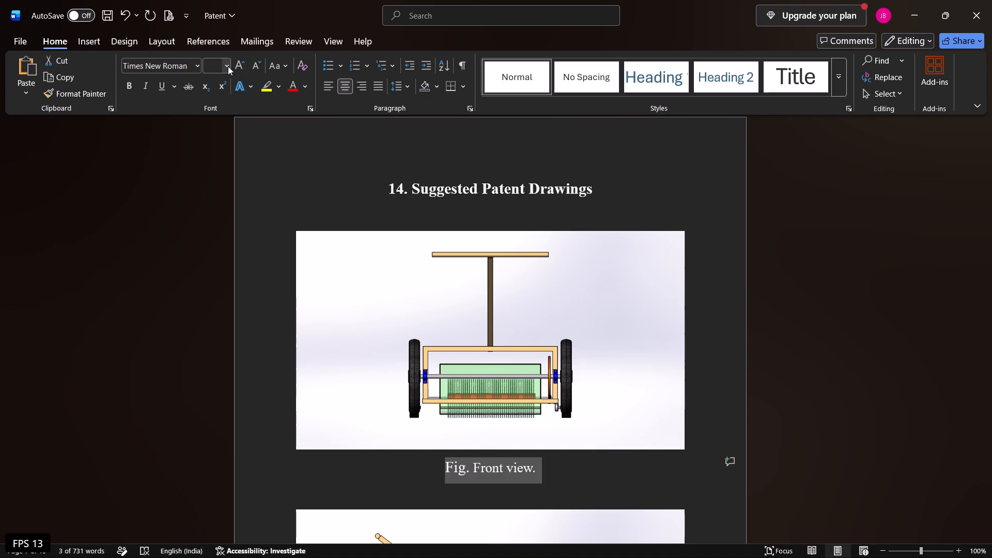
left_click(228, 66)
left_click(218, 175)
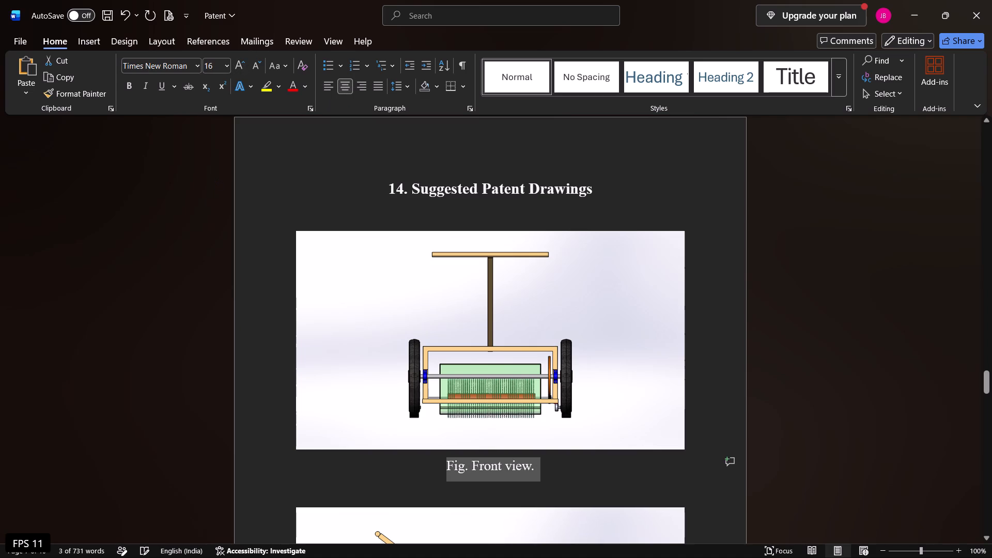
left_click(584, 472)
Copy "Fig. 2: Side view." from the figure list and paste it on a new line directly below the side view image.
scroll(584, 472, "down", 2)
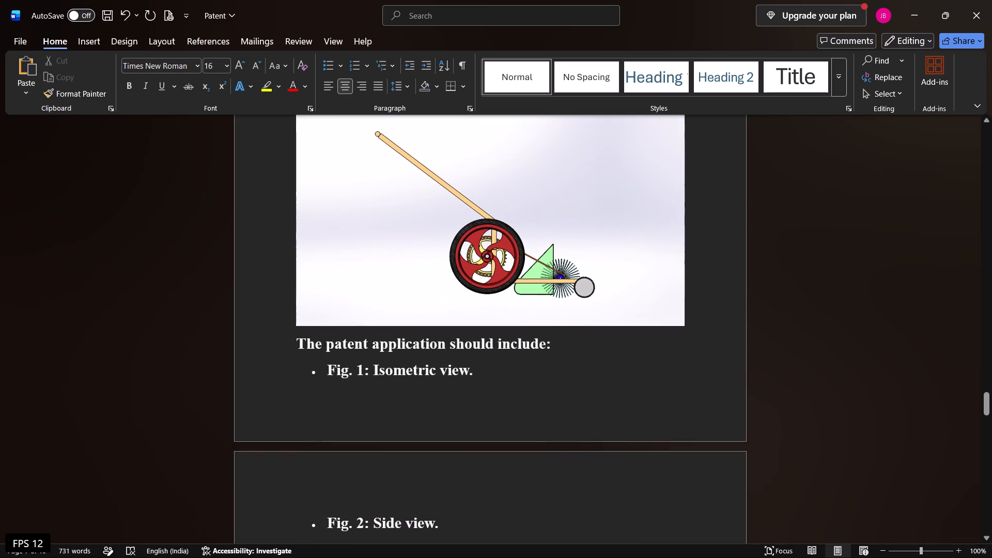
scroll(584, 472, "down", 1)
scroll(585, 405, "down", 1)
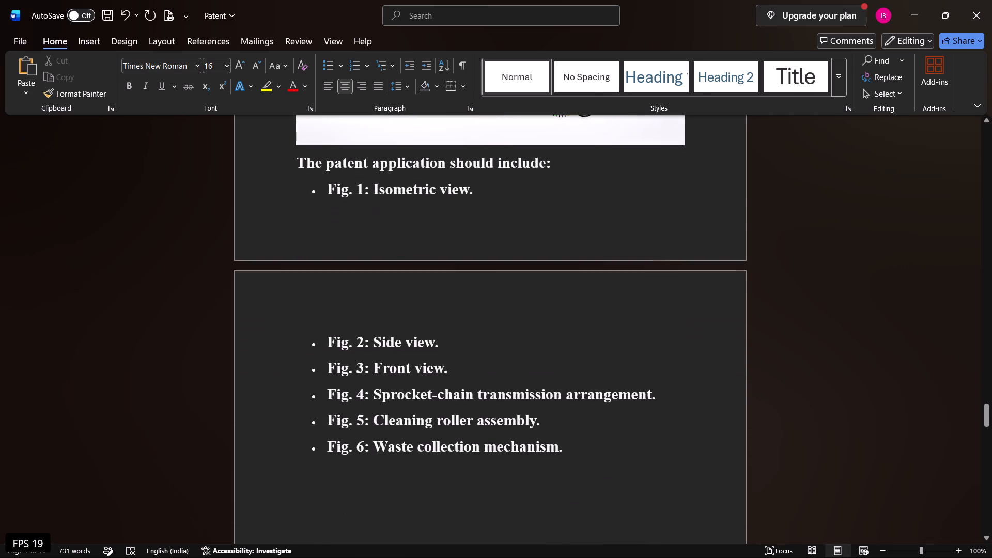
key("alt+Tab")
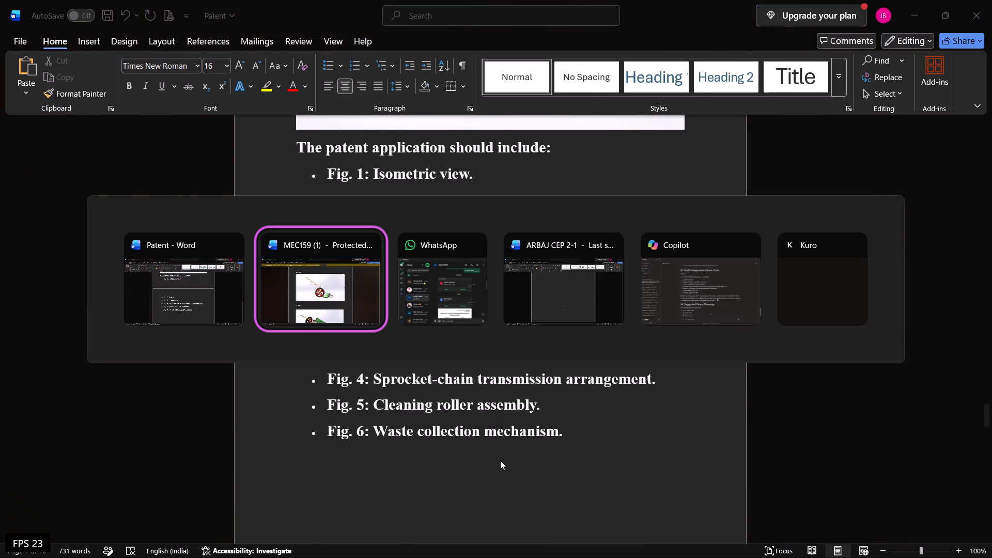
key("alt+Tab")
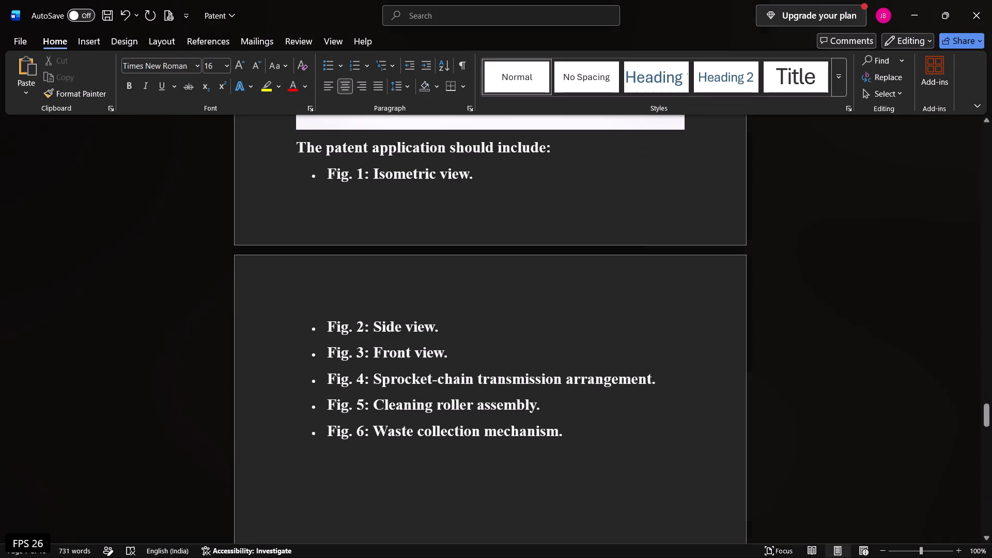
left_click_drag(437, 328, 313, 327)
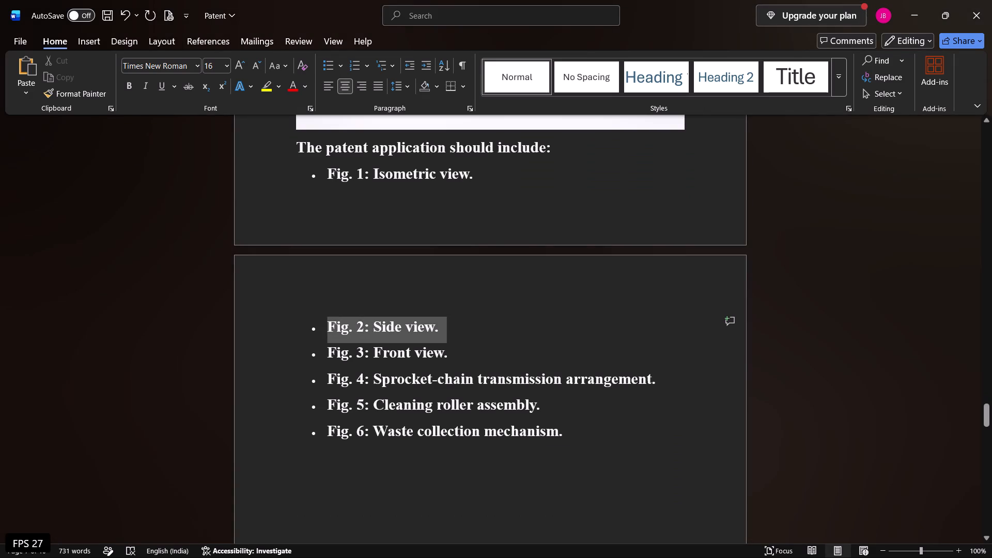
key("ctrl+c")
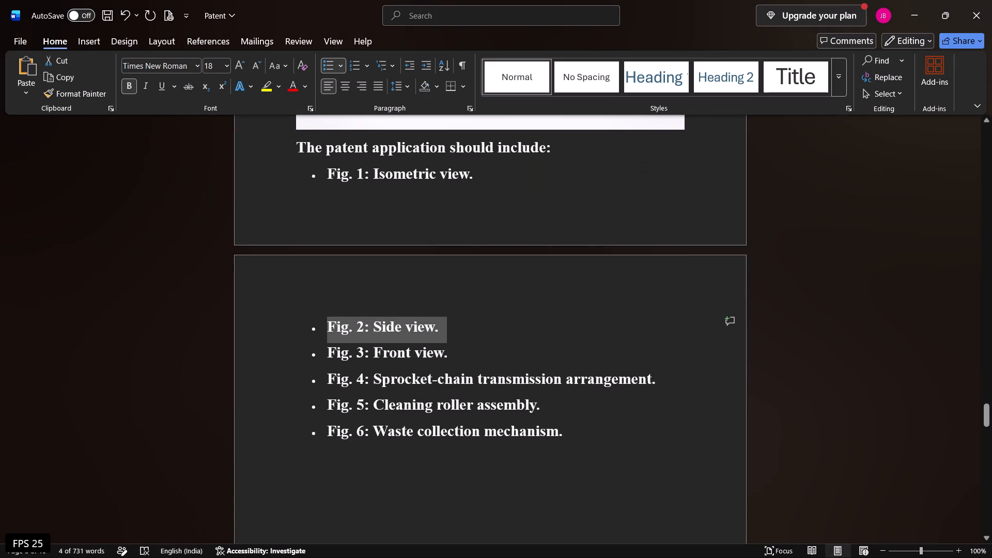
scroll(645, 368, "up", 3)
scroll(645, 368, "down", 2)
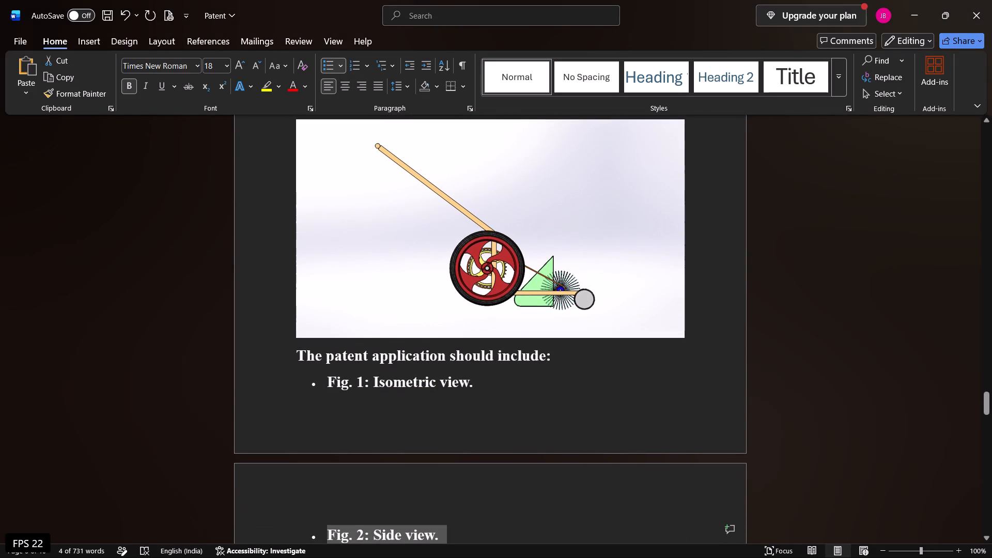
left_click(298, 355)
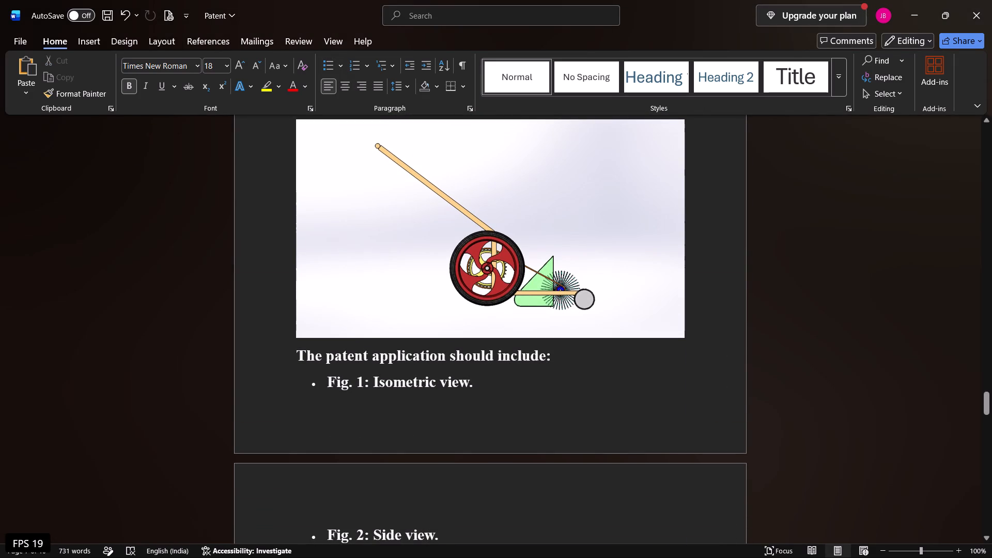
key("Return")
left_click(452, 336)
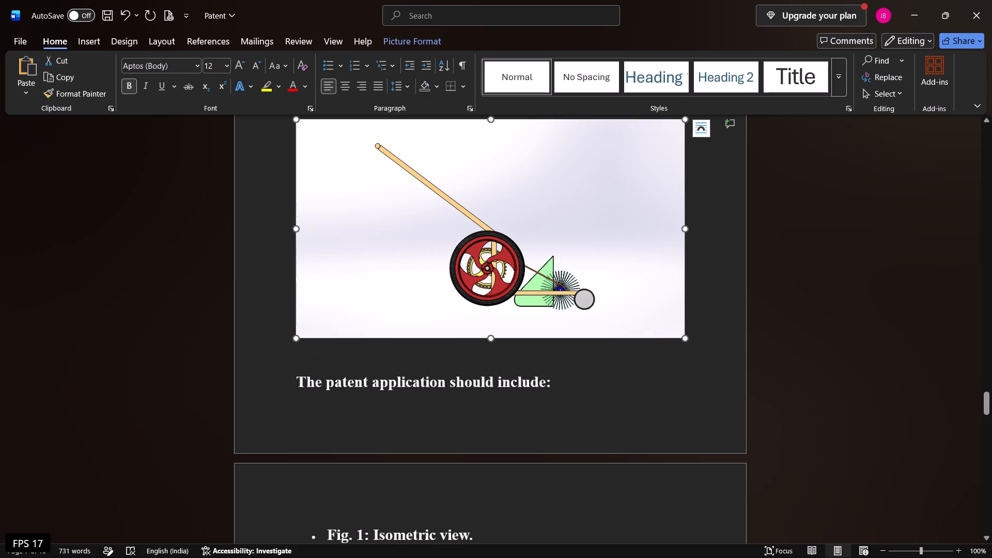
left_click(451, 346)
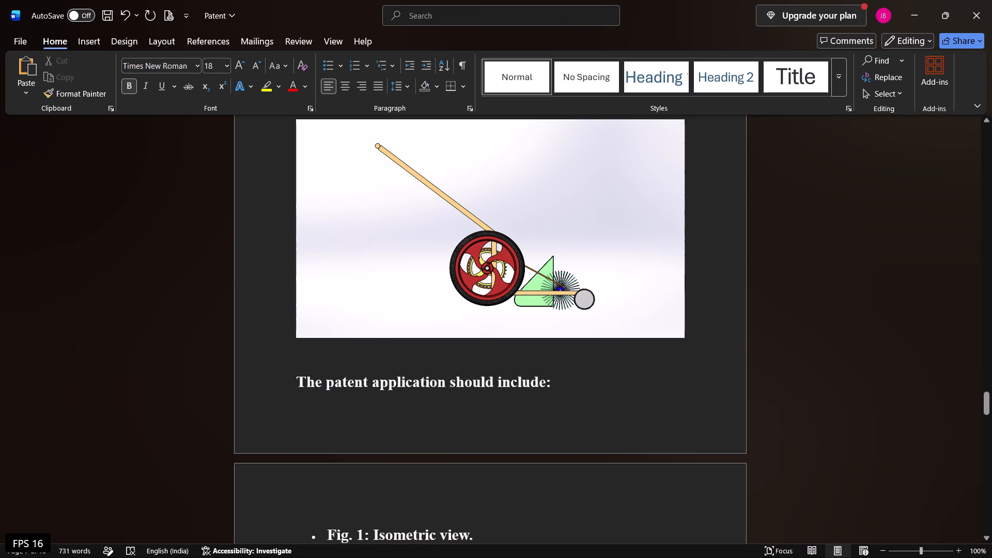
key("ctrl+v")
Format the pasted side view caption as non-bold, centred text at size 16 without a bullet.
left_click_drag(443, 362, 275, 360)
key("ctrl+b")
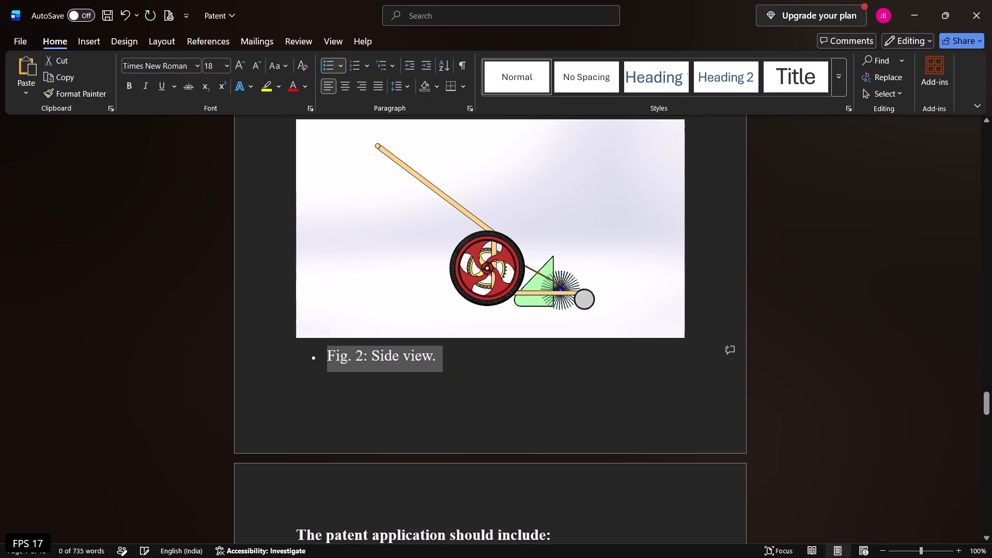
left_click(326, 66)
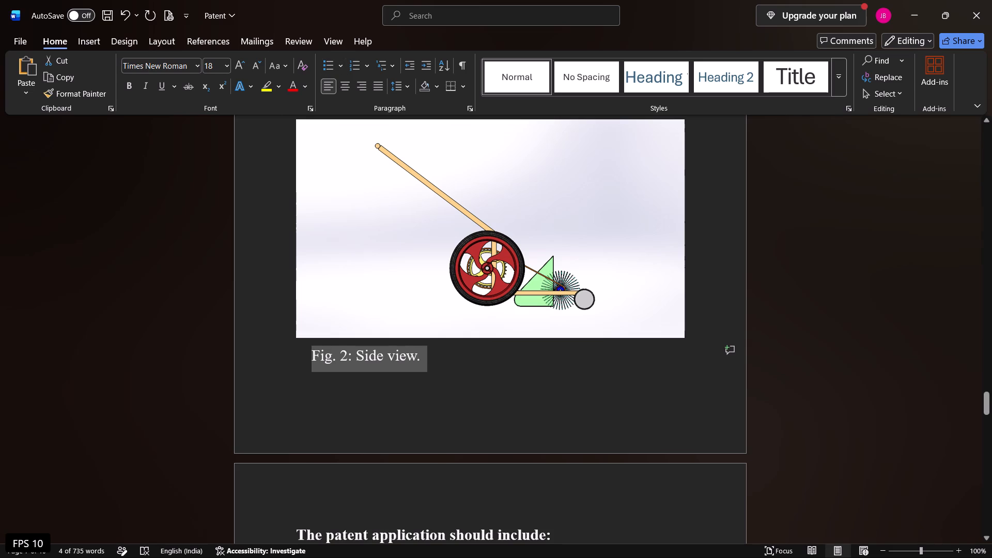
left_click(229, 64)
left_click(219, 175)
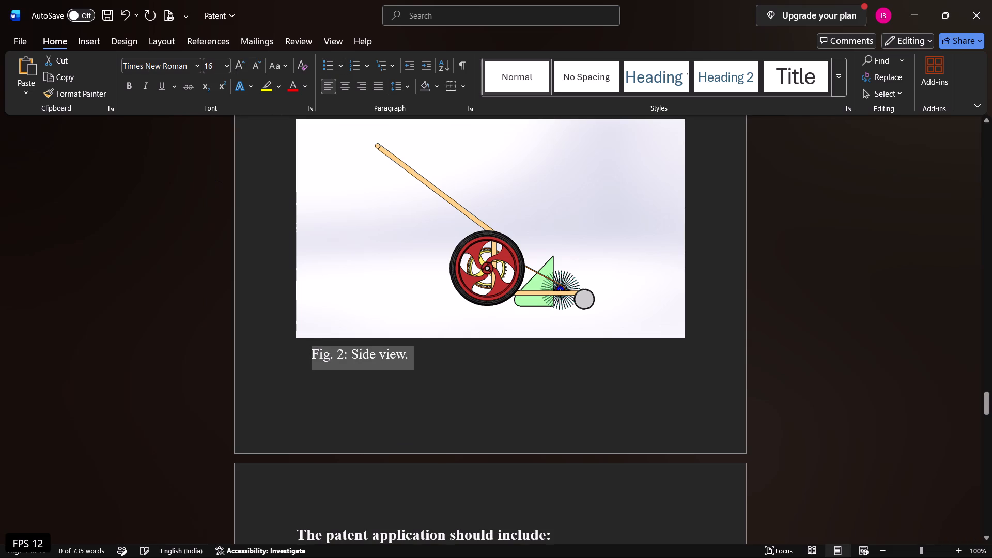
left_click(348, 81)
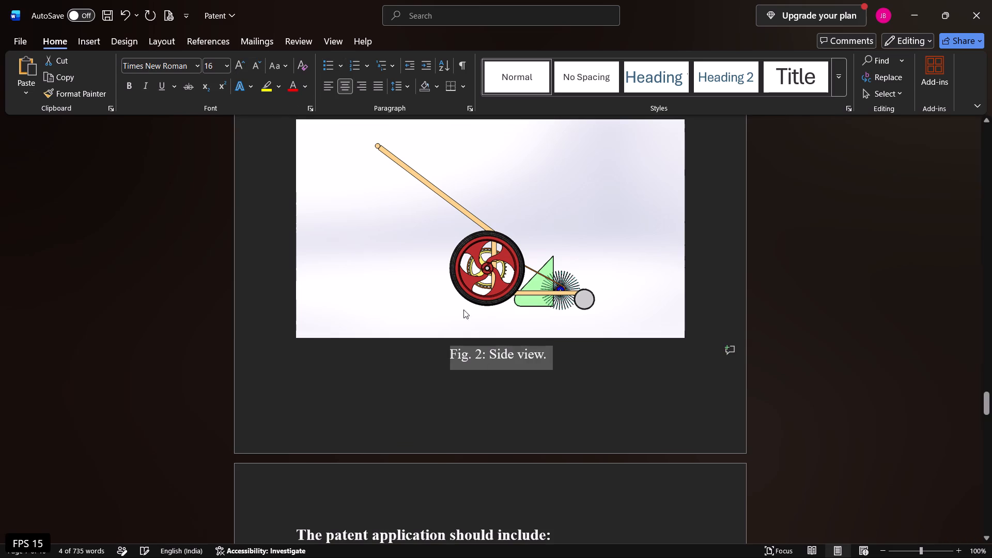
Shorten the side view caption's label so it reads "Fig: Side view.".
left_click(482, 352)
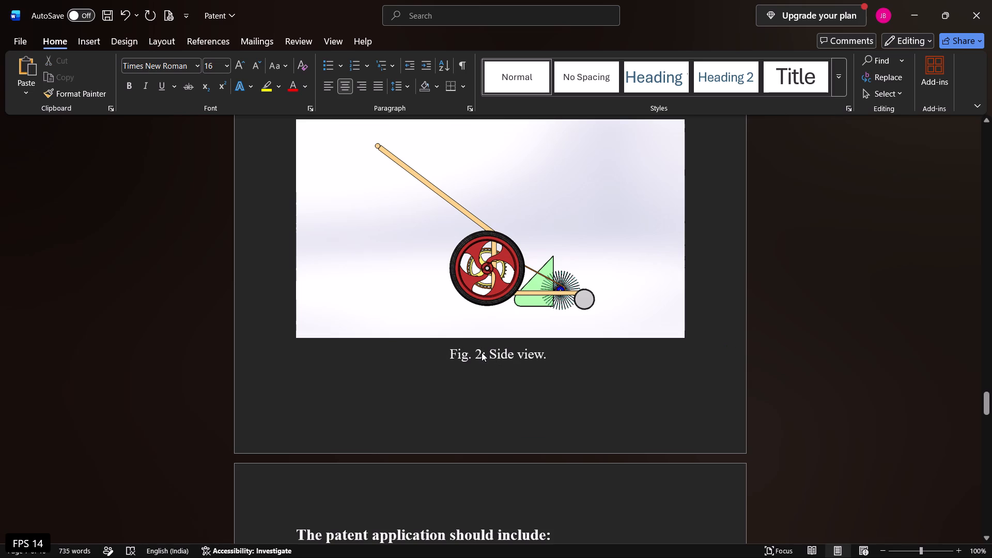
key("BackSpace")
key("BackSpace")
key("BackSpace")
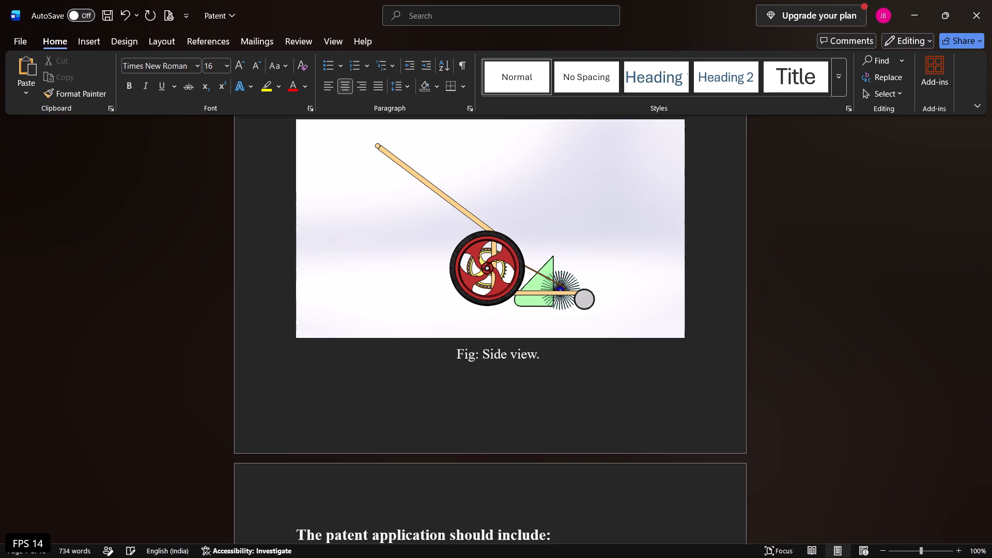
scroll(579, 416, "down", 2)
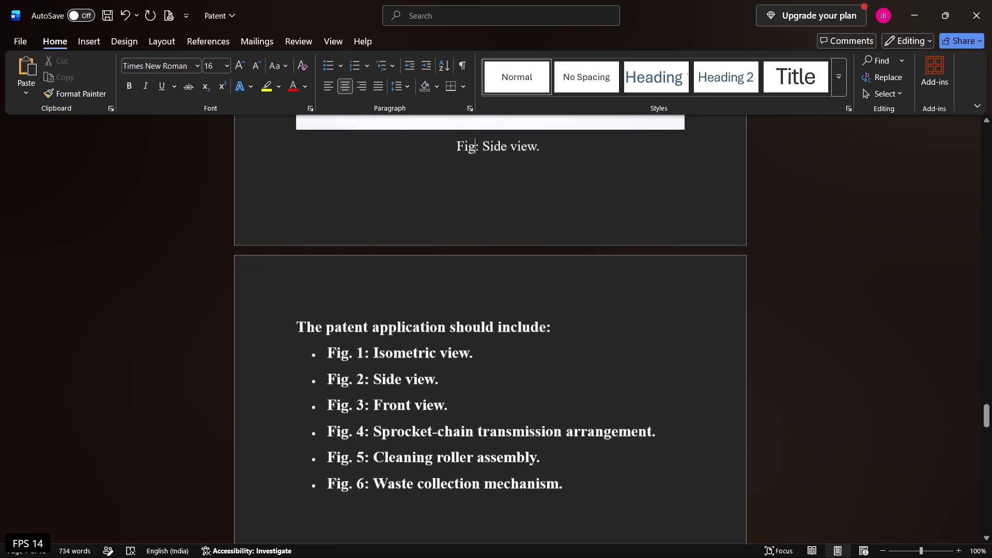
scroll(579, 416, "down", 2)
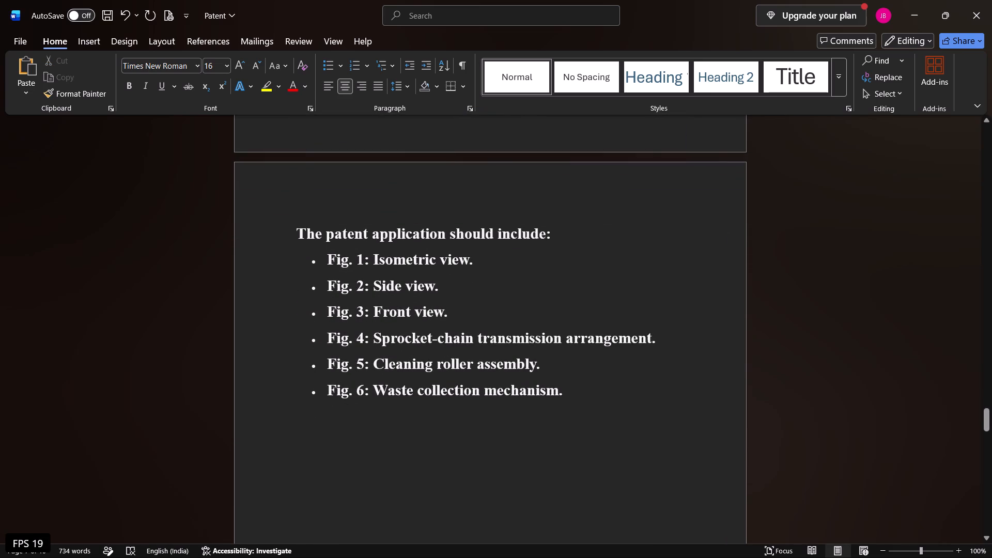
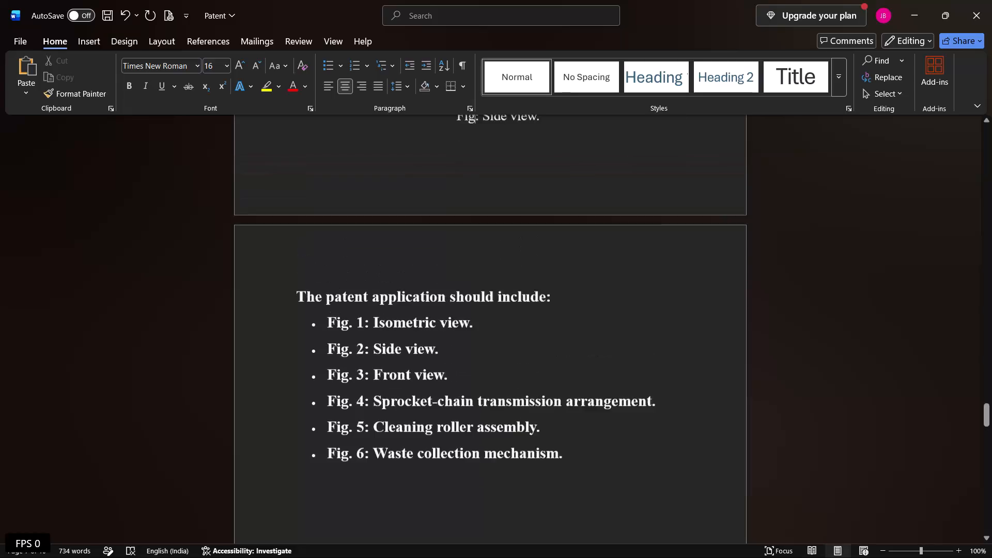
Copy the 3D view image from MEC159 (1) and paste it into Patent on a new line above "The patent application should include:".
key("alt+Tab")
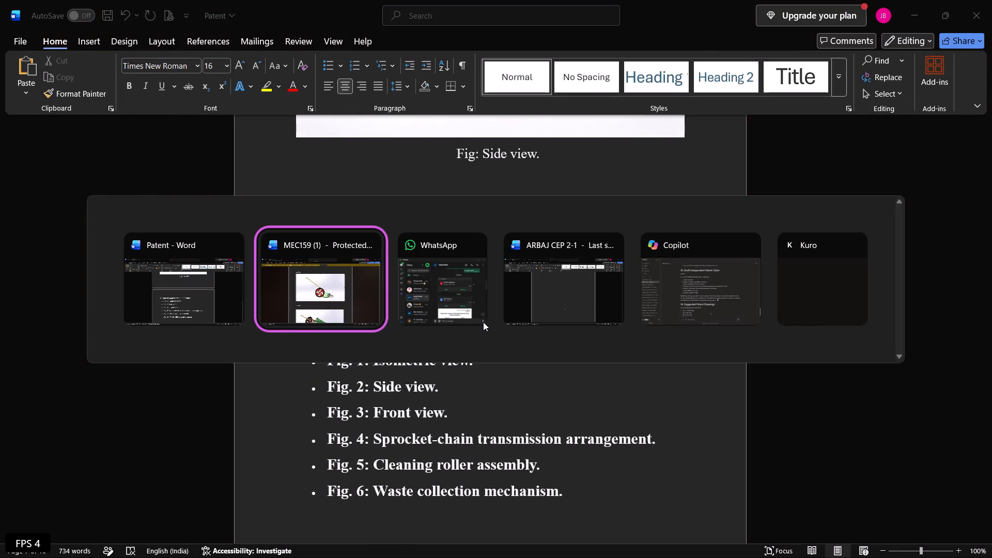
scroll(490, 370, "down", 2)
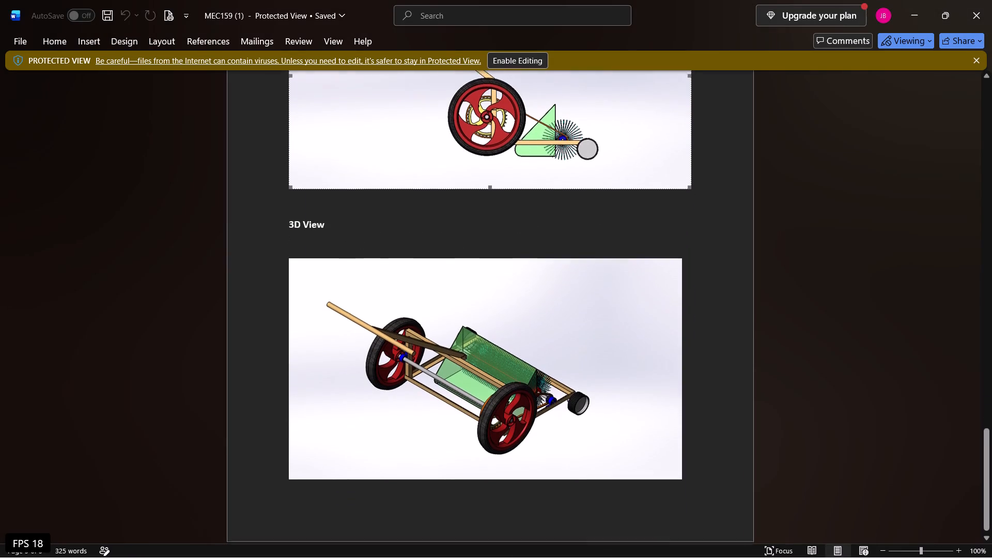
scroll(490, 370, "down", 2)
scroll(490, 370, "up", 5)
scroll(490, 370, "down", 3)
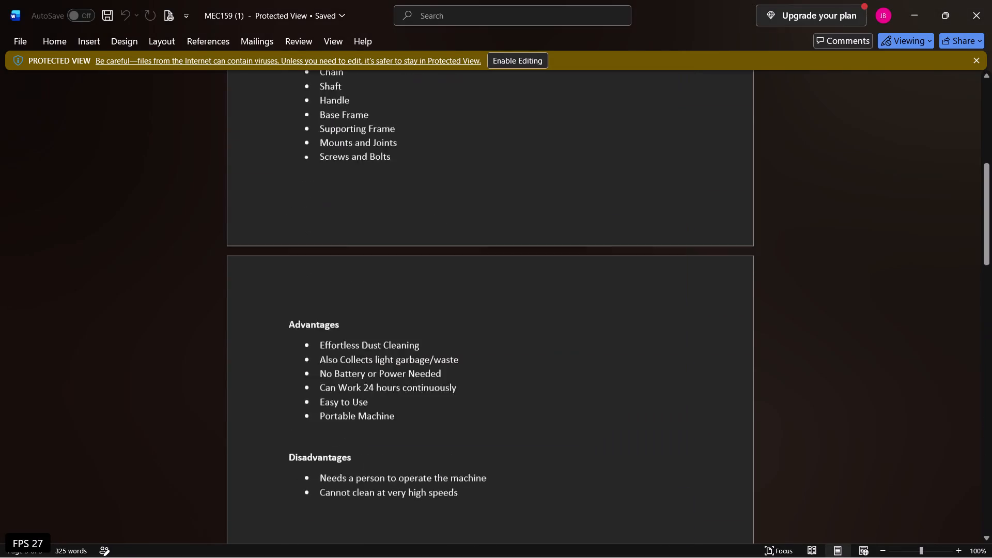
scroll(490, 370, "down", 8)
left_click(435, 374)
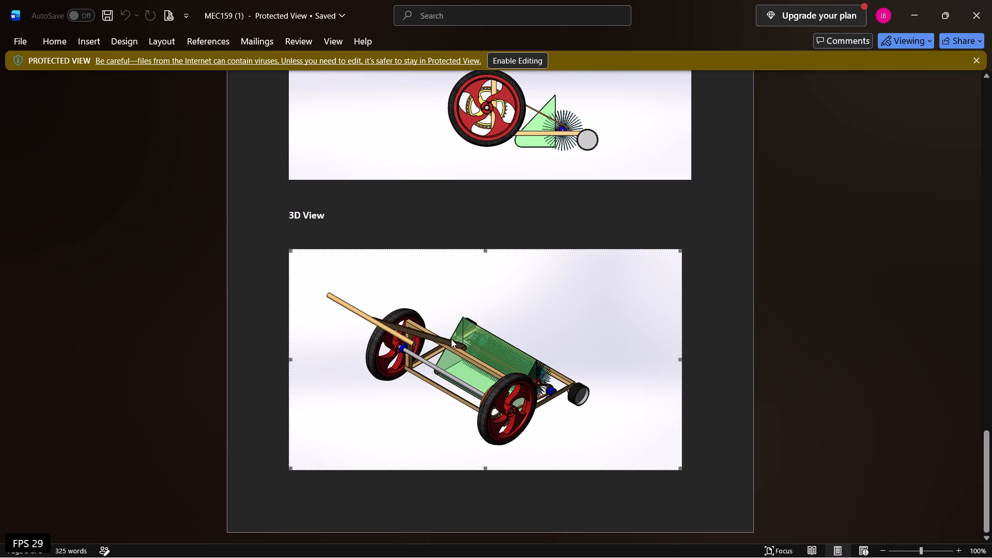
key("ctrl+c")
key("alt+Tab")
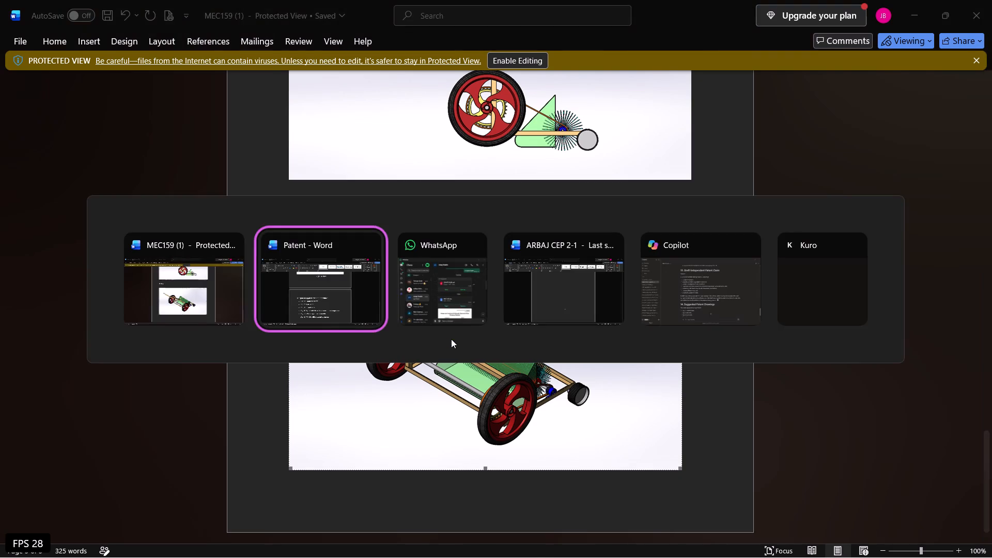
left_click(476, 296)
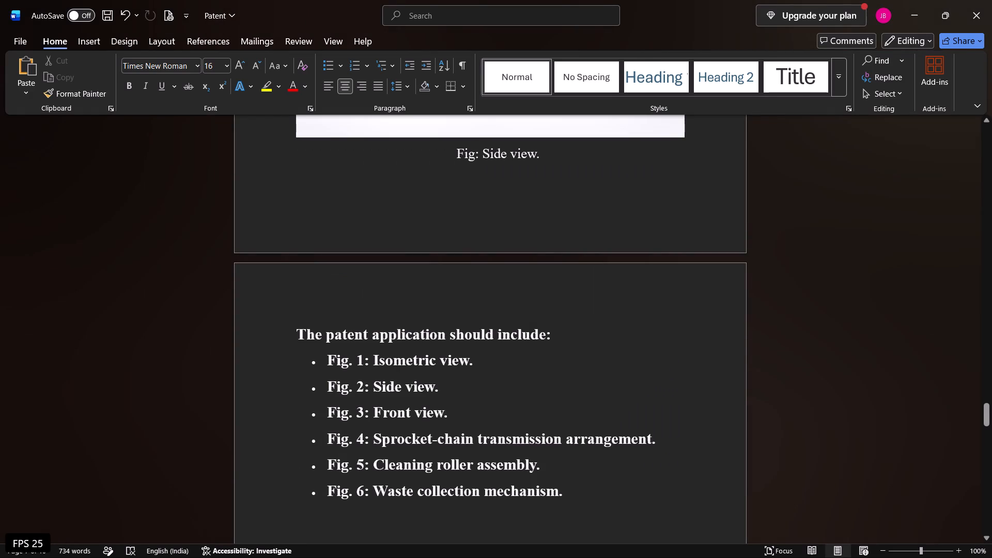
left_click(293, 327)
key("Return")
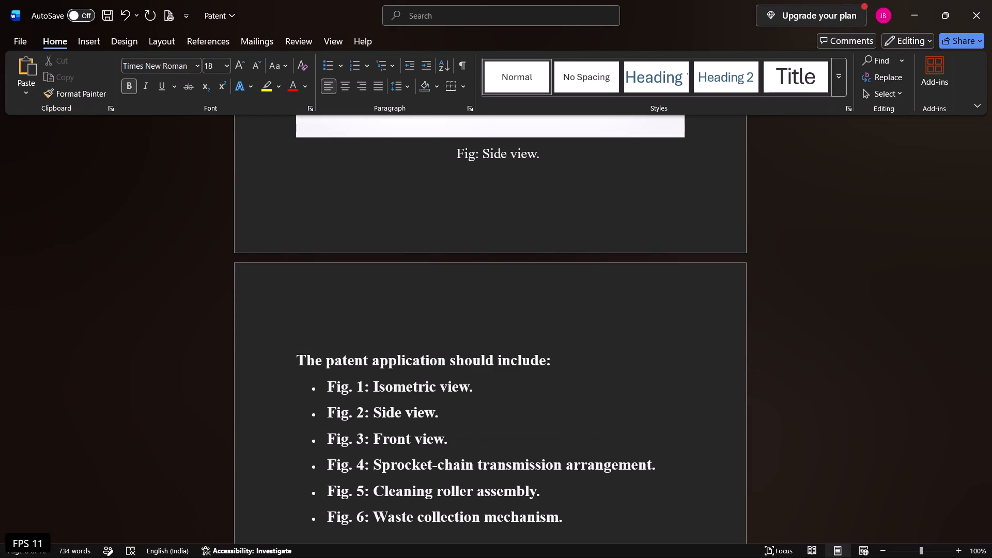
key("Up")
key("ctrl+v")
Insert two blank lines between the 3D view image and "The patent application should include:".
scroll(474, 363, "down", 2)
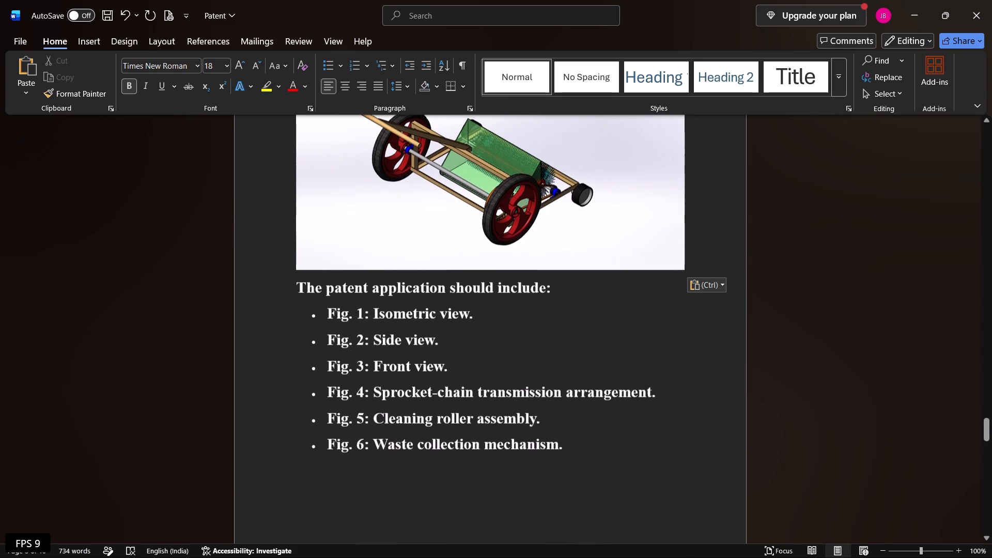
scroll(580, 437, "down", 1)
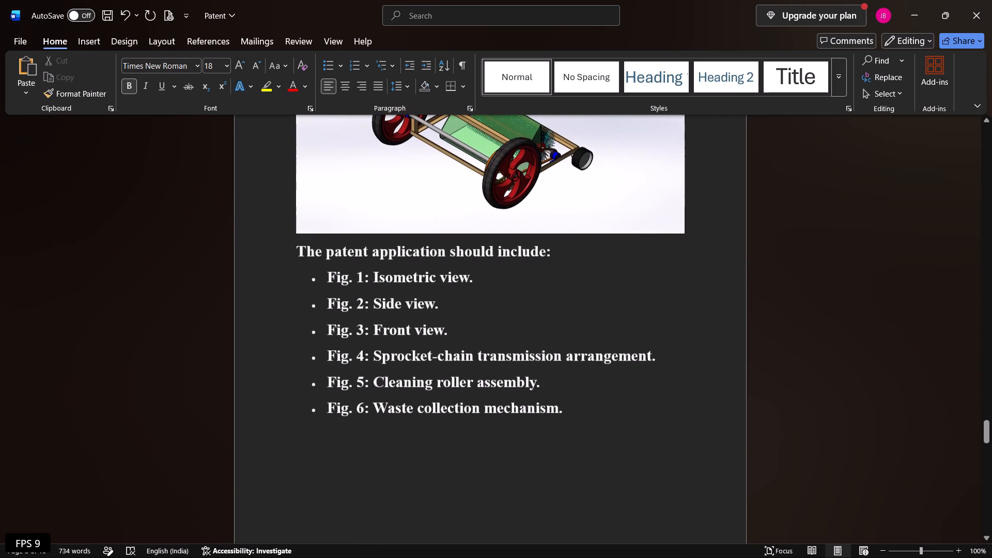
scroll(580, 437, "down", 1)
scroll(580, 437, "up", 1)
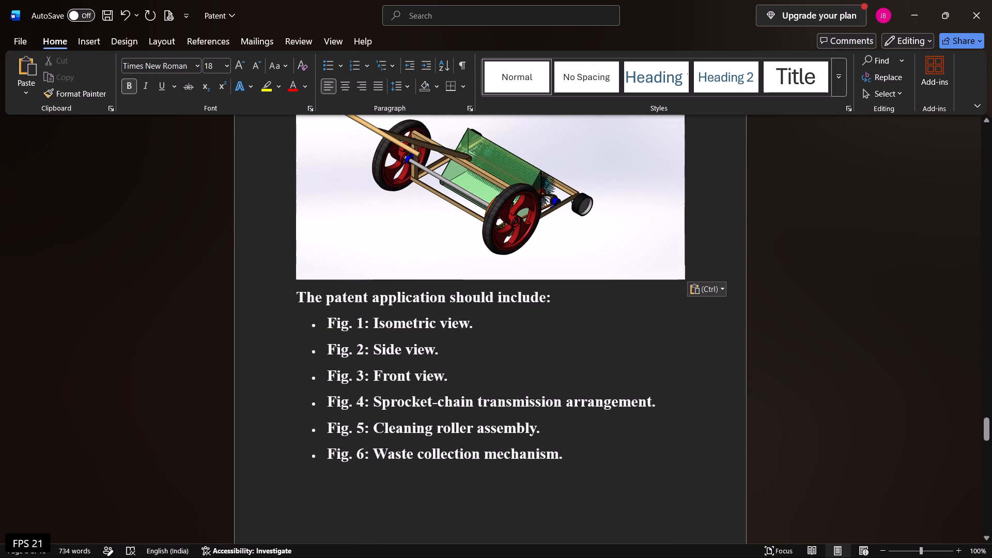
left_click(294, 302)
key("Return")
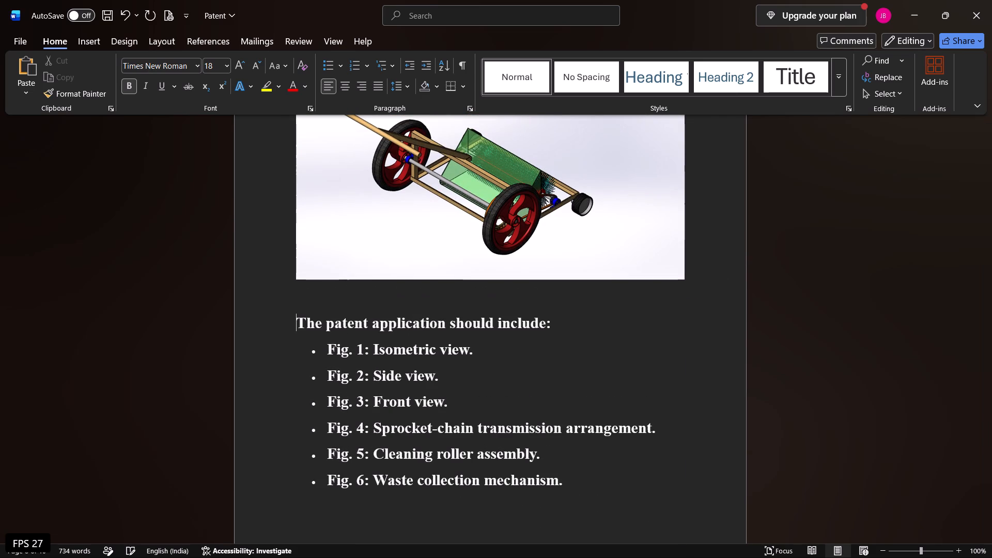
key("Return")
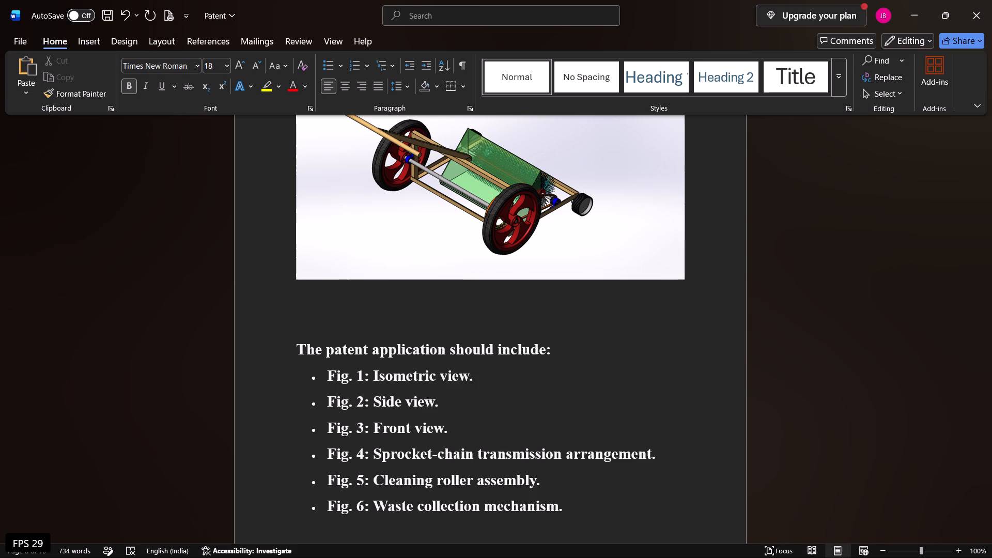
Enable editing in MEC159 (1), copy its "3D View" heading, and paste it directly below the 3D view image in Patent.
key("alt+Tab")
scroll(410, 263, "down", 1)
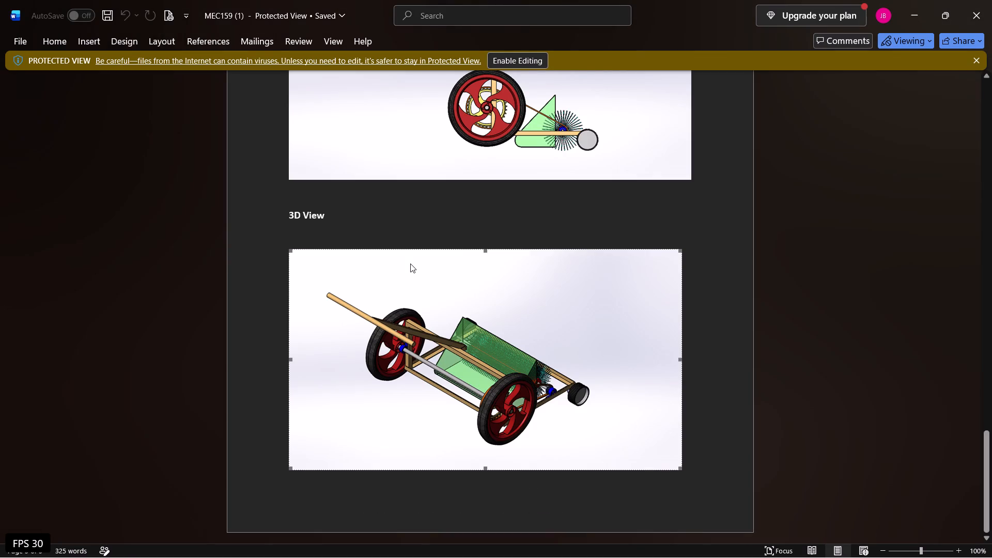
scroll(410, 263, "down", 1)
scroll(410, 263, "up", 1)
left_click(531, 64)
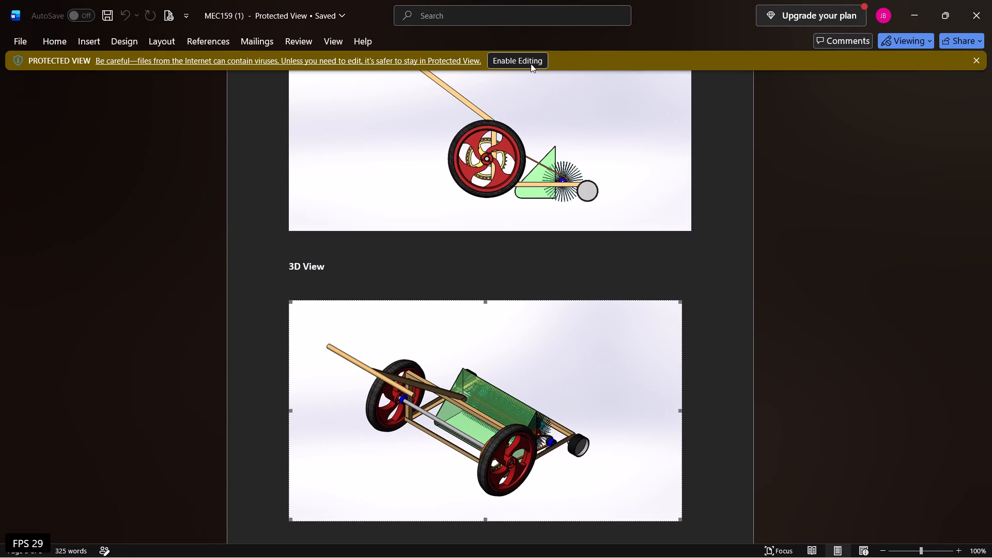
scroll(381, 268, "down", 6)
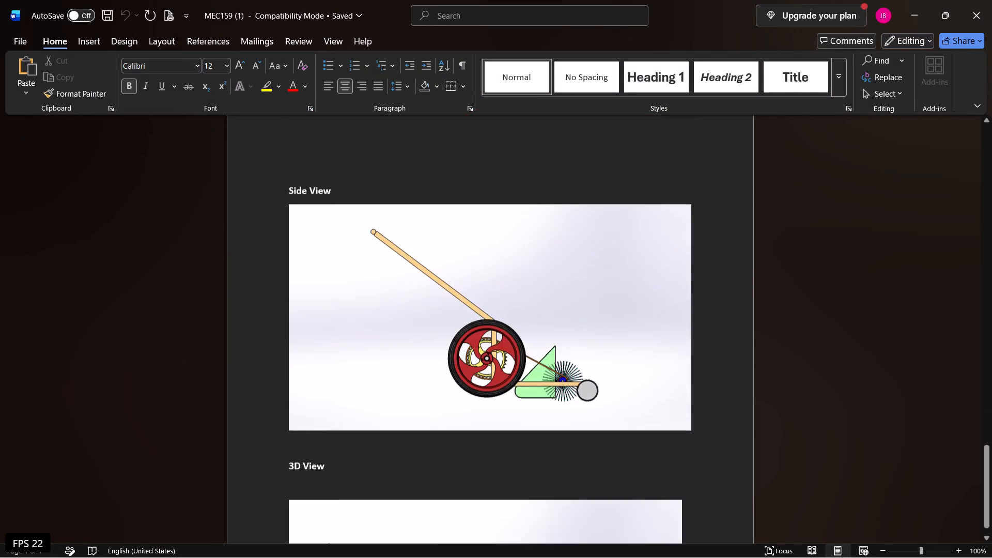
scroll(381, 268, "down", 12)
left_click_drag(326, 219, 263, 212)
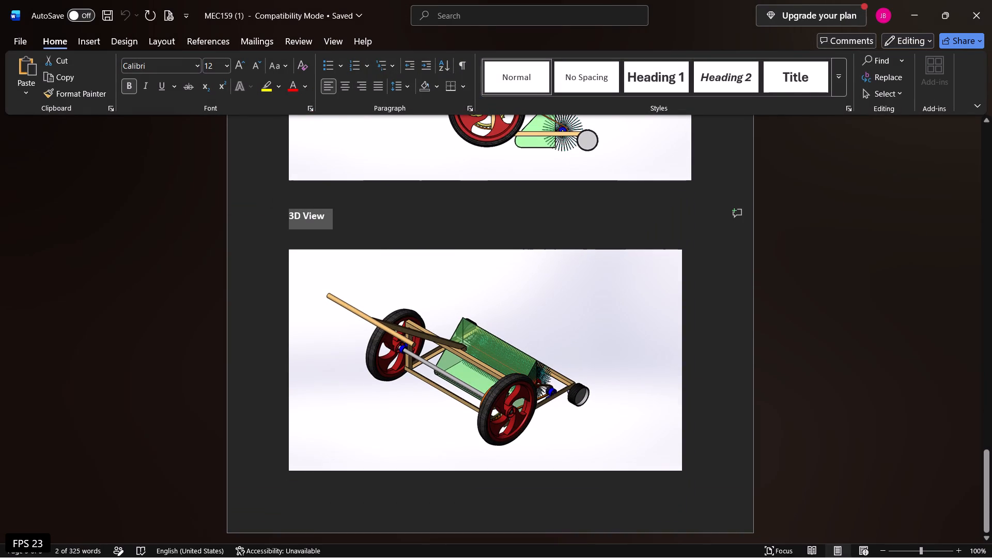
key("ctrl+c")
key("alt+Tab")
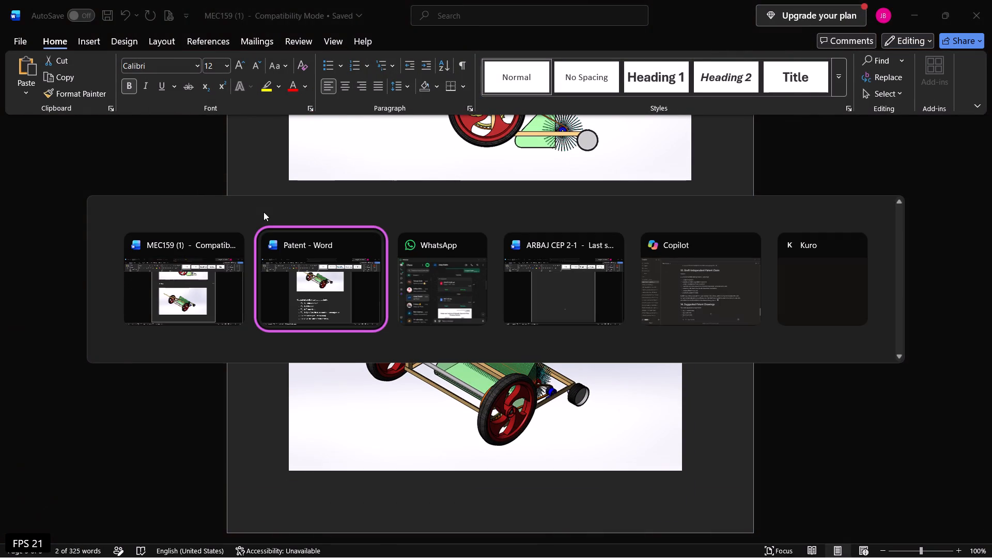
left_click(469, 296)
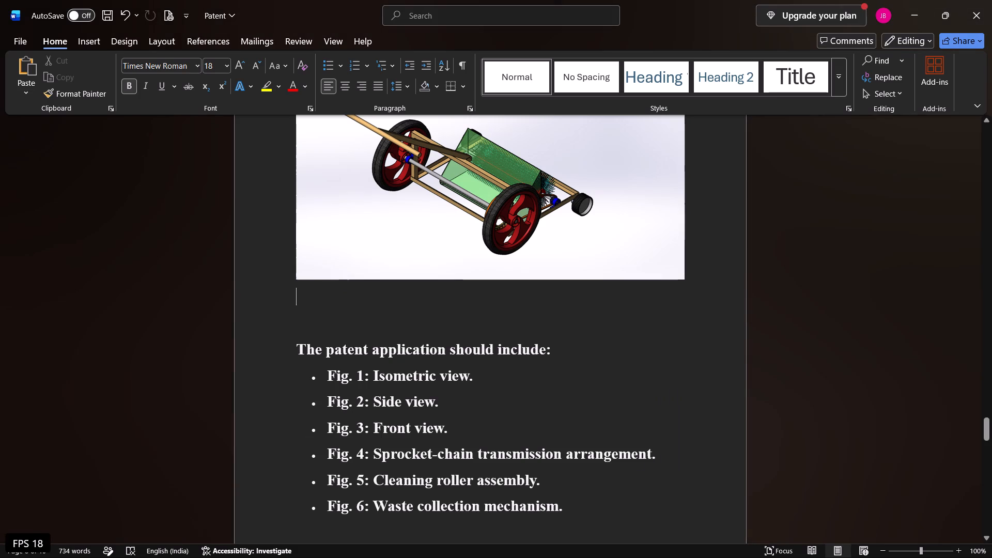
key("ctrl+v")
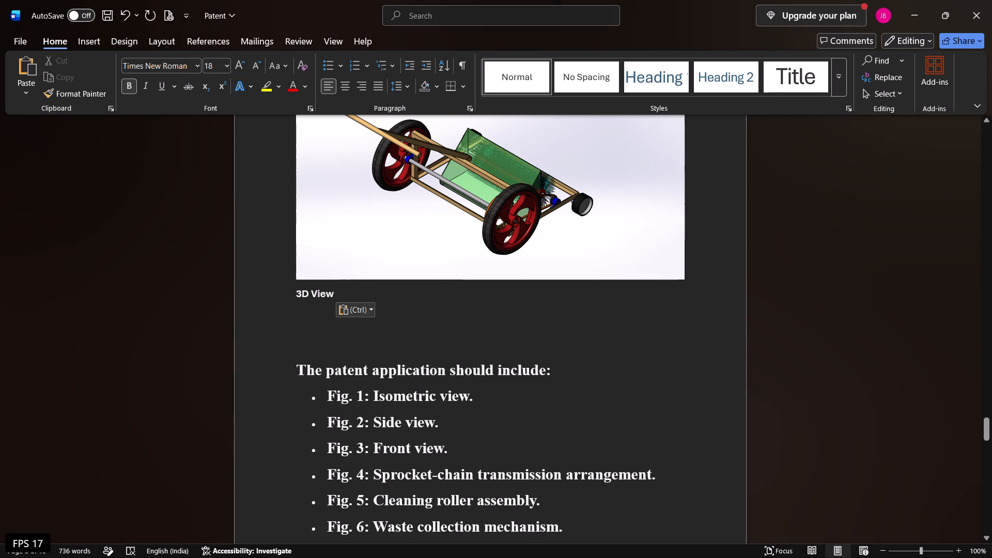
Format the pasted "3D View" caption as non-bold, centred text at size 16.
left_click_drag(346, 297, 278, 289)
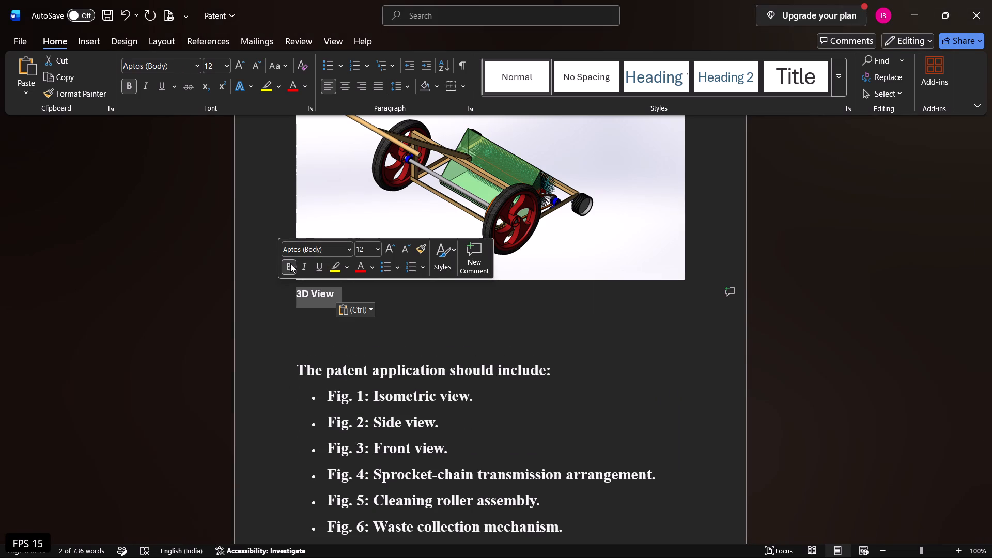
left_click(287, 267)
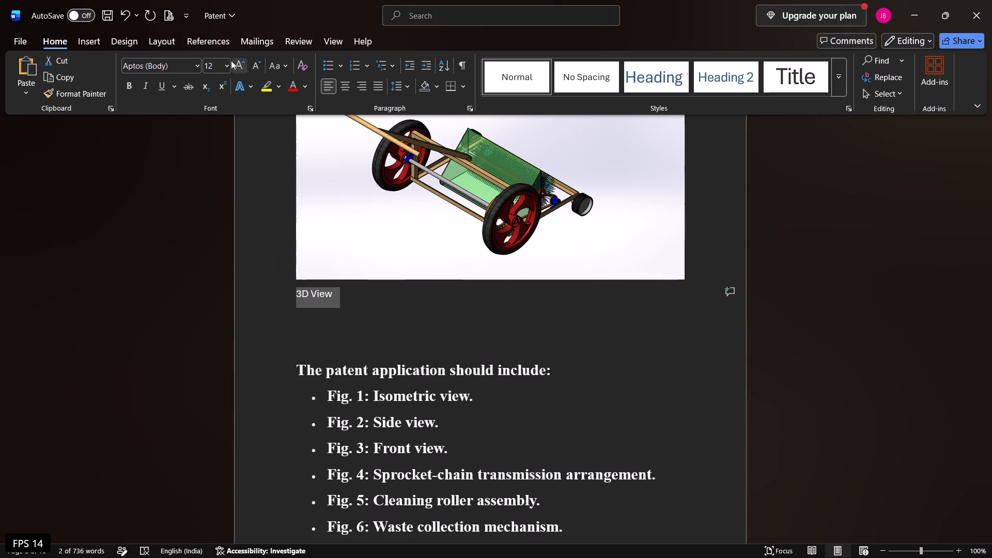
left_click(225, 60)
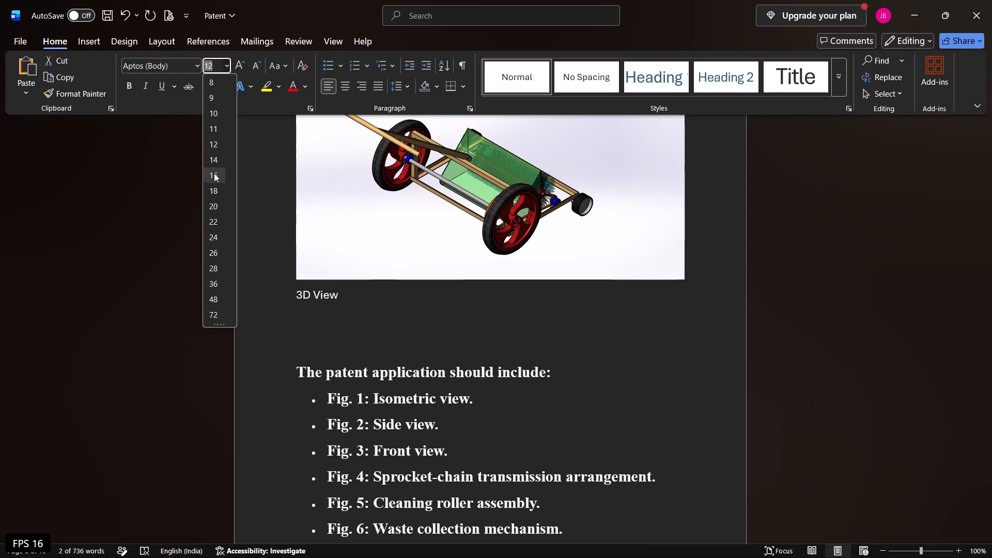
left_click(214, 173)
left_click(346, 83)
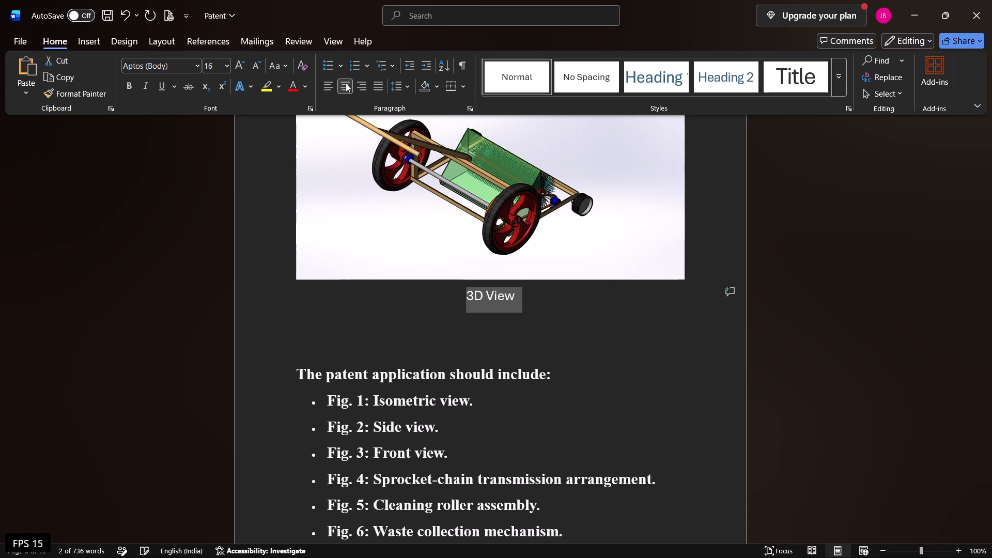
Add the figure label in front of the caption so it reads "Fig: 3D View".
left_click(464, 297)
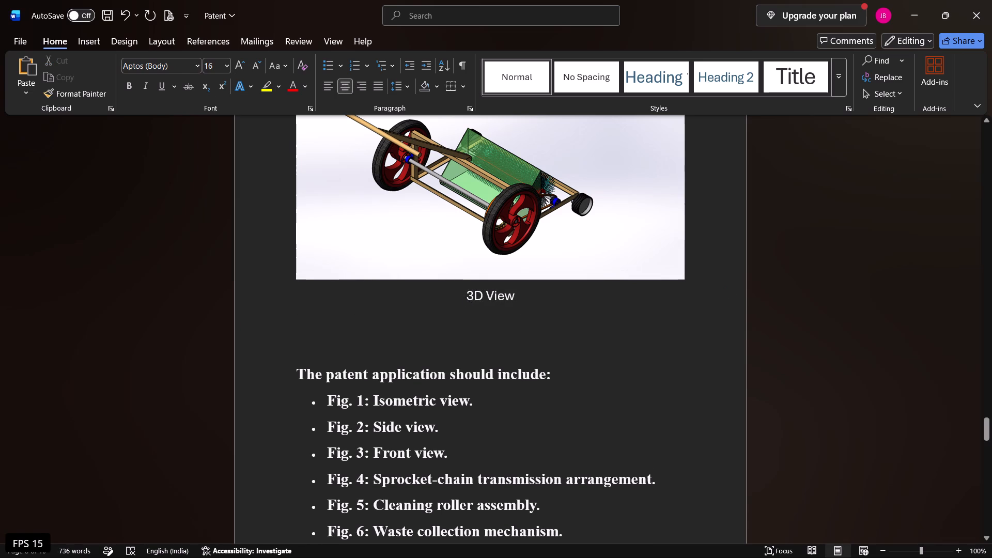
type("Fig")
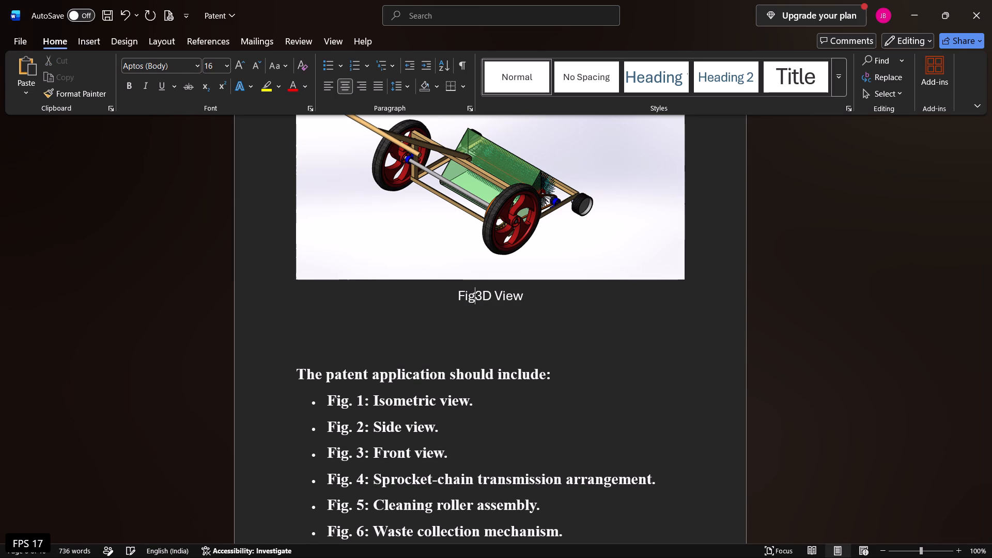
key("shift+colon")
key("space")
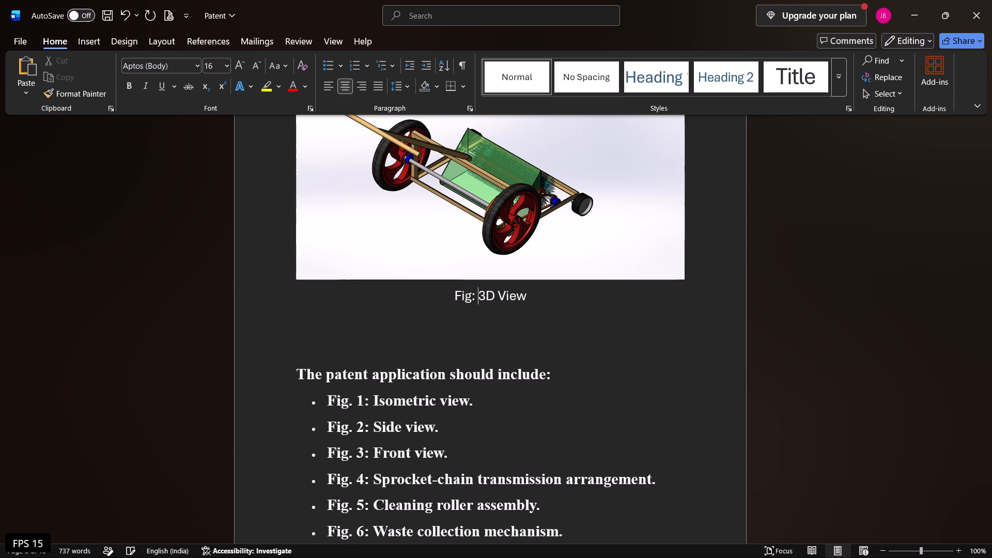
Set the font of the "Fig: 3D View" caption to Times New Roman.
left_click_drag(532, 292, 413, 292)
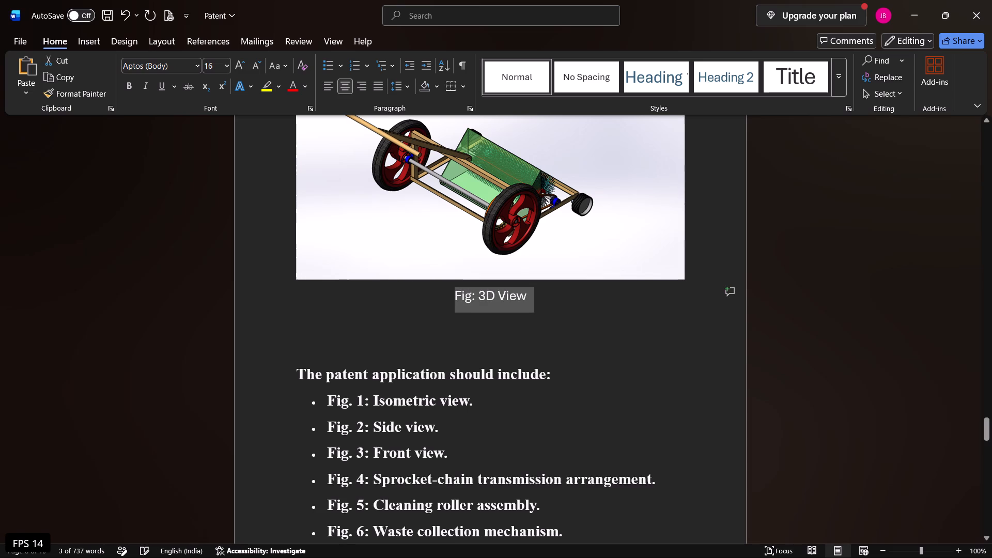
left_click(196, 64)
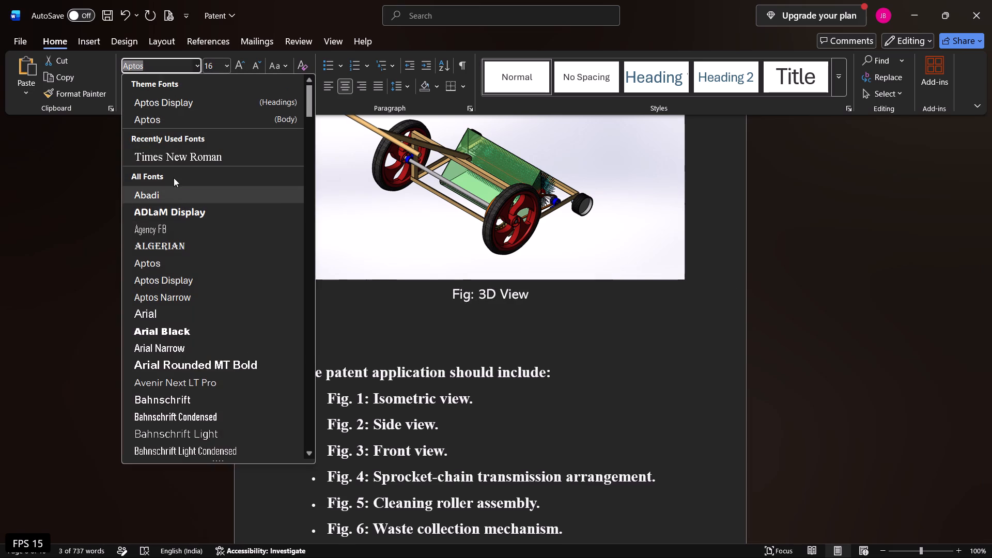
left_click(191, 150)
left_click(438, 363)
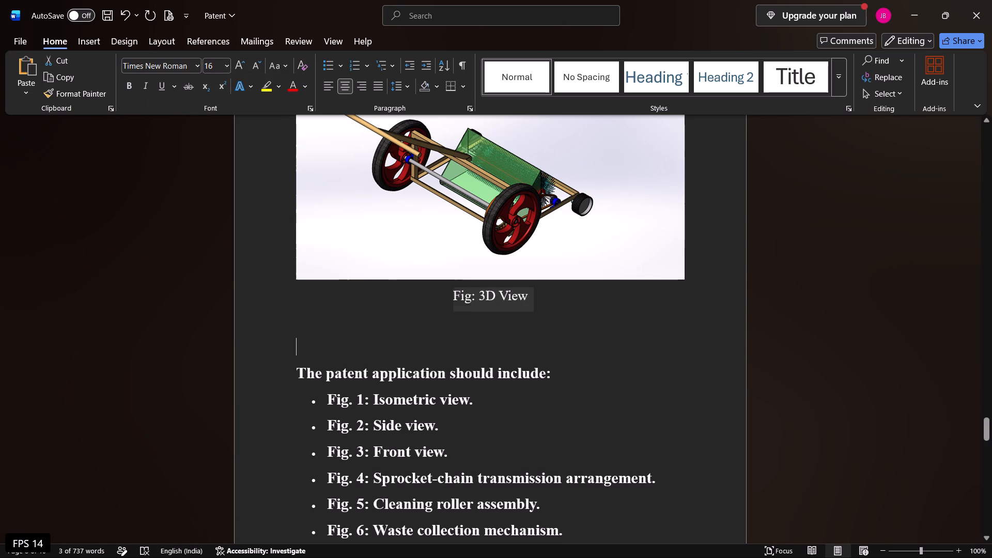
Delete the blank line between the "12. Novelty Points (Potential Patentable Features)" heading and its introductory sentence.
scroll(438, 363, "up", 10)
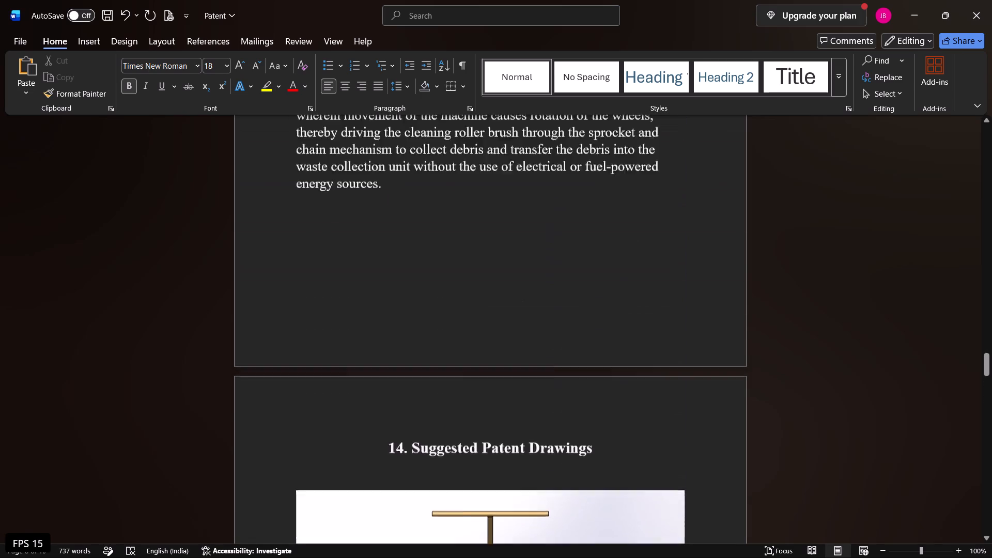
scroll(438, 363, "up", 3)
scroll(438, 363, "down", 2)
scroll(438, 363, "up", 1)
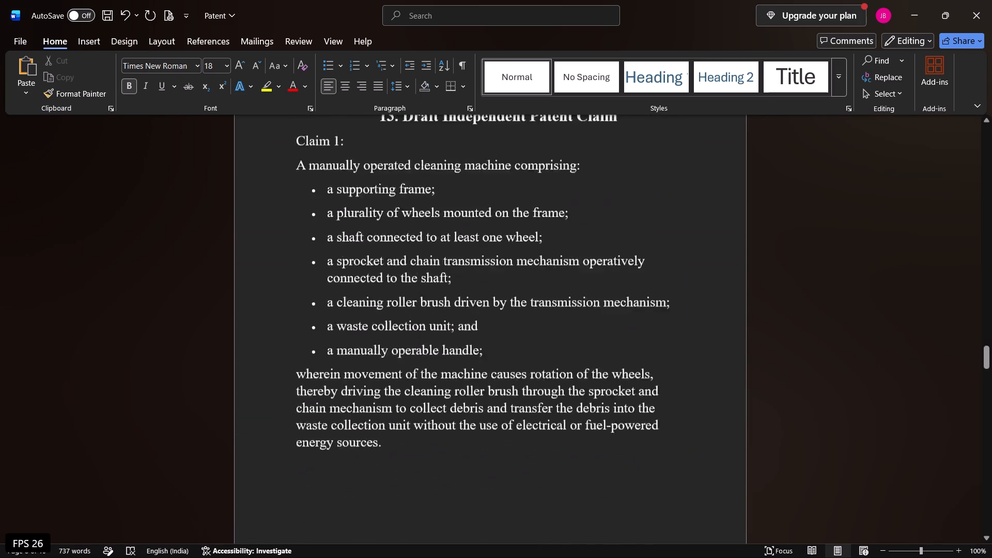
scroll(438, 363, "up", 1)
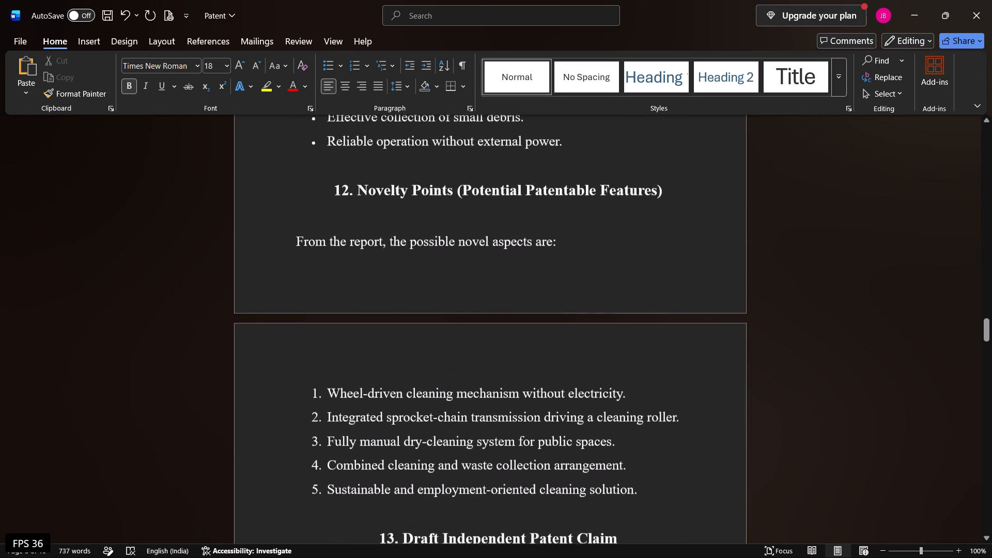
left_click(373, 223)
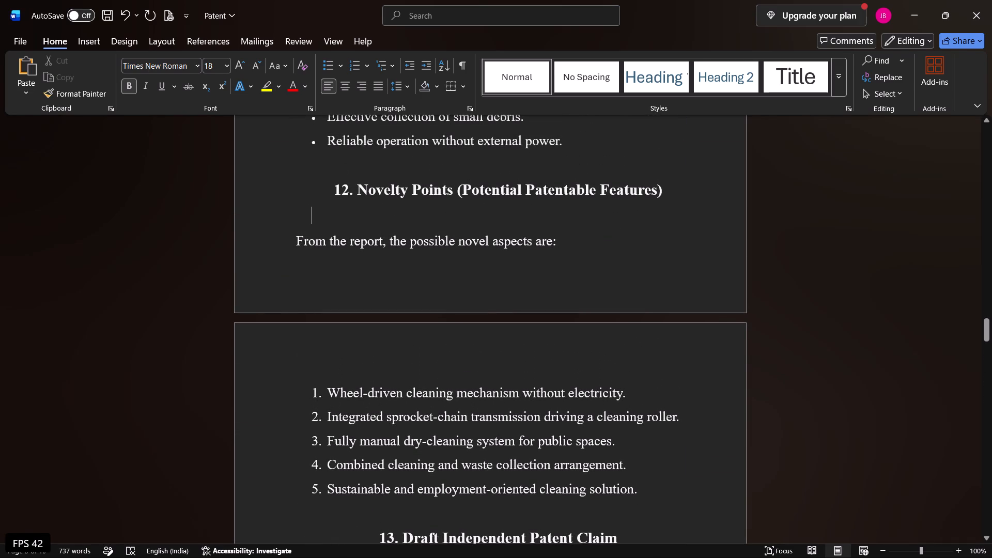
key("BackSpace")
key("BackSpace")
Insert an empty line above the "14. Suggested Patent Drawings" heading to push it onto the next page.
scroll(373, 223, "up", 1)
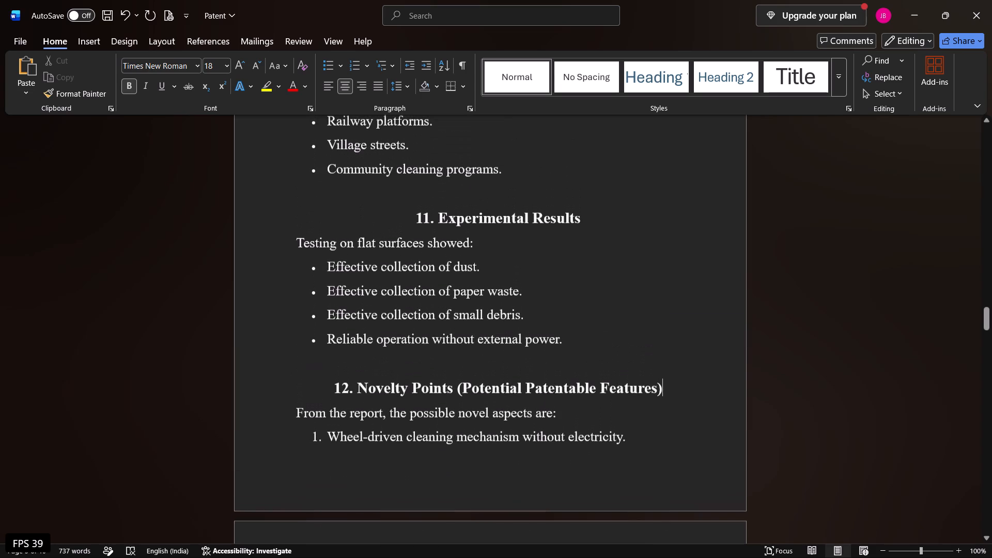
scroll(373, 223, "up", 1)
scroll(408, 357, "down", 2)
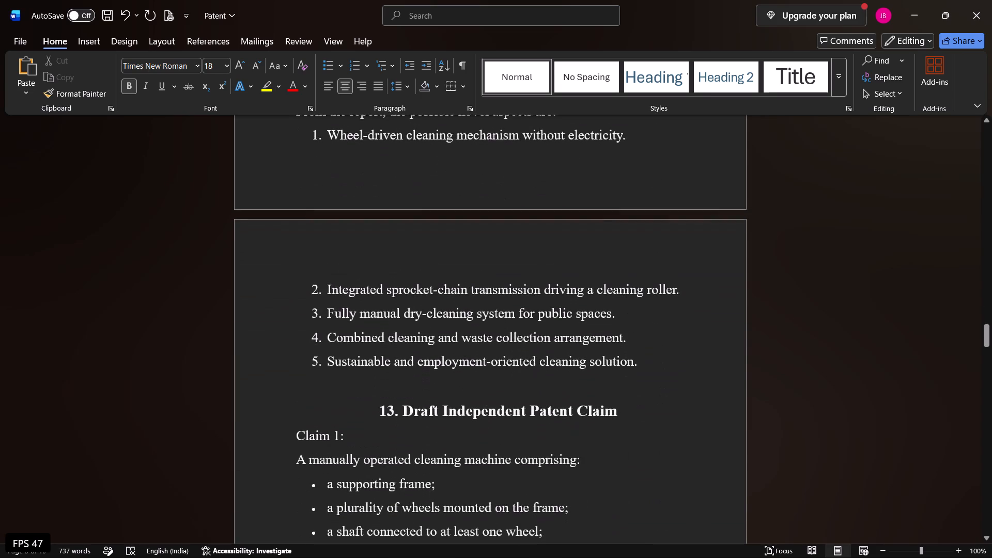
scroll(408, 357, "down", 2)
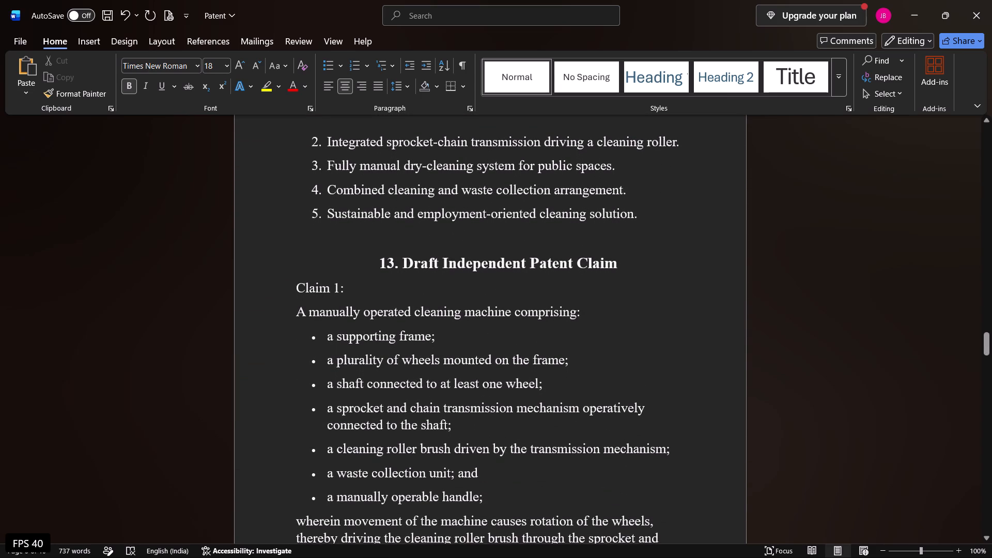
left_click(380, 275)
scroll(380, 275, "down", 2)
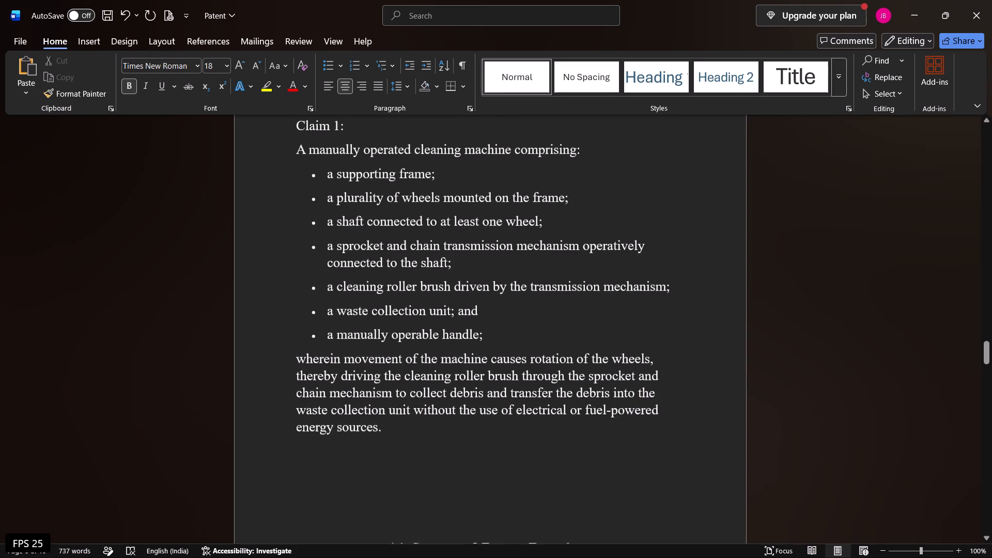
scroll(394, 354, "down", 1)
left_click(405, 364)
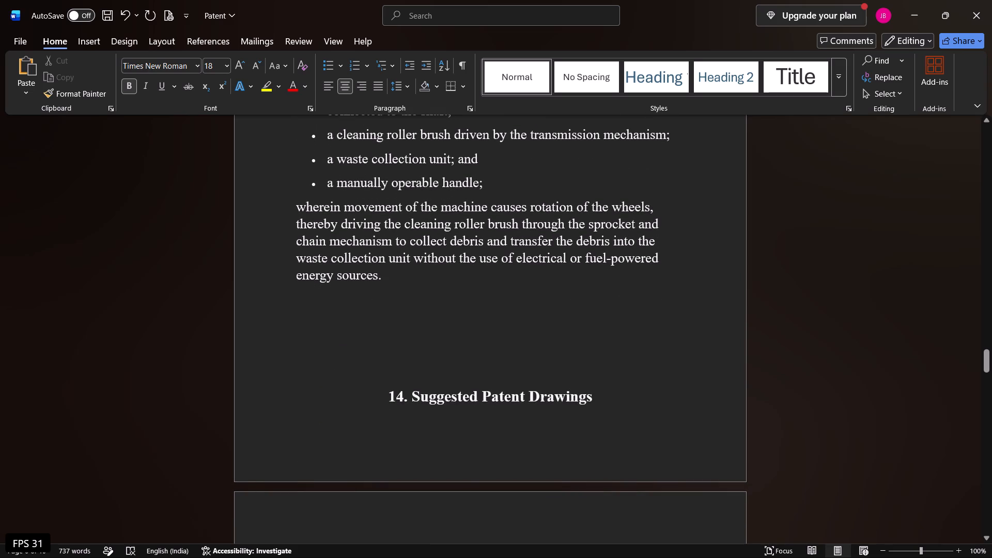
key("Return")
Delete the line "The patent application should include:" and its Fig. 1 to Fig. 6 bullet list below the 3D view caption.
scroll(405, 364, "down", 1)
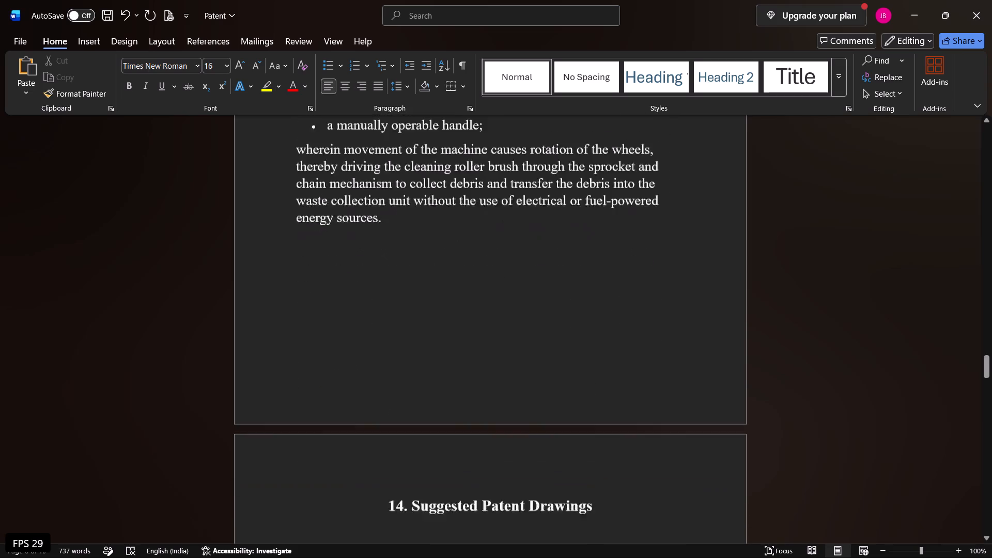
scroll(405, 364, "down", 4)
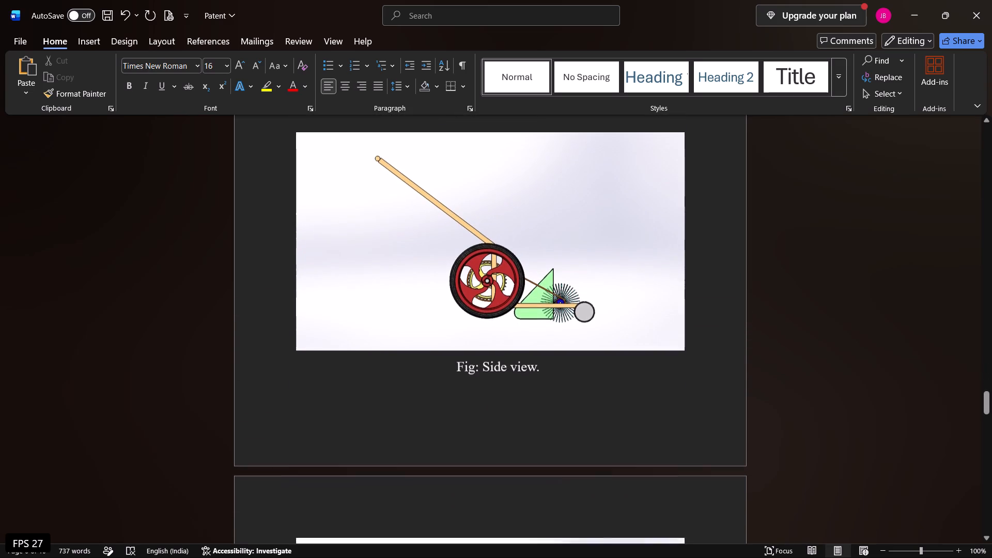
scroll(516, 513, "down", 4)
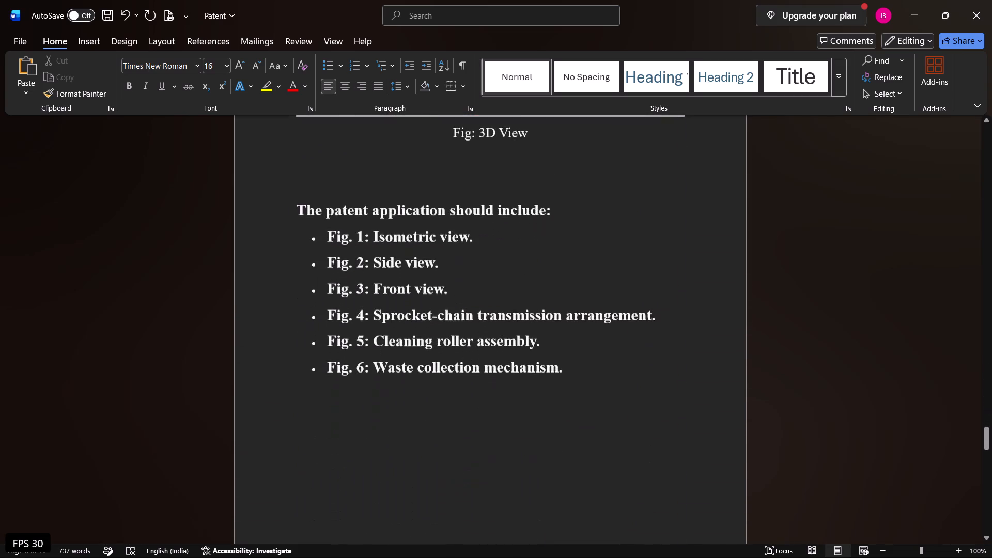
scroll(458, 232, "down", 2)
scroll(458, 232, "up", 1)
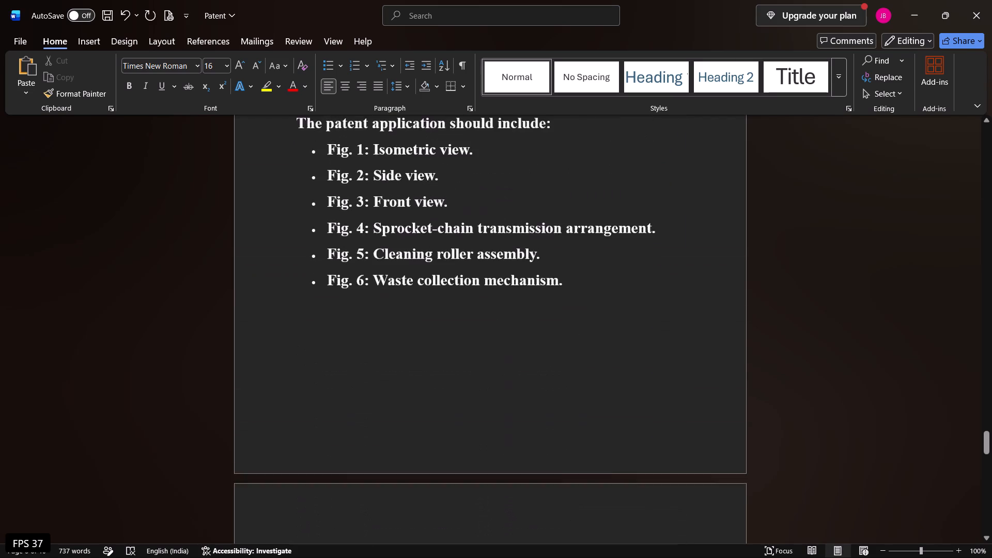
scroll(458, 232, "up", 1)
left_click(564, 287)
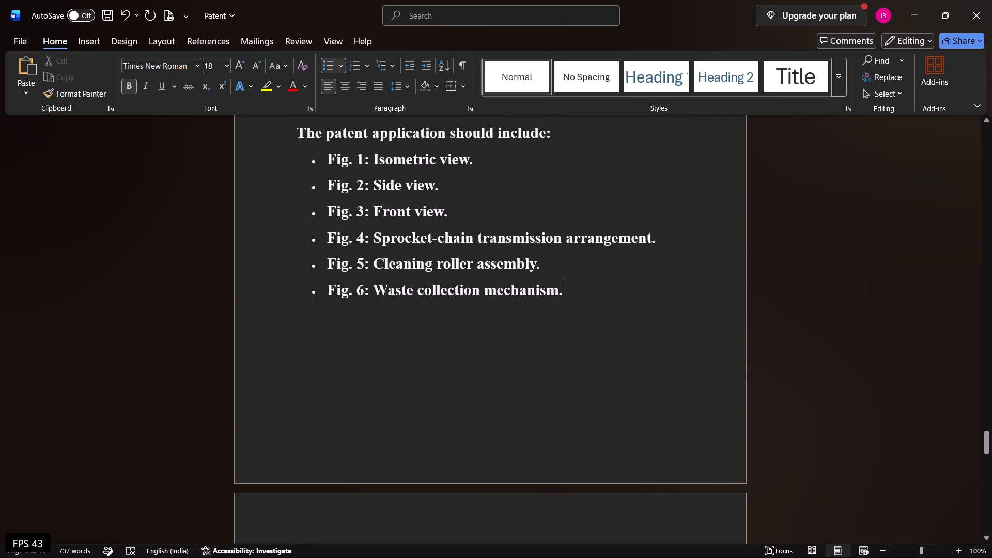
left_click_drag(564, 287, 283, 129)
key("BackSpace")
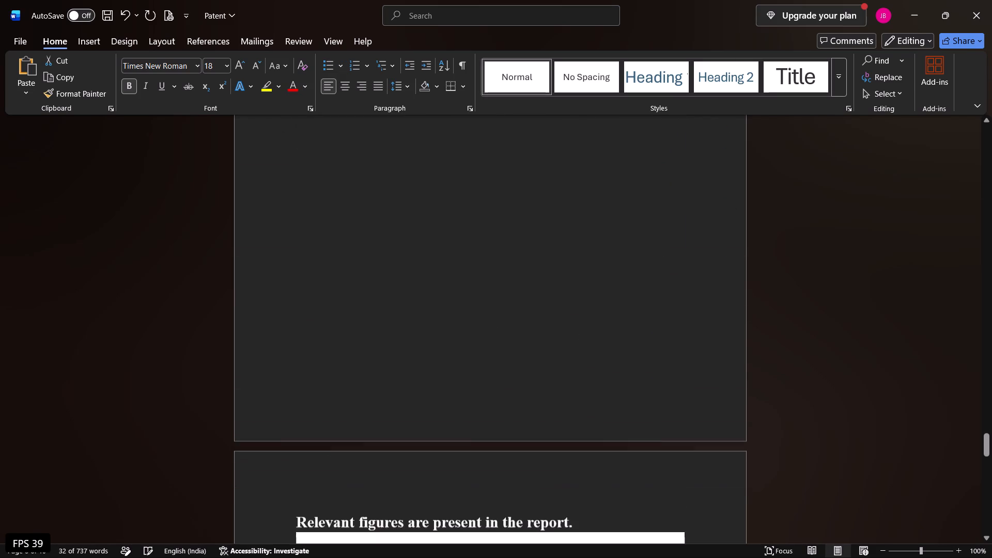
Review the remaining pages after the drawings, including the literature review image and the closing "Important" note.
scroll(283, 129, "right", 3)
scroll(283, 129, "up", 3)
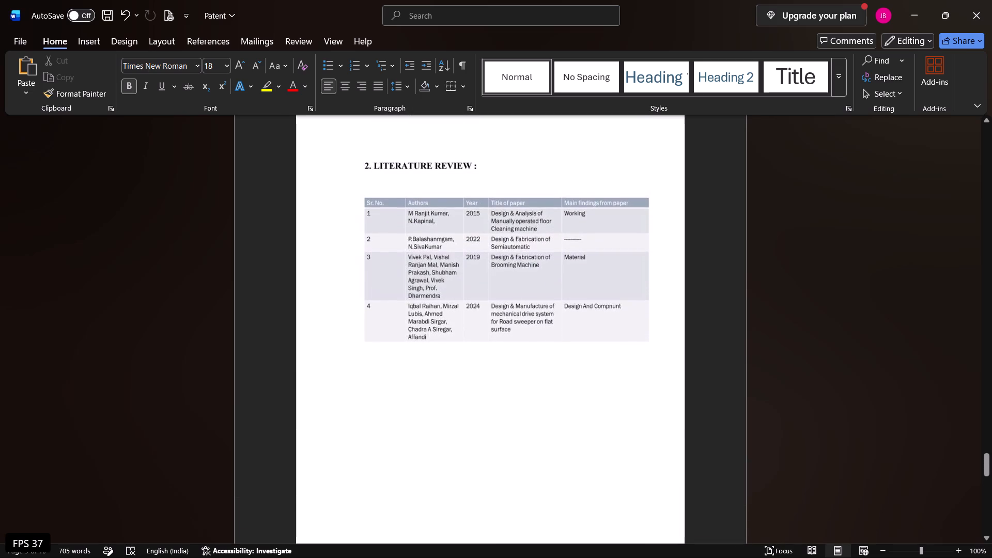
scroll(283, 129, "up", 2)
scroll(487, 285, "down", 1)
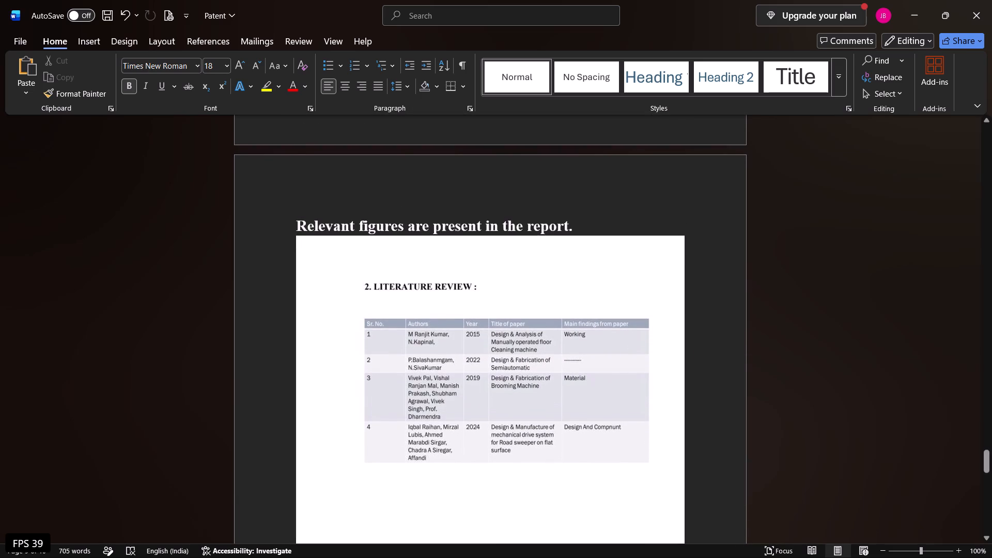
scroll(487, 285, "down", 2)
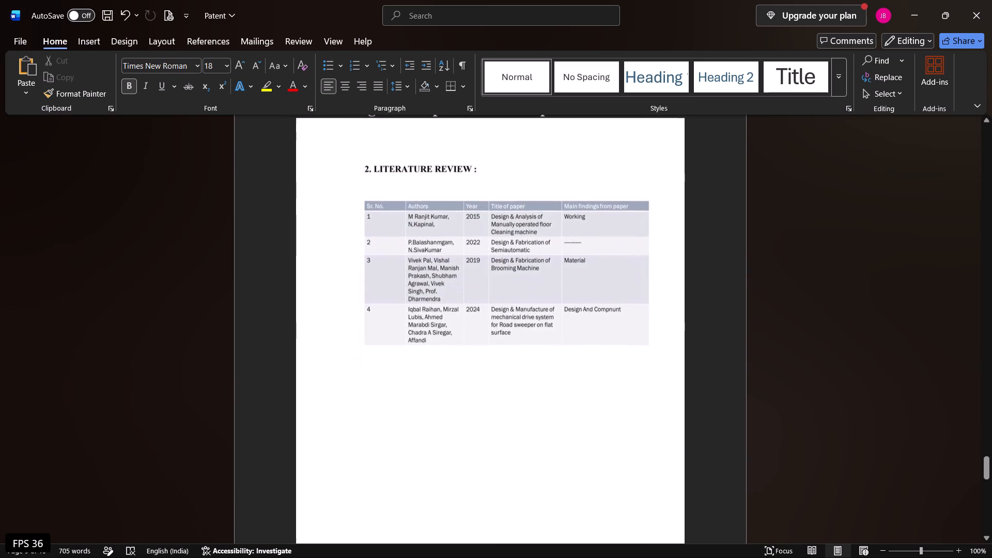
scroll(487, 285, "down", 3)
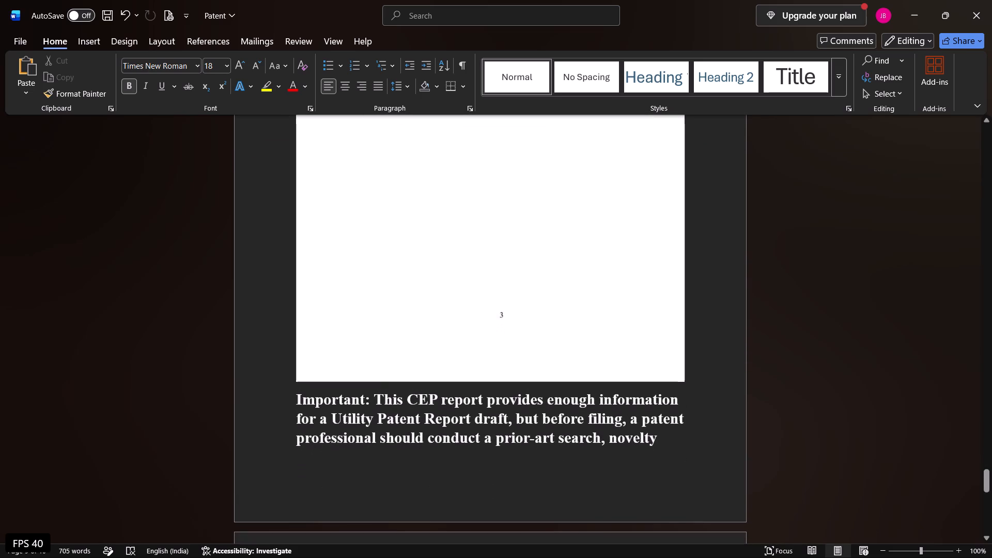
scroll(503, 388, "down", 1)
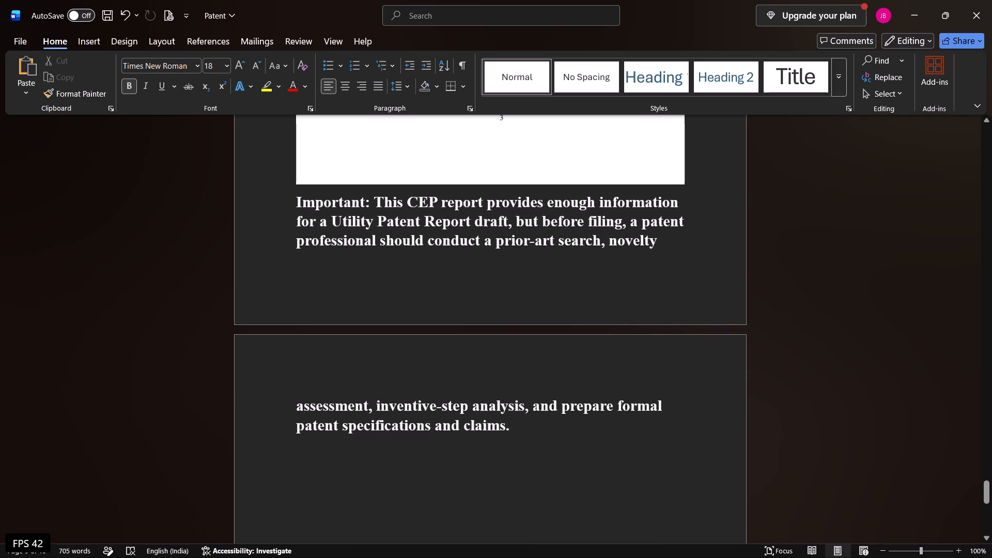
scroll(503, 388, "down", 1)
scroll(503, 388, "up", 3)
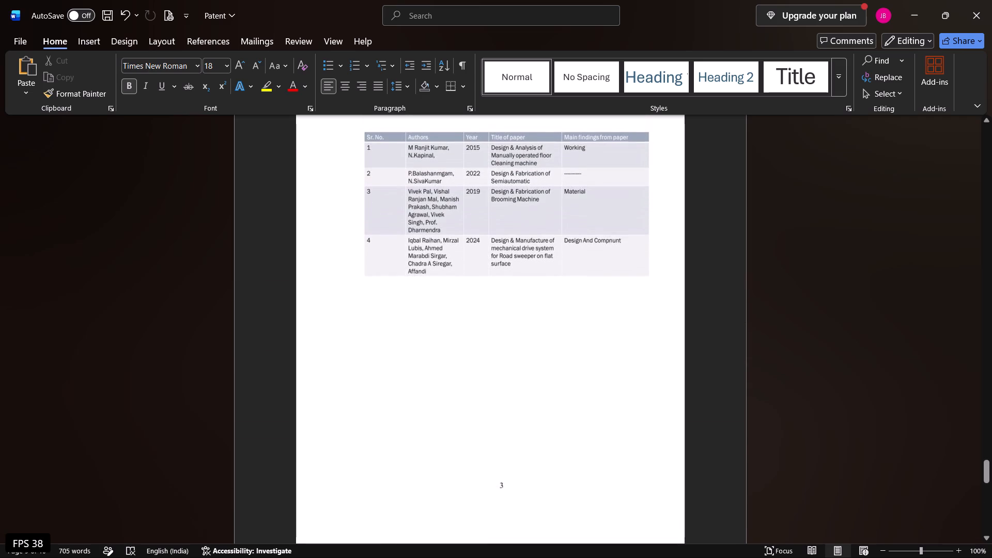
scroll(503, 388, "up", 1)
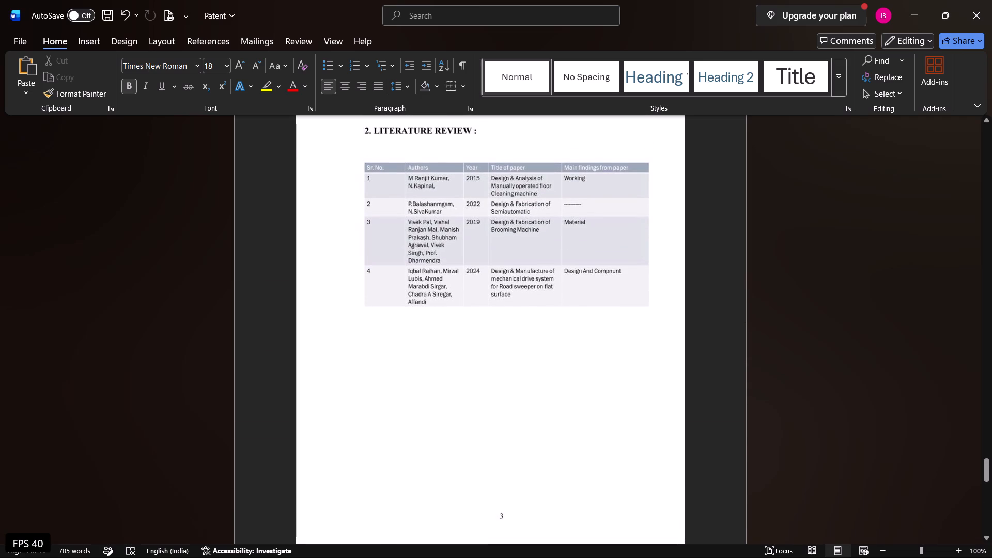
scroll(532, 301, "up", 1)
Crop the top of the literature review image down to the table's header row, cutting off the "2. LITERATURE REVIEW :" heading.
scroll(532, 301, "up", 2, "ctrl")
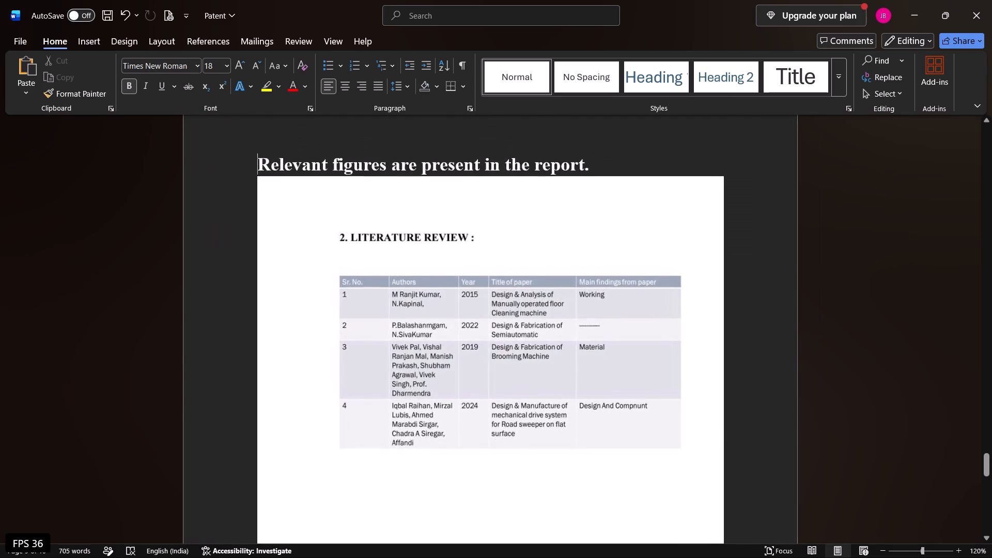
scroll(532, 301, "up", 3, "ctrl")
scroll(532, 301, "down", 1)
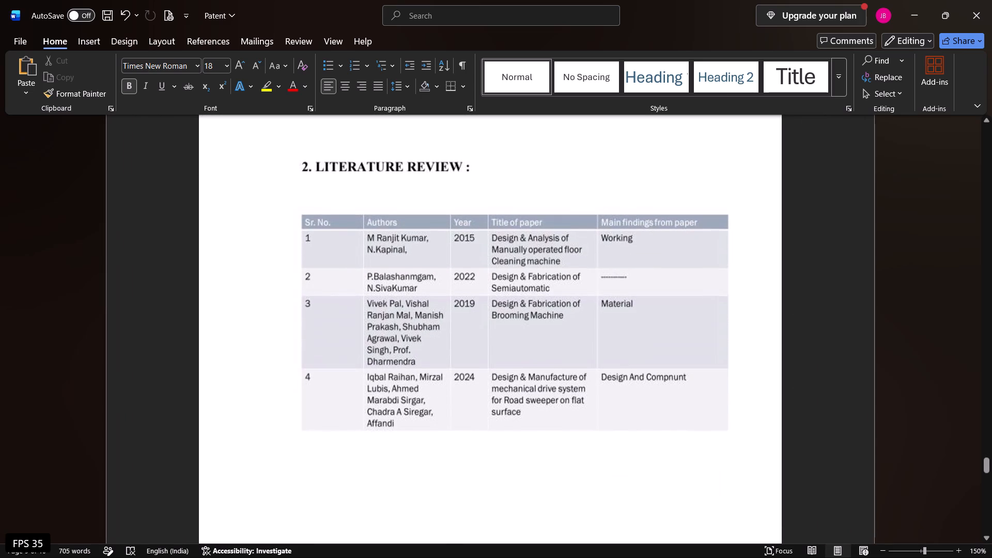
scroll(532, 301, "down", 1)
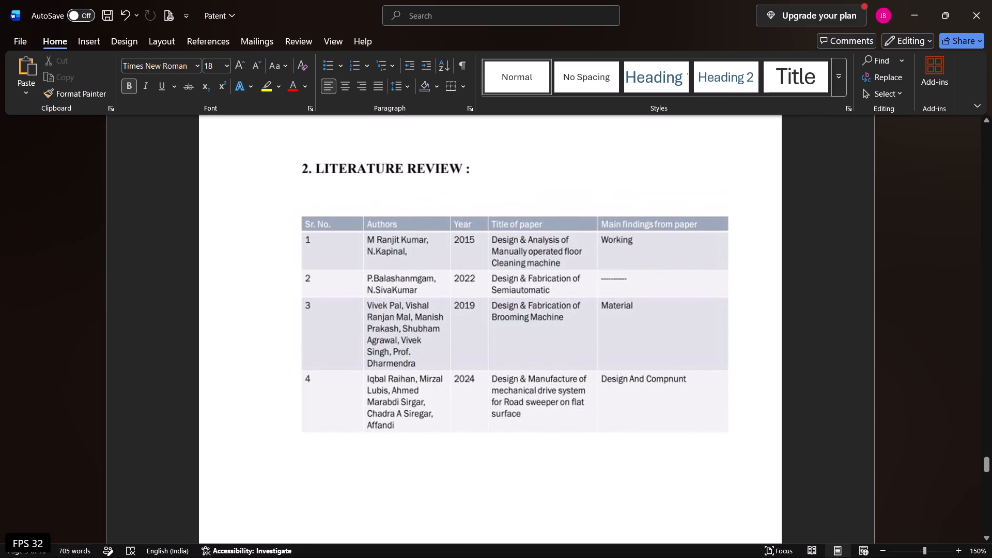
scroll(532, 301, "right", 1)
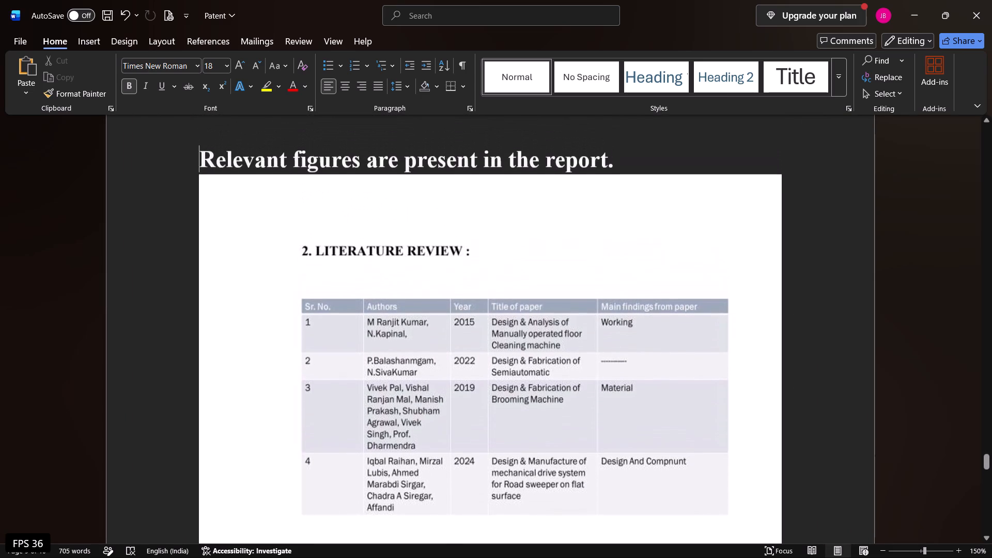
scroll(532, 301, "right", 1)
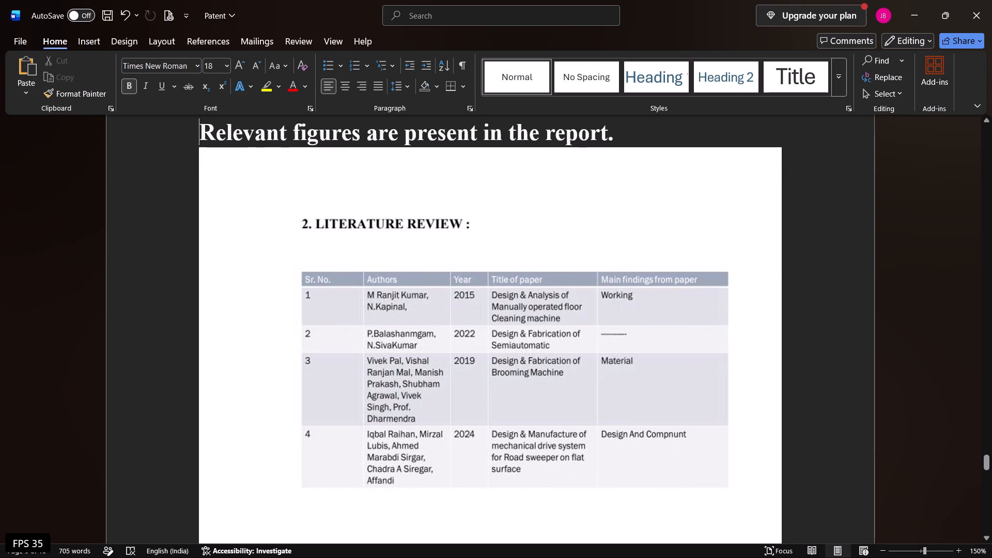
scroll(532, 301, "right", 1)
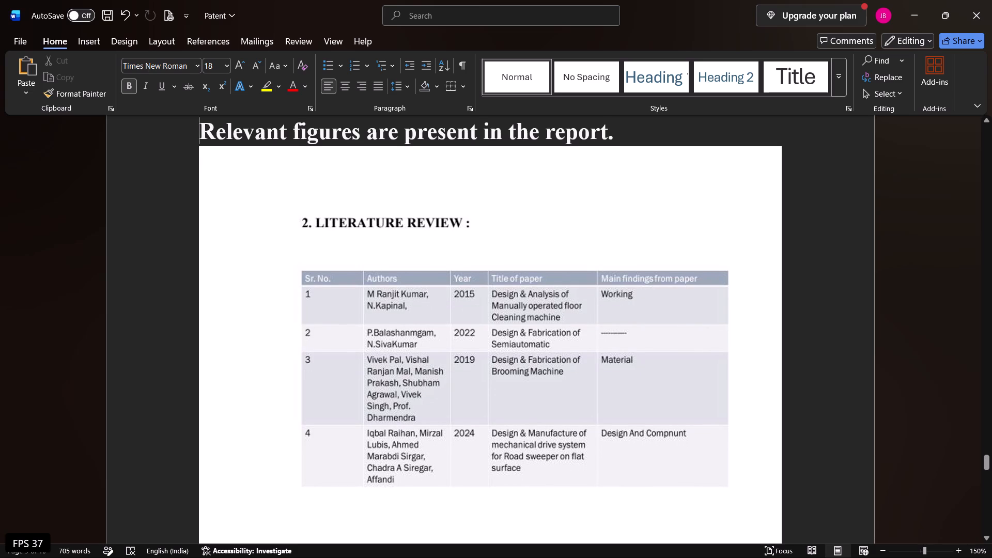
scroll(532, 301, "right", 1)
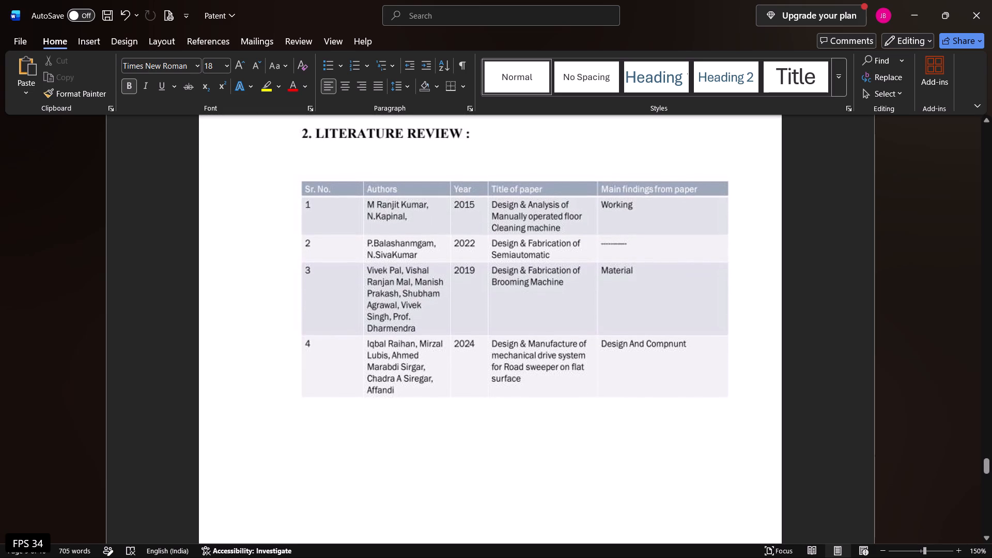
left_click_drag(349, 188, 570, 339)
left_click(570, 339)
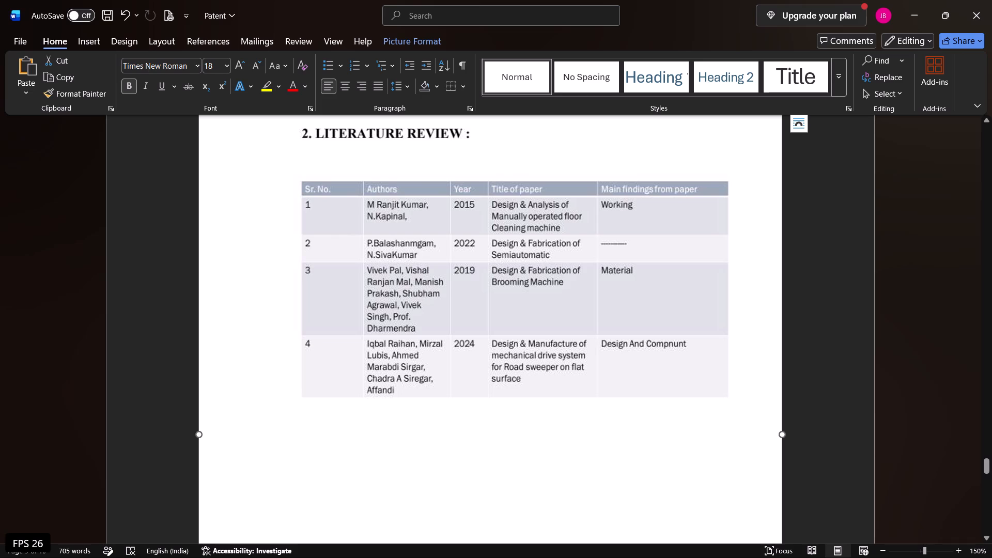
right_click(560, 287)
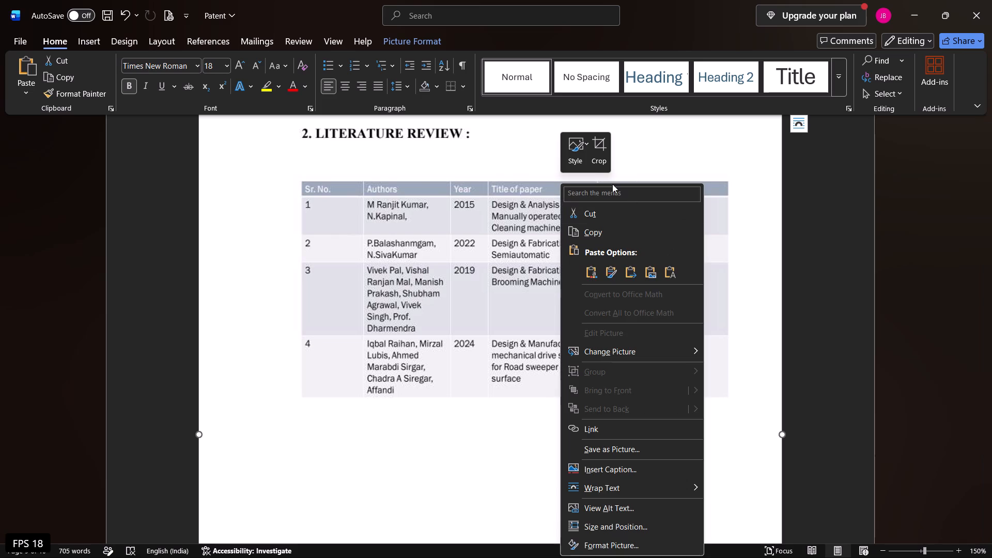
left_click(600, 154)
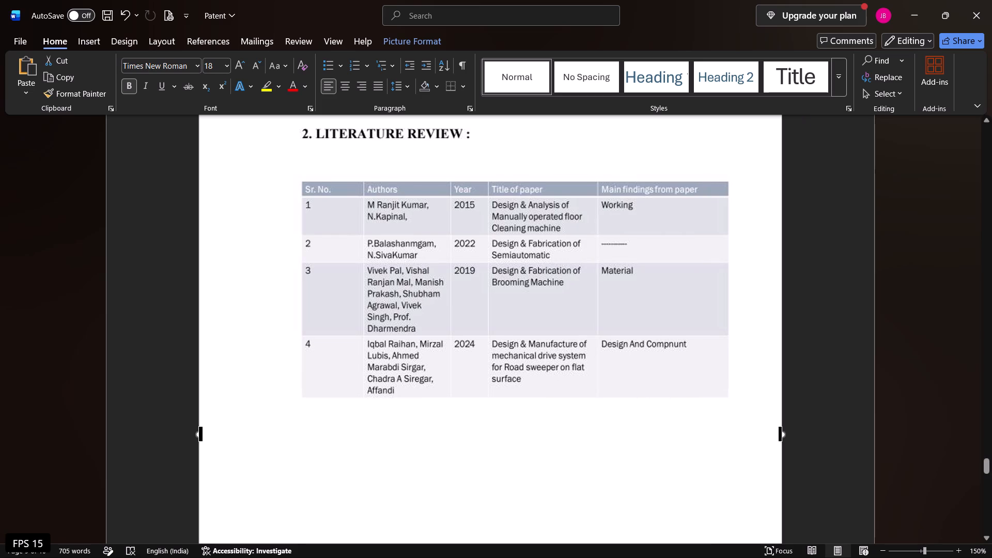
scroll(531, 202, "up", 1)
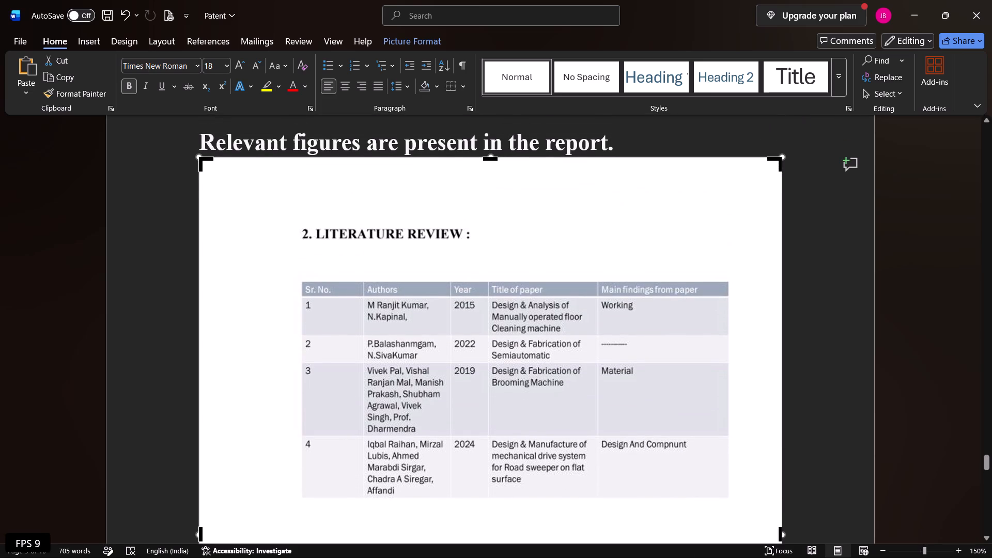
left_click_drag(494, 159, 509, 280)
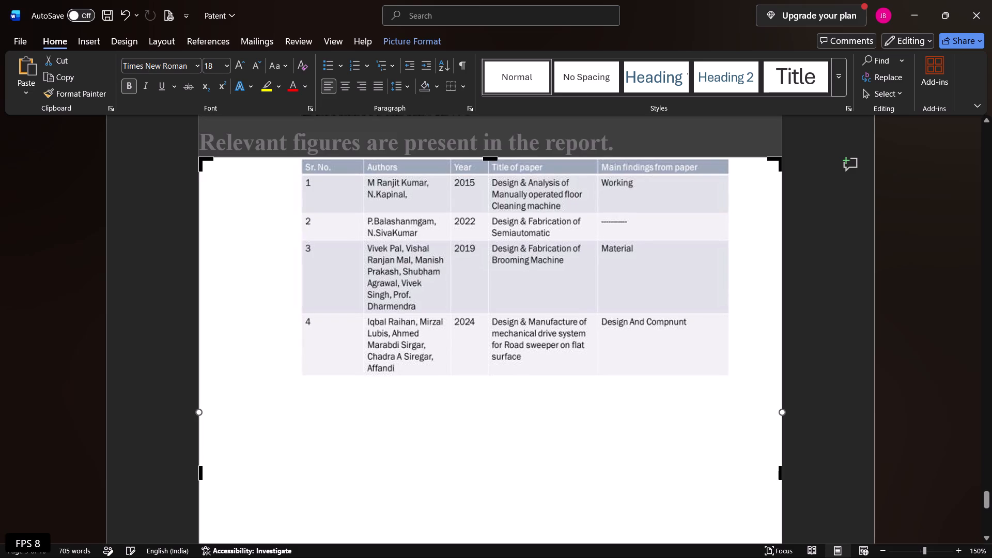
Crop the bottom of the literature review image up to the end of table row 4, cutting off the blank area and page number.
scroll(479, 368, "down", 2)
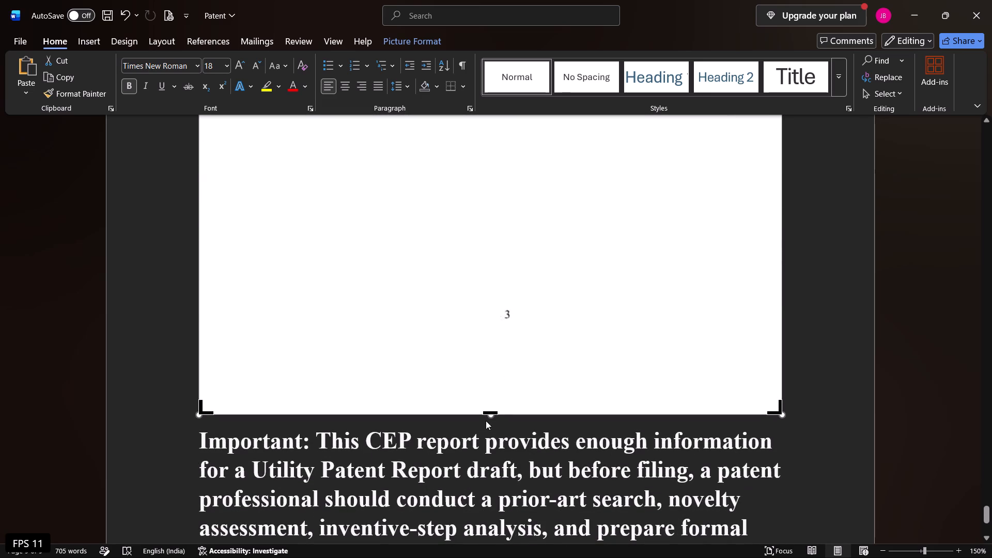
left_click_drag(490, 411, 503, 224)
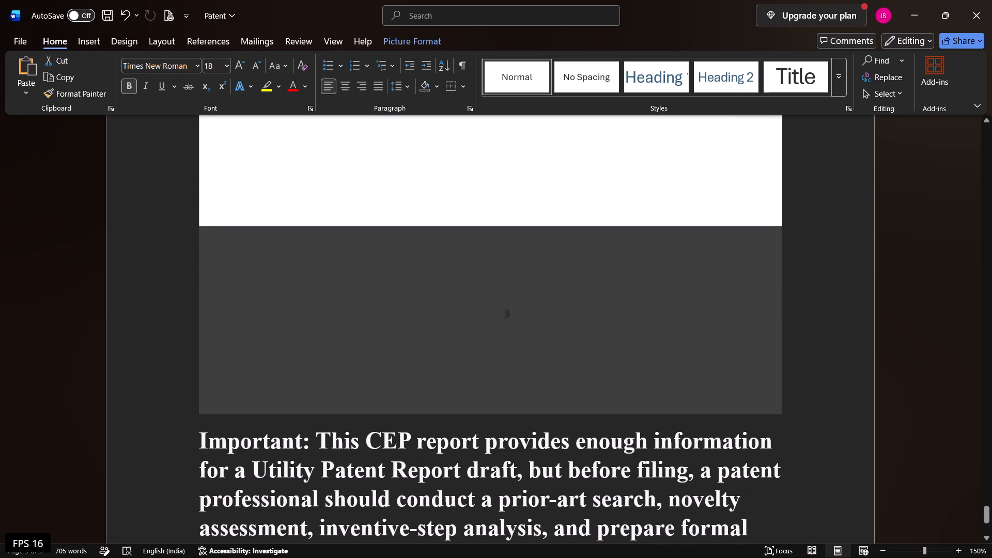
left_click_drag(503, 224, 515, 117)
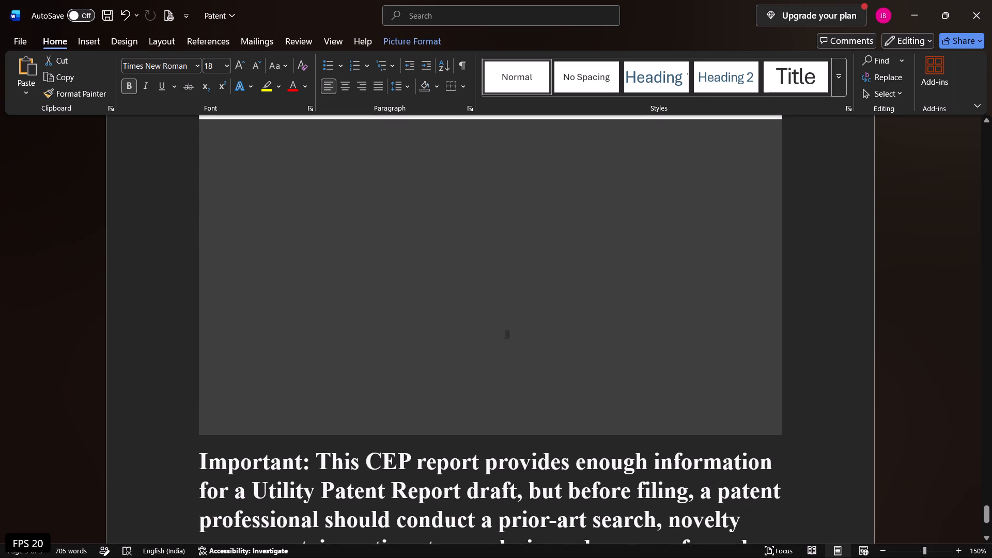
left_click_drag(515, 117, 515, 119)
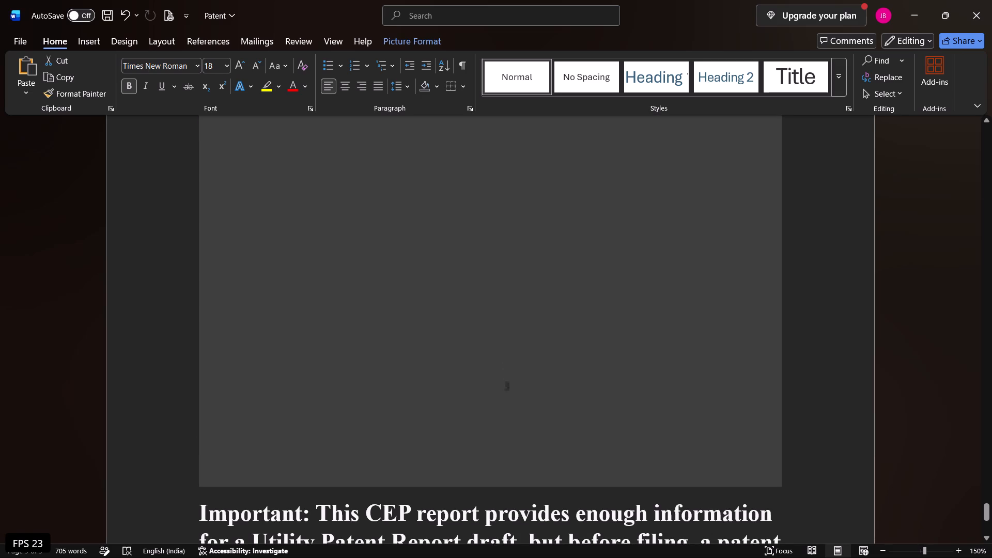
left_click_drag(515, 119, 511, 139)
scroll(511, 139, "up", 5)
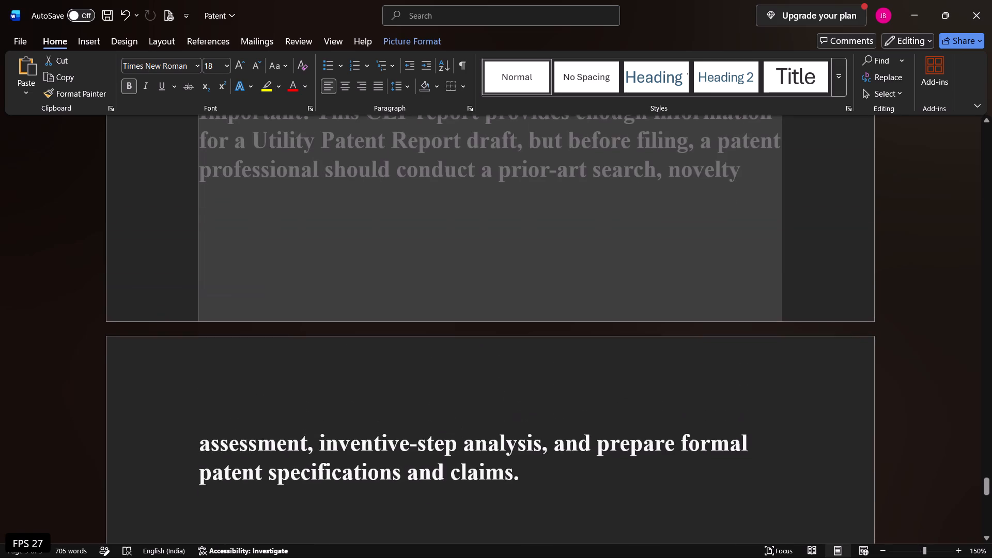
scroll(511, 139, "up", 4)
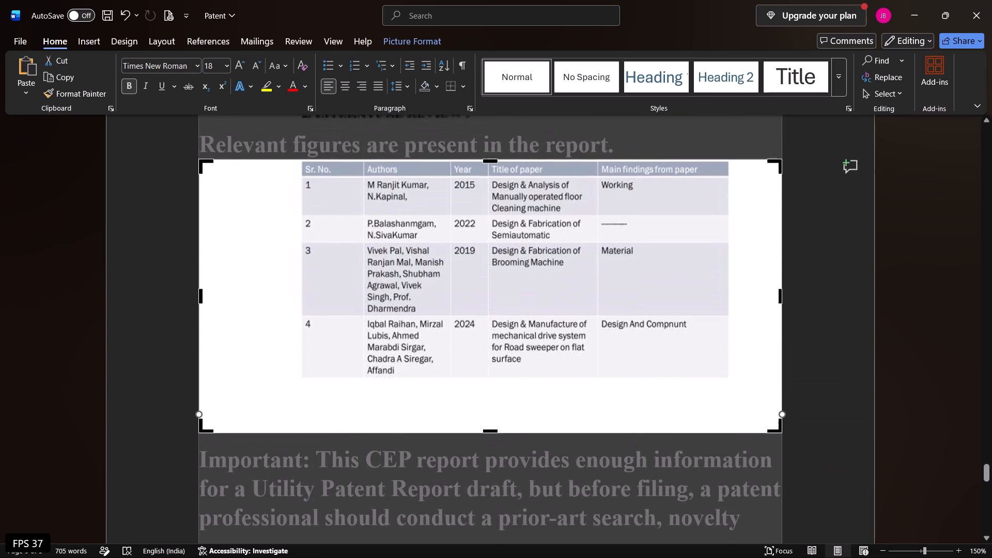
left_click_drag(489, 430, 512, 381)
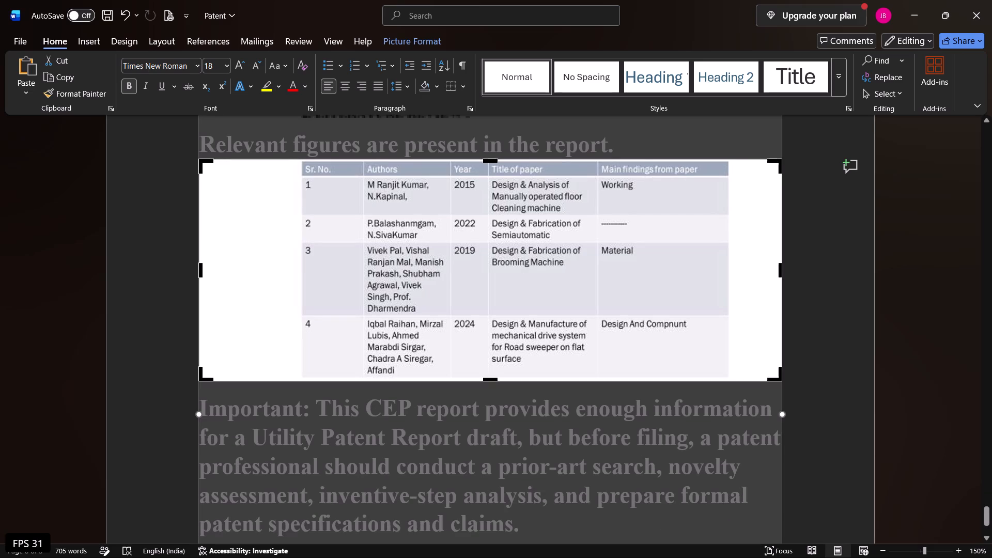
left_click(493, 379)
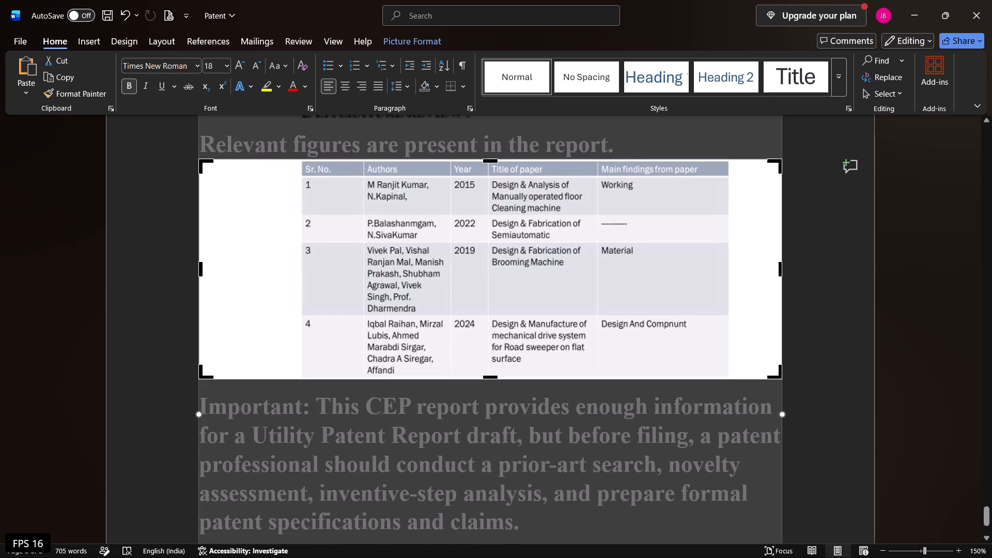
Crop the white margins on both sides of the literature review image to the table's edges and apply the crop.
left_click_drag(200, 263, 241, 273)
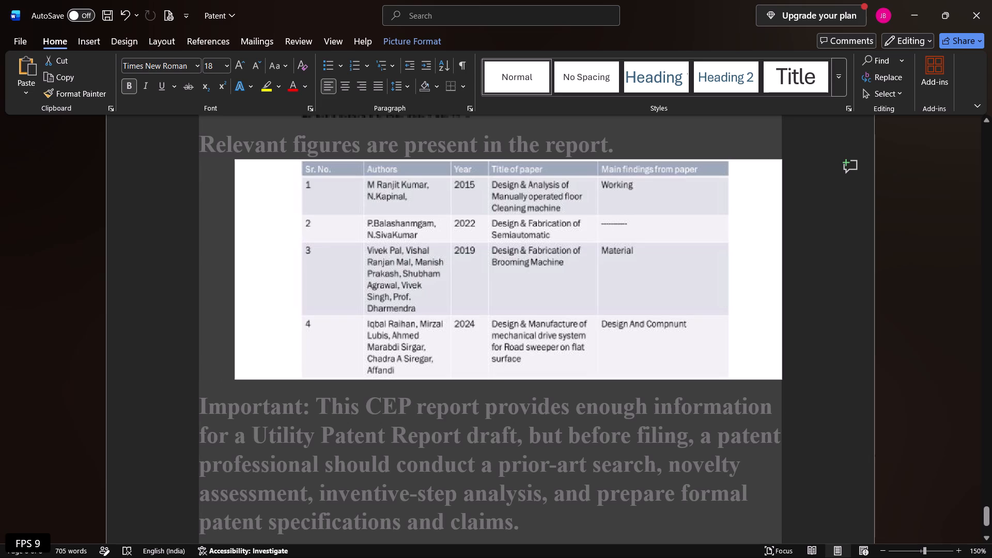
left_click_drag(241, 273, 302, 283)
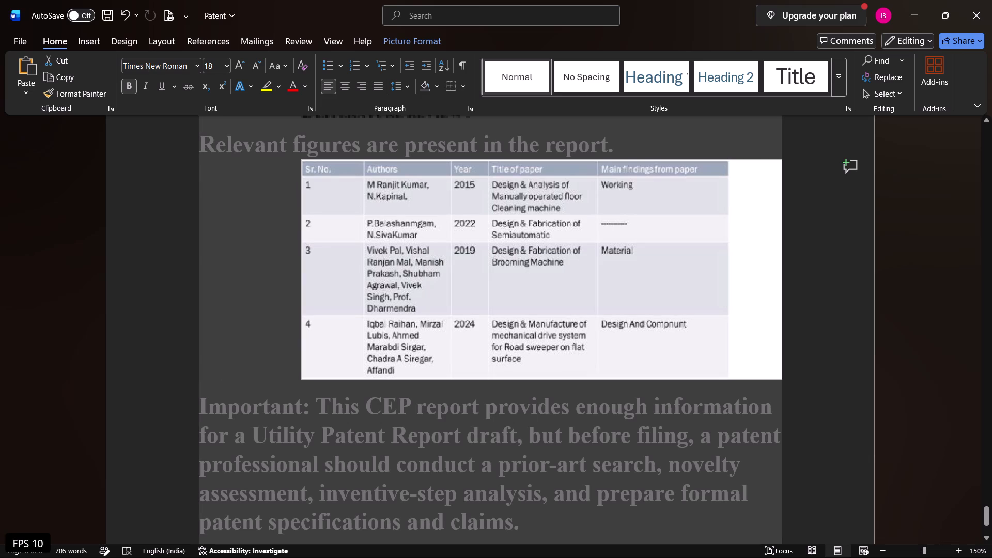
left_click_drag(302, 283, 301, 284)
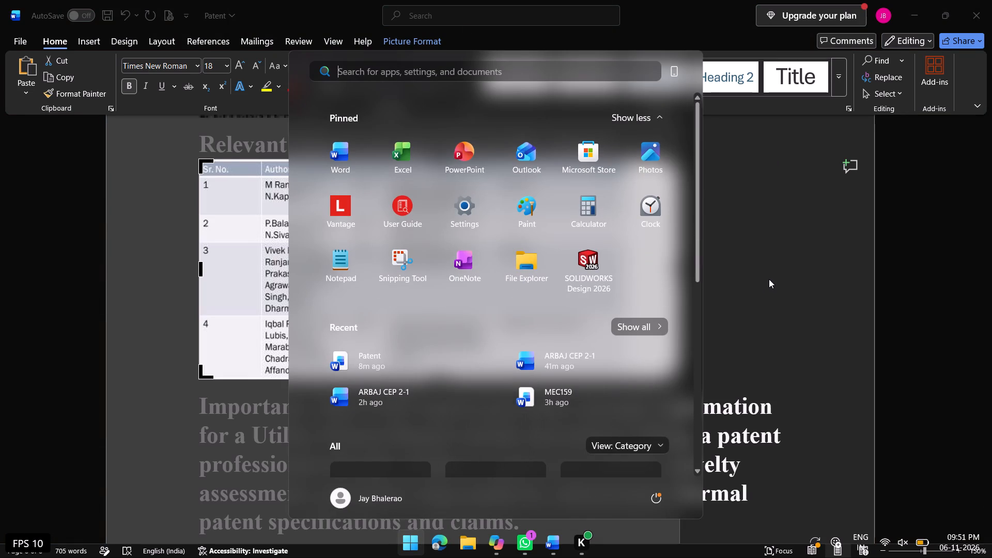
left_click(783, 268)
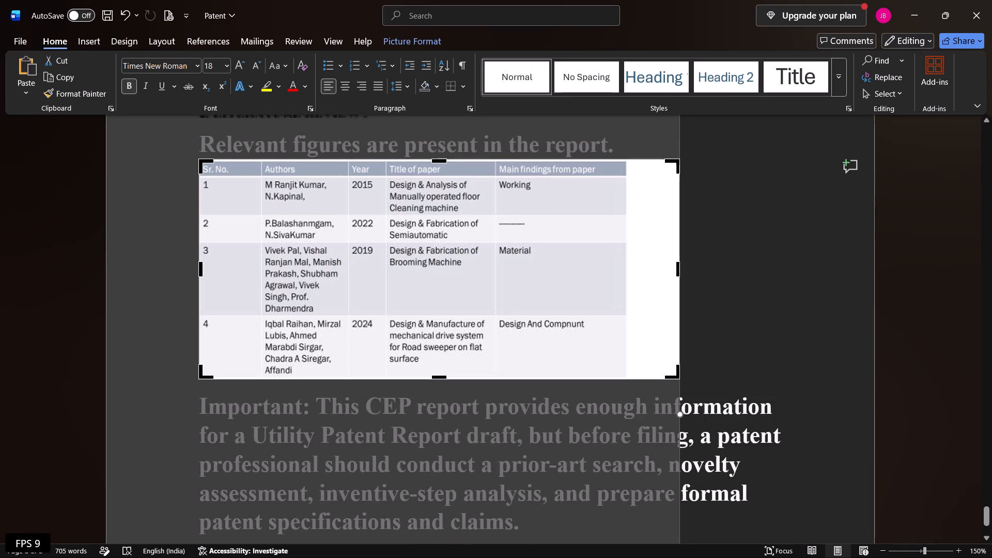
left_click_drag(676, 266, 636, 264)
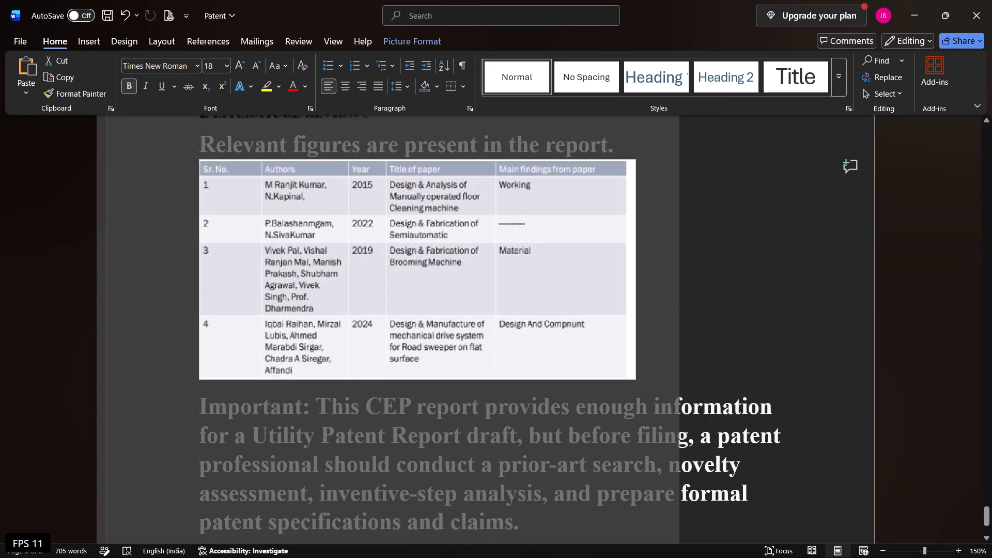
left_click_drag(636, 264, 627, 266)
left_click(734, 283)
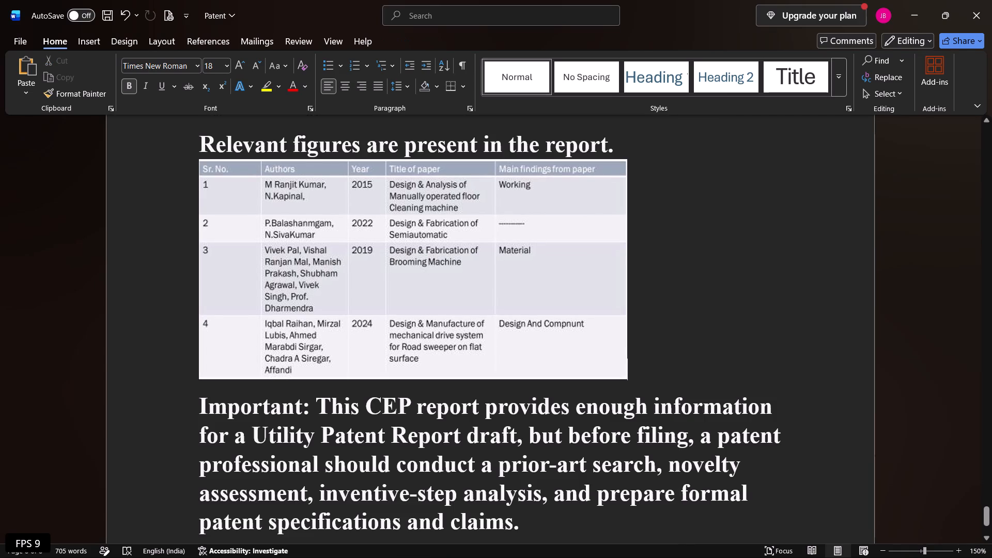
Delete the closing "Important: This CEP report provides enough information..." paragraph below the table image.
scroll(477, 257, "right", 1)
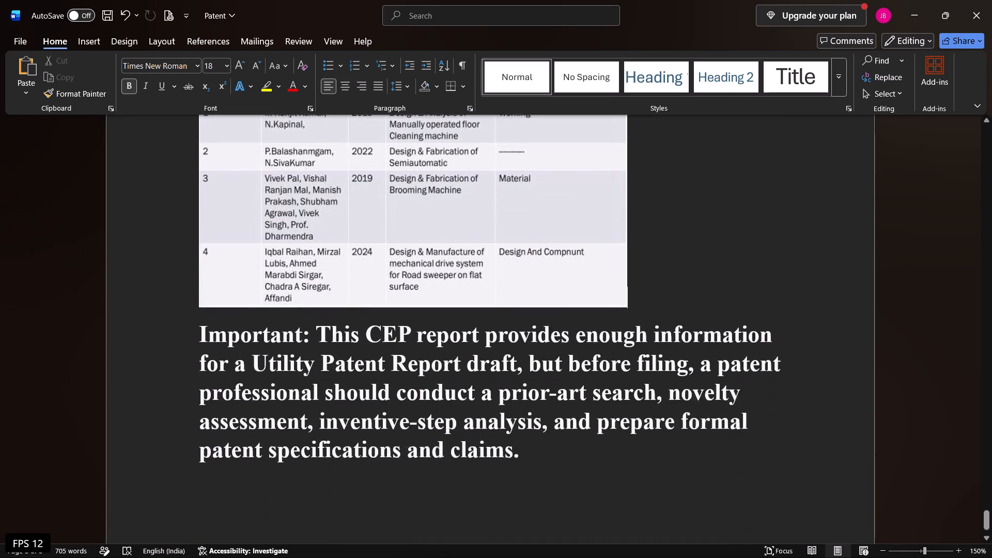
scroll(477, 257, "right", 1)
scroll(477, 257, "down", 3, "ctrl")
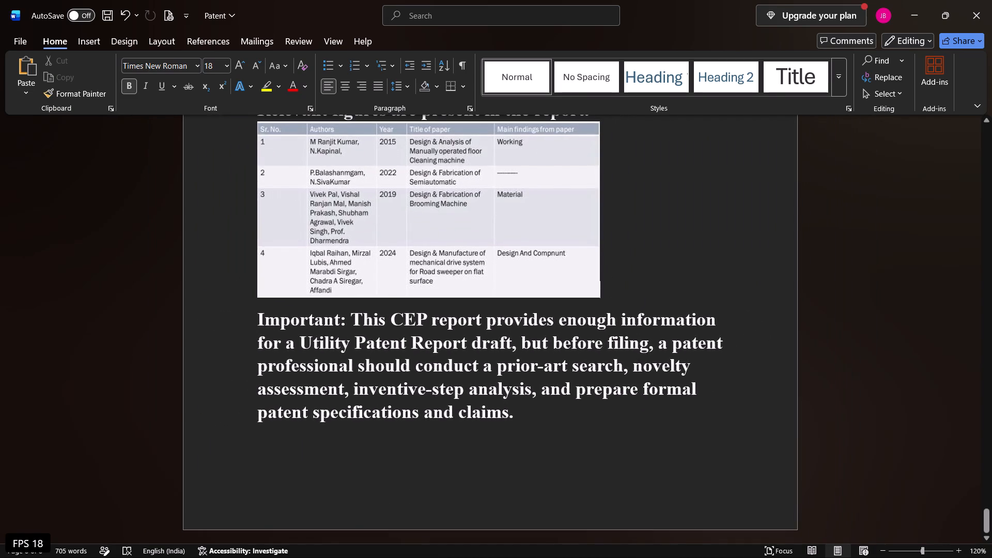
scroll(477, 257, "down", 6, "ctrl")
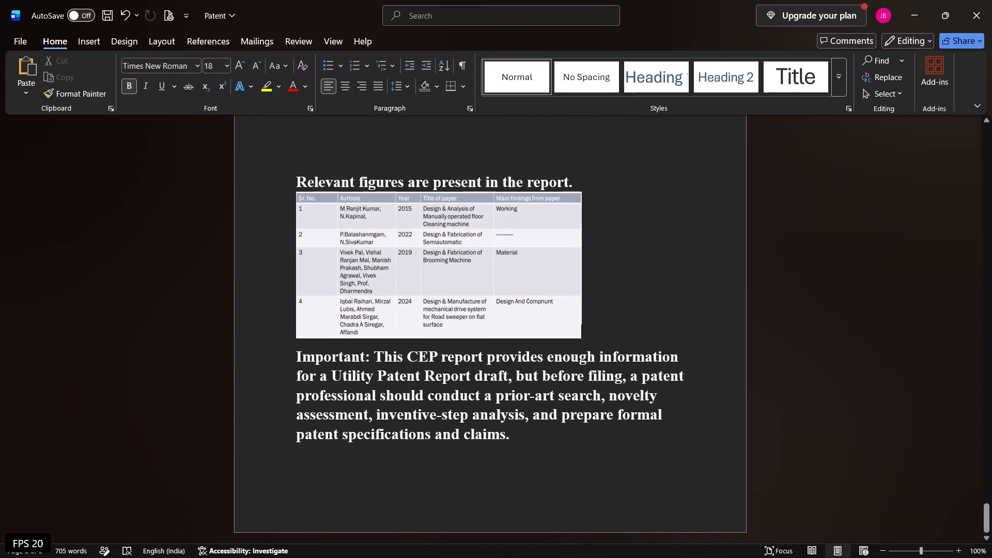
left_click_drag(519, 442, 257, 357)
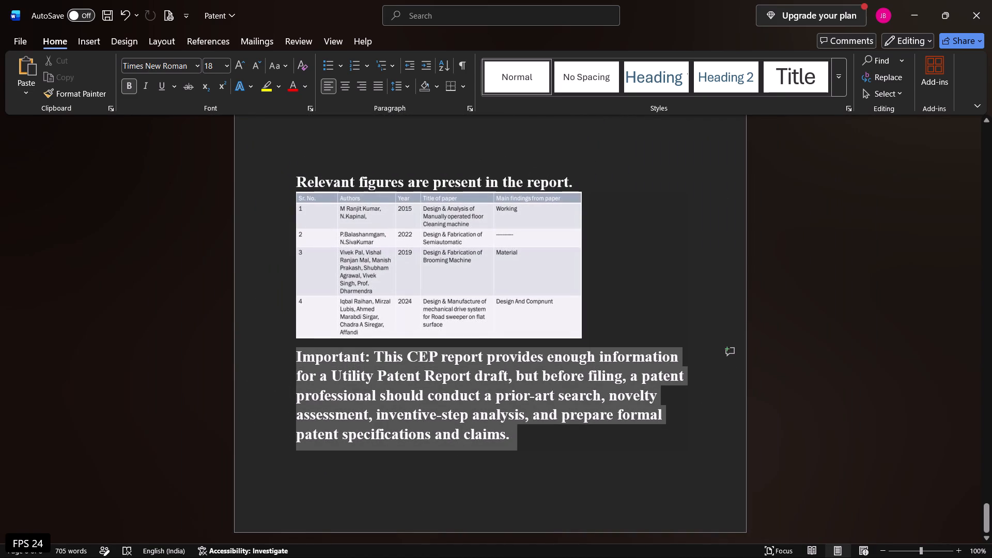
left_click_drag(257, 357, 257, 355)
key("BackSpace")
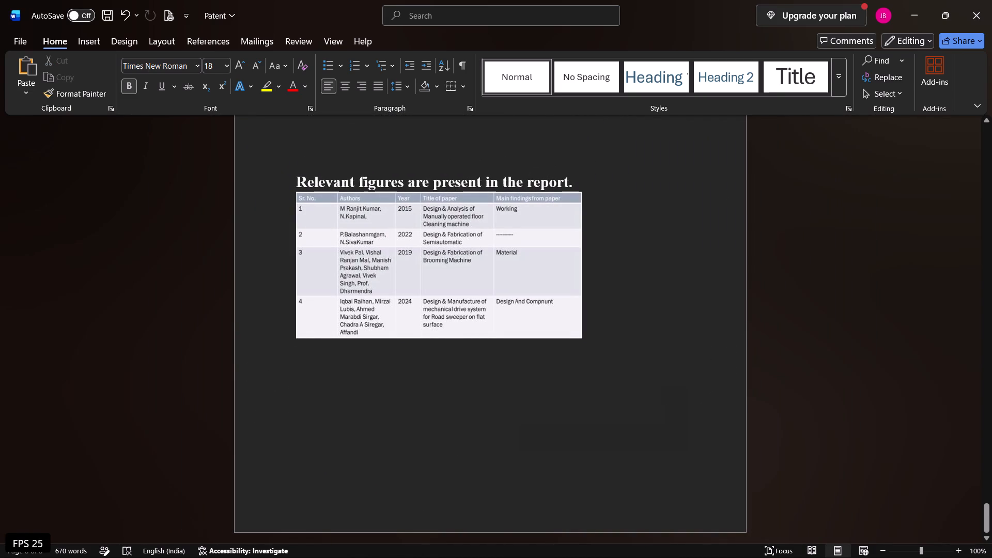
Enlarge the cropped literature review table image proportionally until it nearly reaches the page's right edge.
scroll(495, 296, "down", 1)
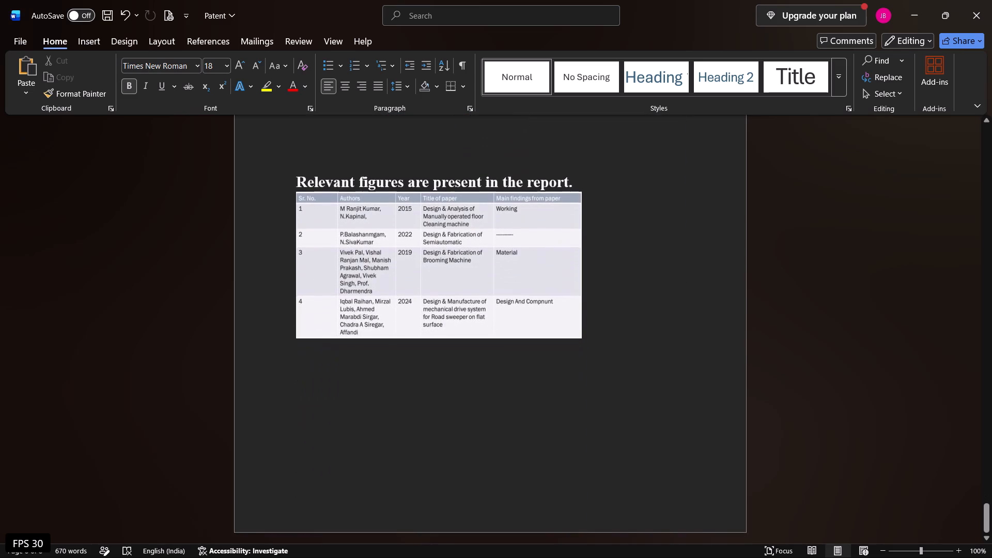
left_click(487, 291)
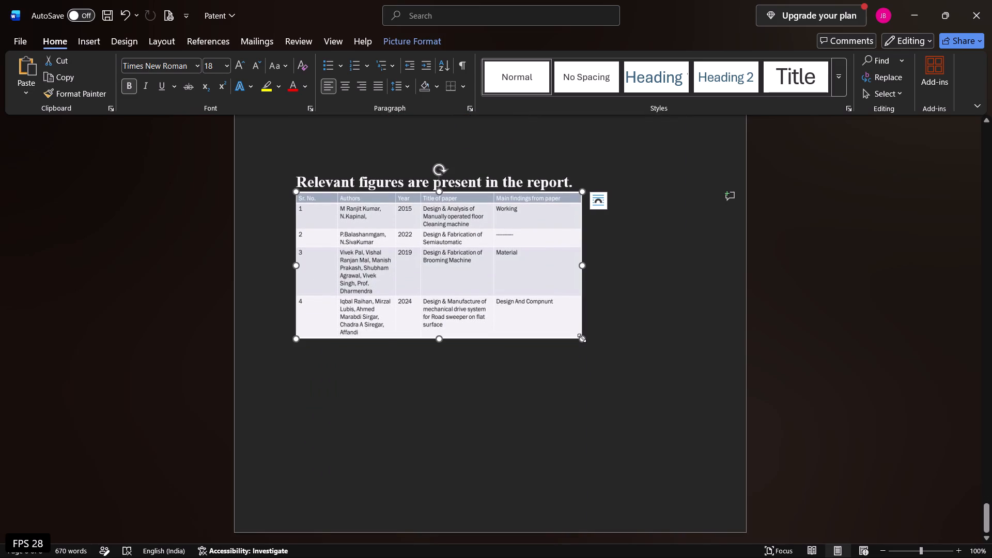
left_click_drag(582, 338, 628, 426)
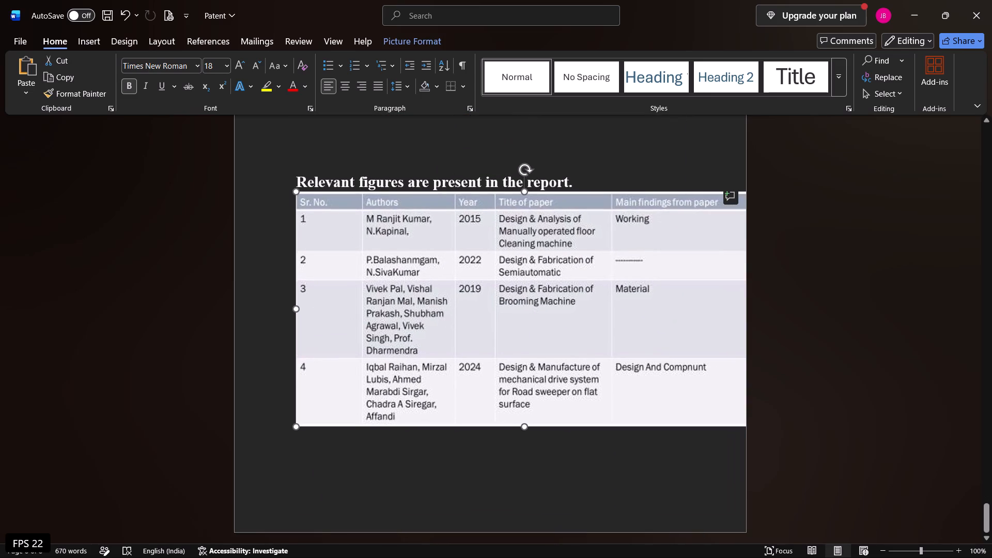
left_click_drag(628, 426, 588, 418)
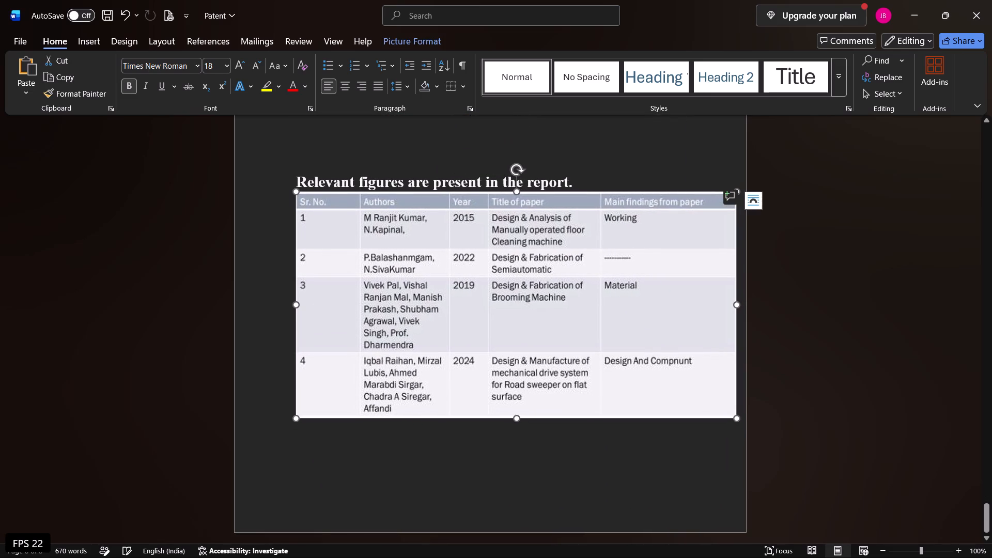
Set the literature review table image to Square text wrapping and move it slightly lower, centred horizontally on the page.
left_click_drag(537, 244, 510, 291)
left_click_drag(518, 207, 497, 212)
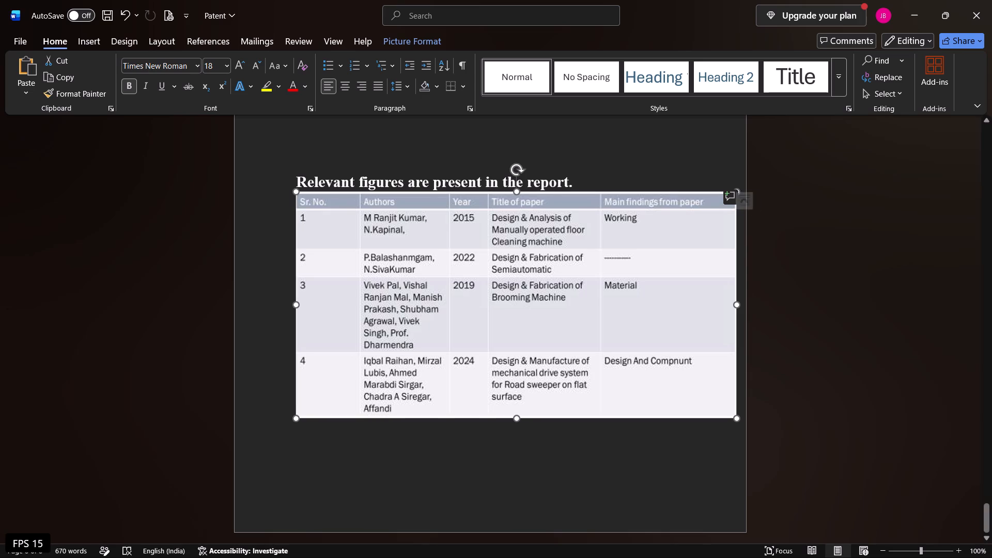
left_click(756, 195)
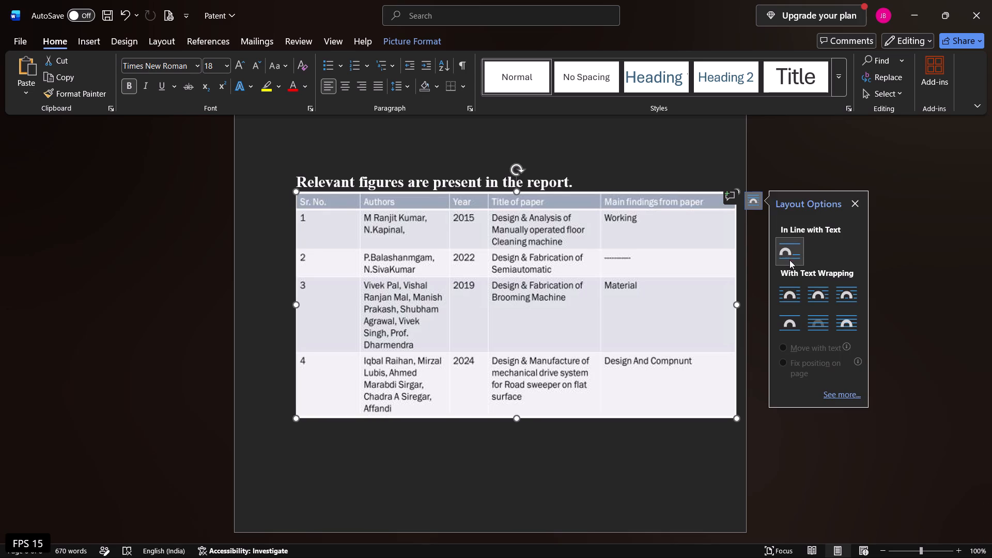
left_click(799, 291)
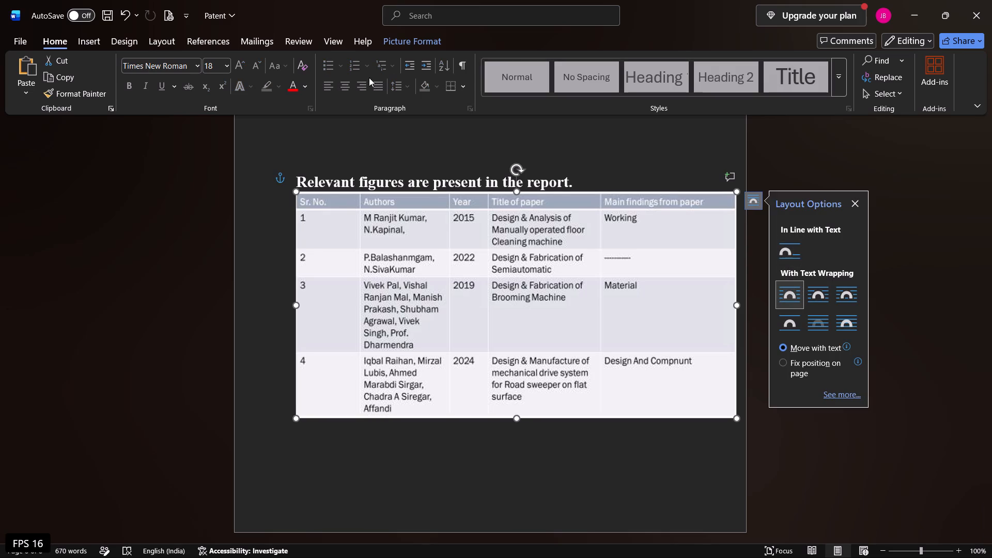
left_click_drag(574, 249, 534, 280)
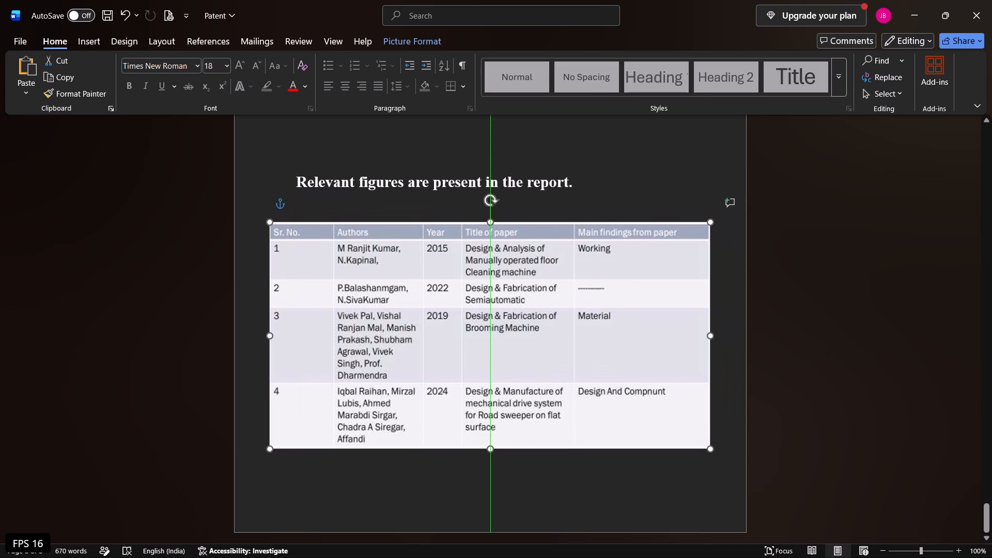
left_click_drag(534, 280, 543, 298)
Centre the line "Relevant figures are present in the report." and replace its text with the heading "Literature revieve:".
triple_click(436, 183)
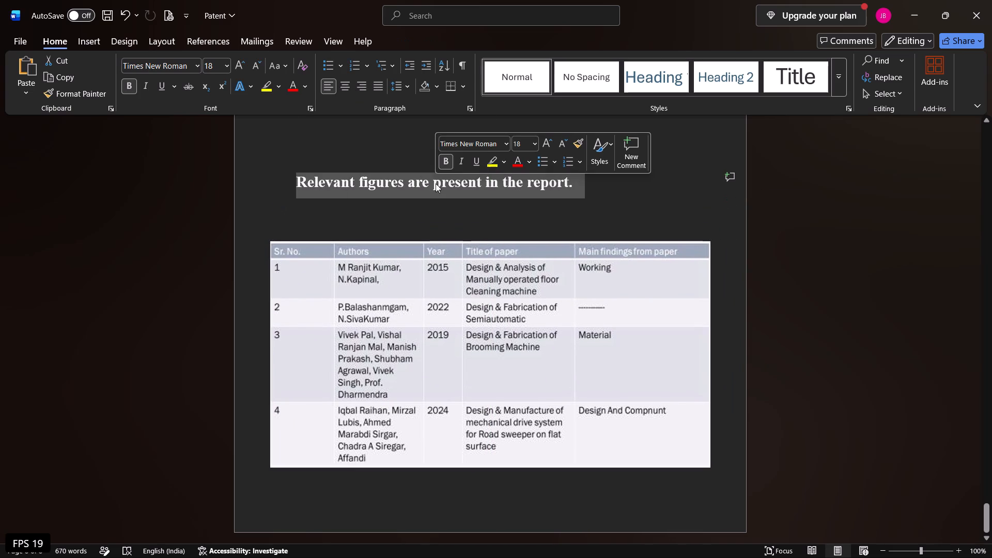
left_click(340, 90)
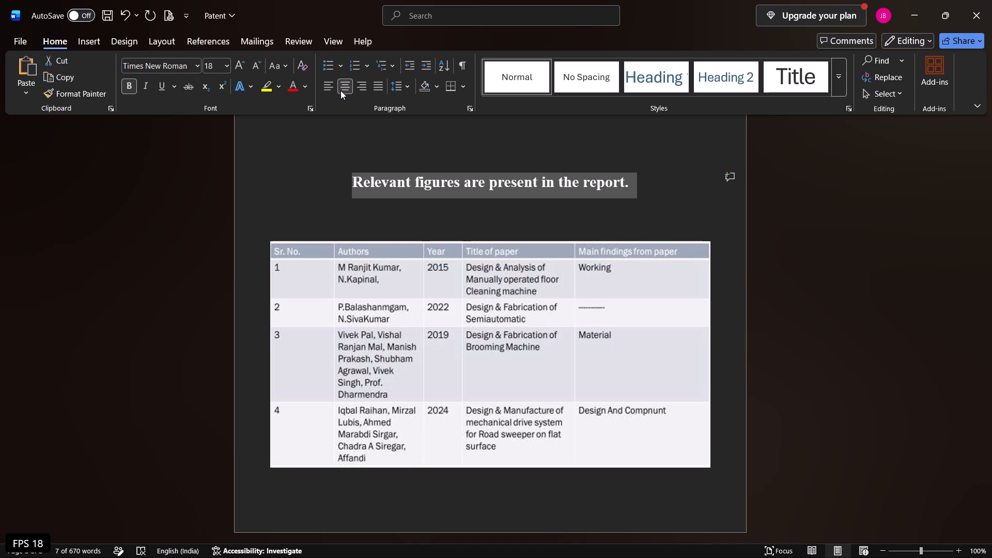
type("Literat")
type("ure")
key("space")
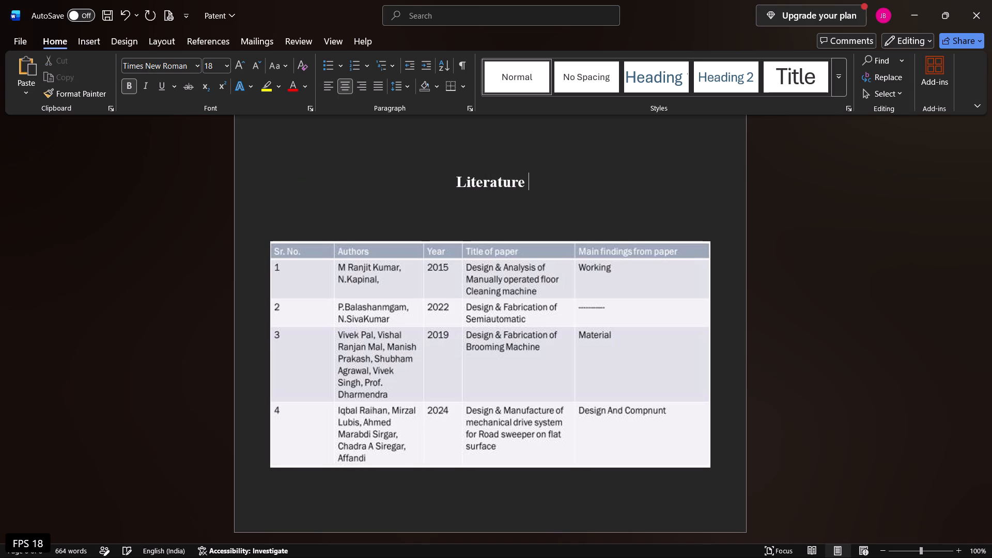
type("reve")
key("BackSpace")
type("ieve")
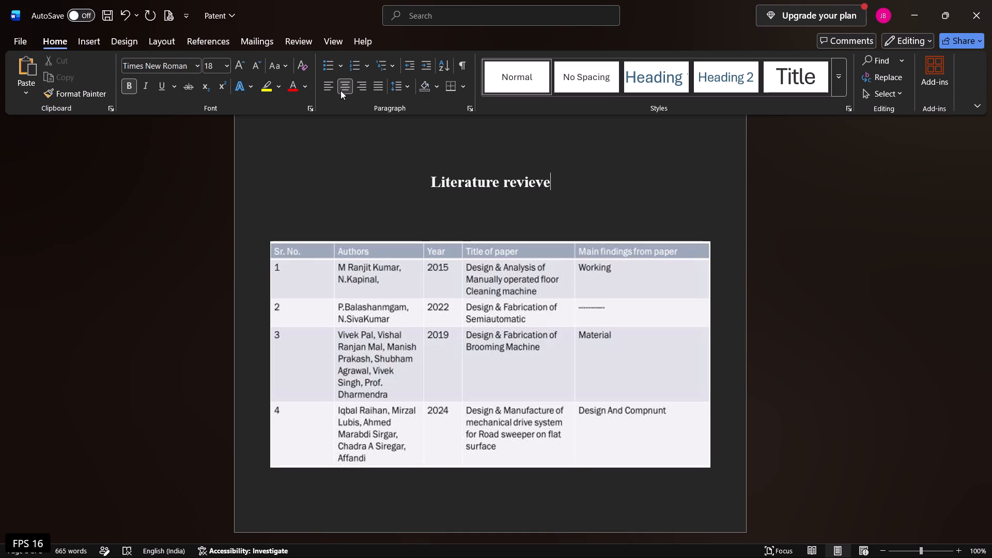
key("shift+colon")
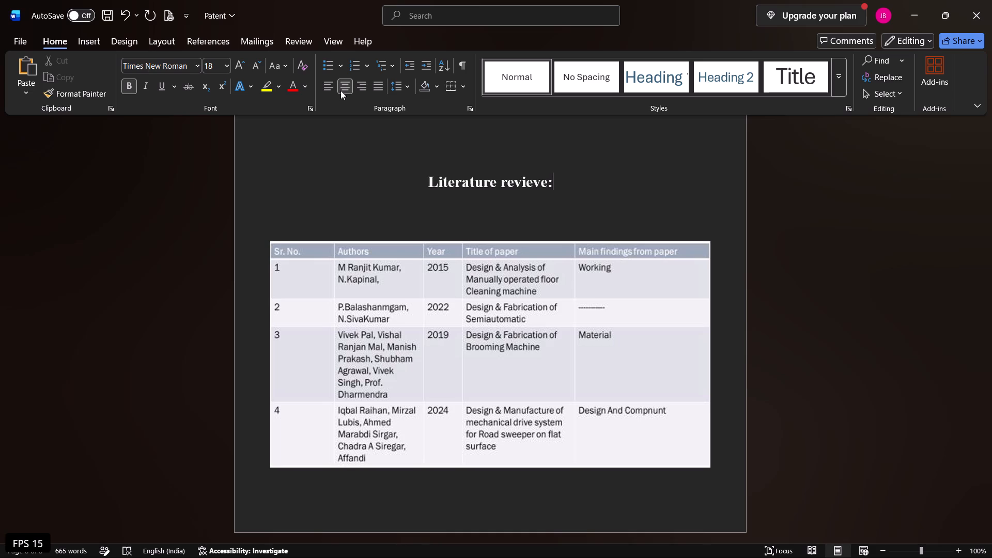
Delete the empty line between the literature heading and the table image.
left_click(448, 215)
key("BackSpace")
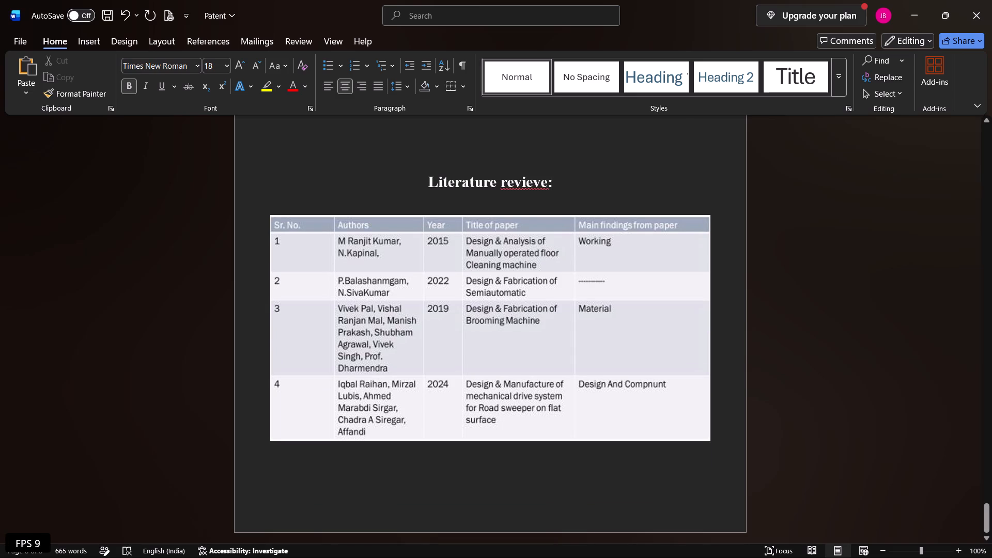
Review the preceding sections and number the literature heading above the table image with "15. ".
scroll(470, 306, "up", 1)
scroll(559, 291, "up", 3)
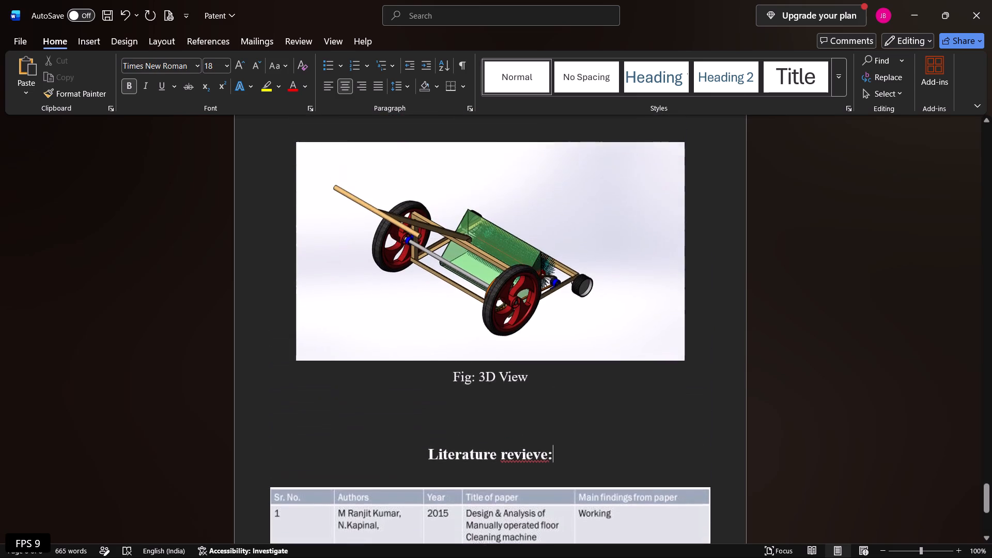
scroll(559, 291, "up", 7)
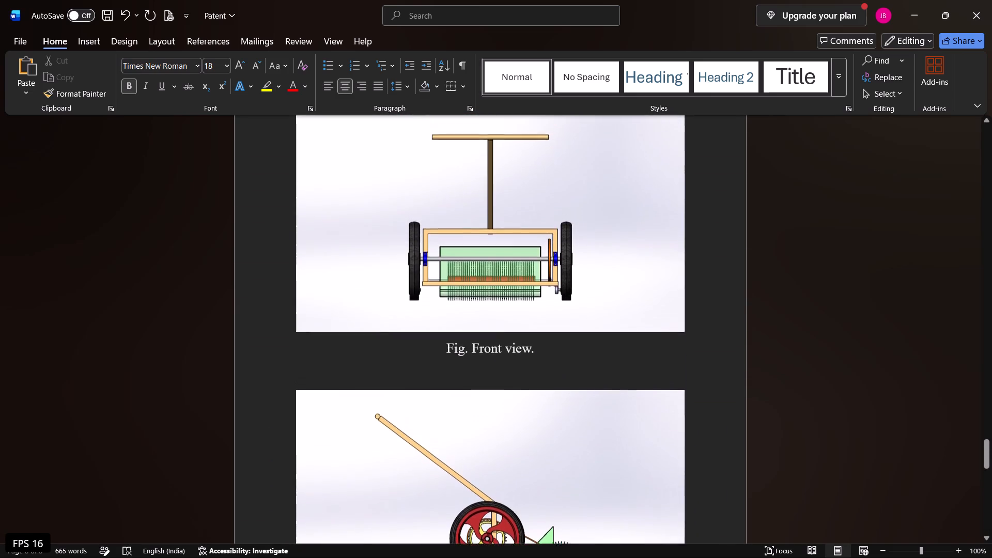
scroll(559, 291, "up", 2)
scroll(559, 291, "down", 1)
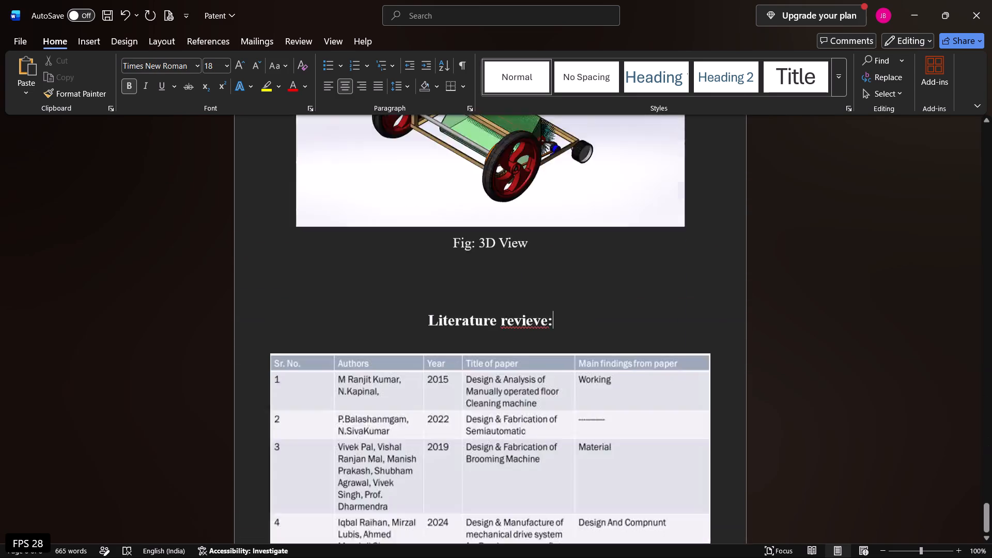
scroll(559, 291, "down", 1)
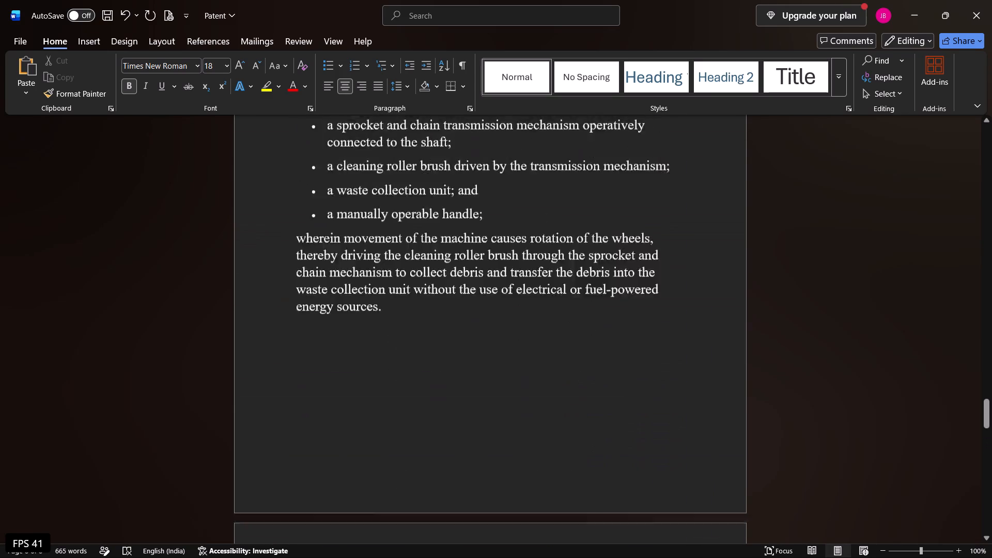
scroll(559, 291, "down", 1)
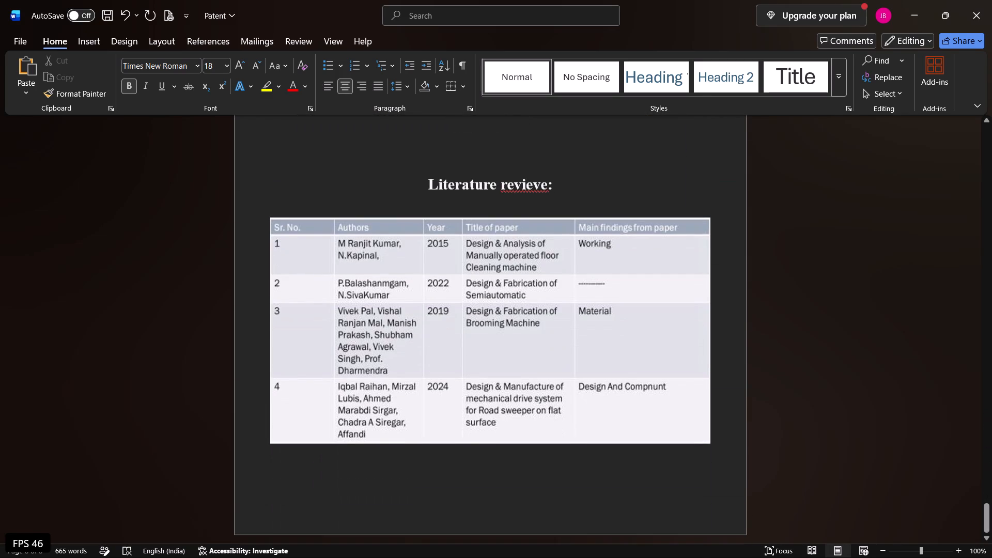
left_click(423, 185)
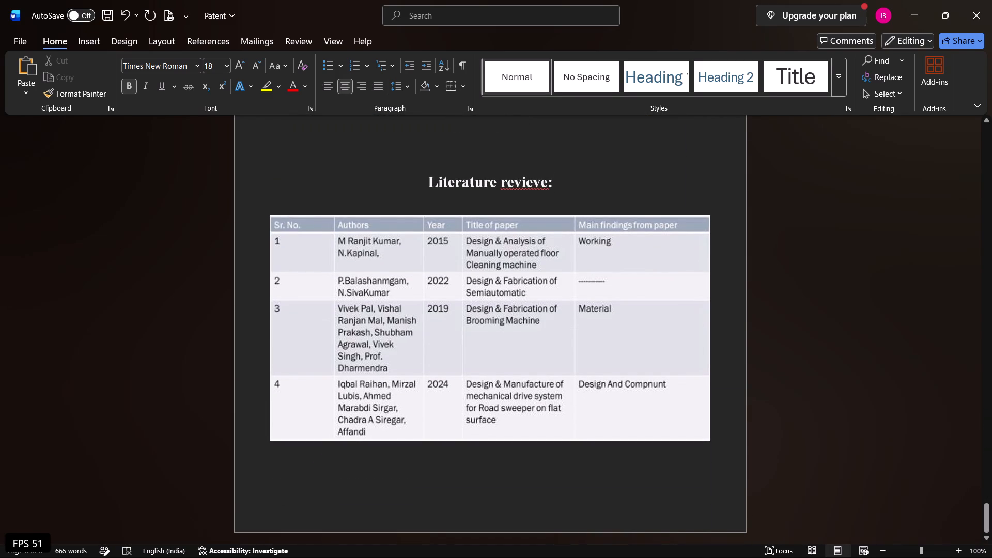
type("15")
type(".")
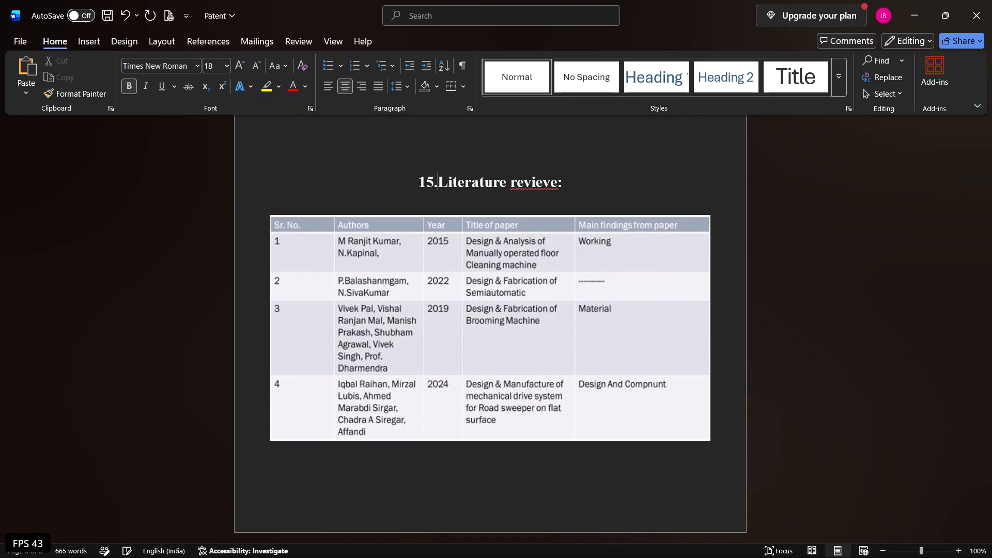
key("space")
Place the insertion point before the heading "1. Title of Invention" at the start of the document.
scroll(521, 234, "down", 2)
scroll(521, 234, "up", 6)
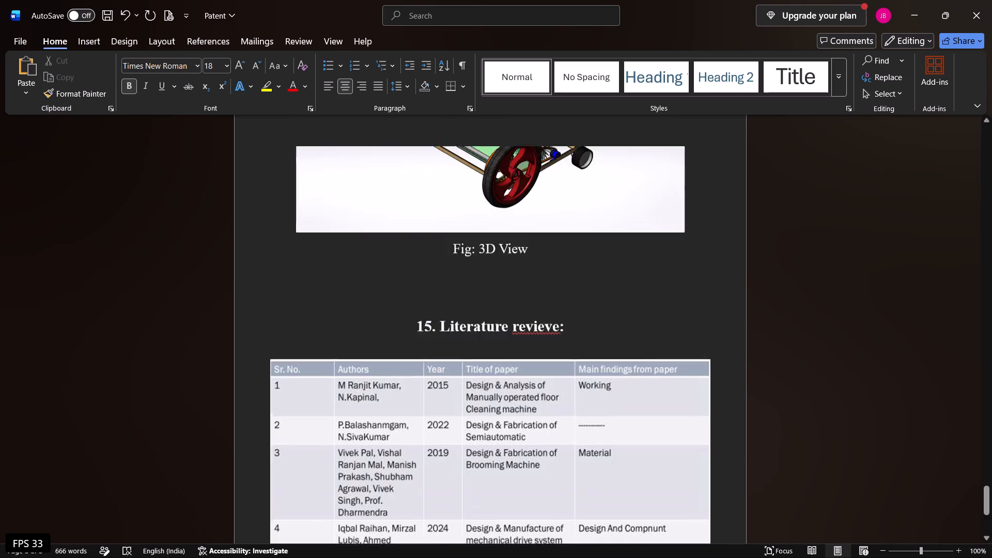
scroll(521, 234, "up", 17)
scroll(521, 234, "up", 20)
scroll(521, 234, "up", 10)
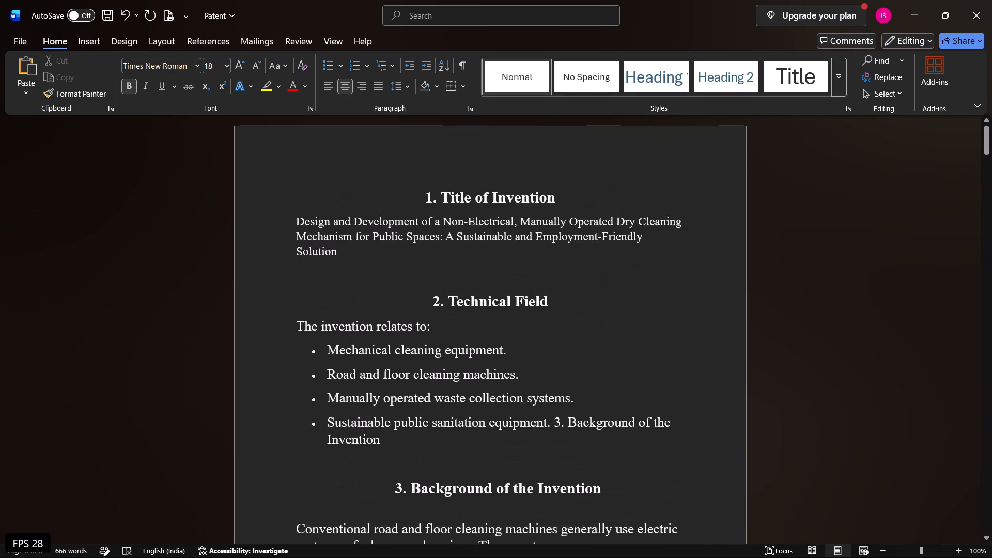
left_click(482, 169)
left_click(415, 197)
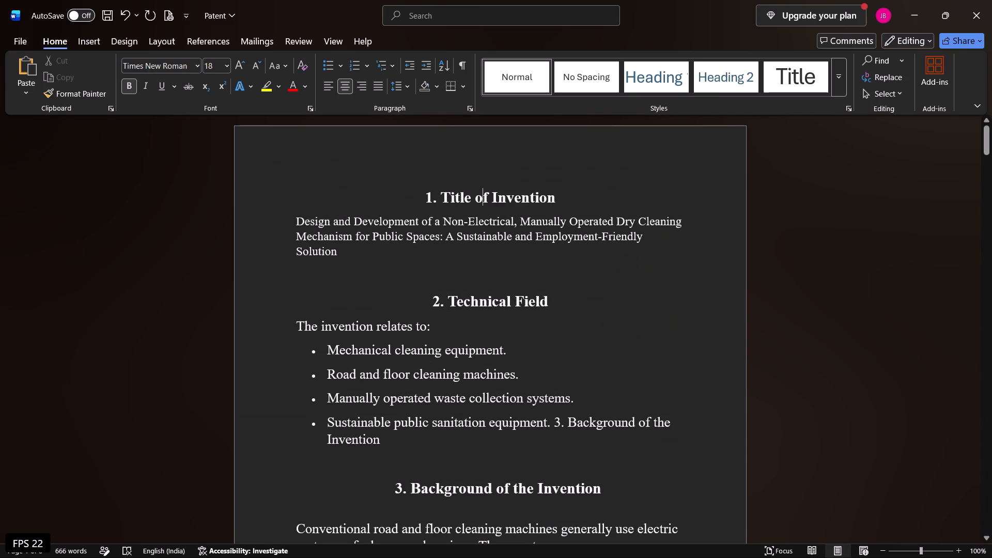
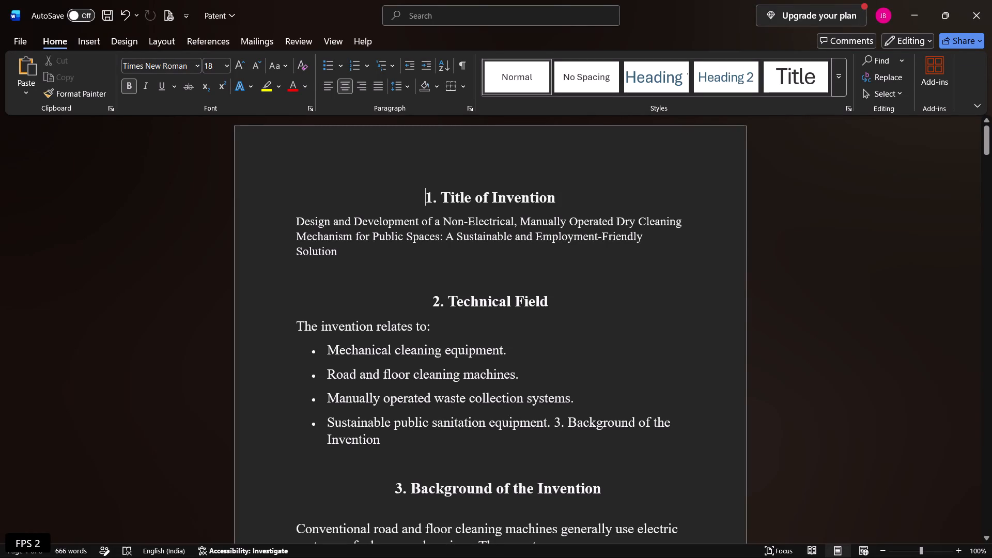
Add the heading "Guide:" on its own line above "1. Title of Invention".
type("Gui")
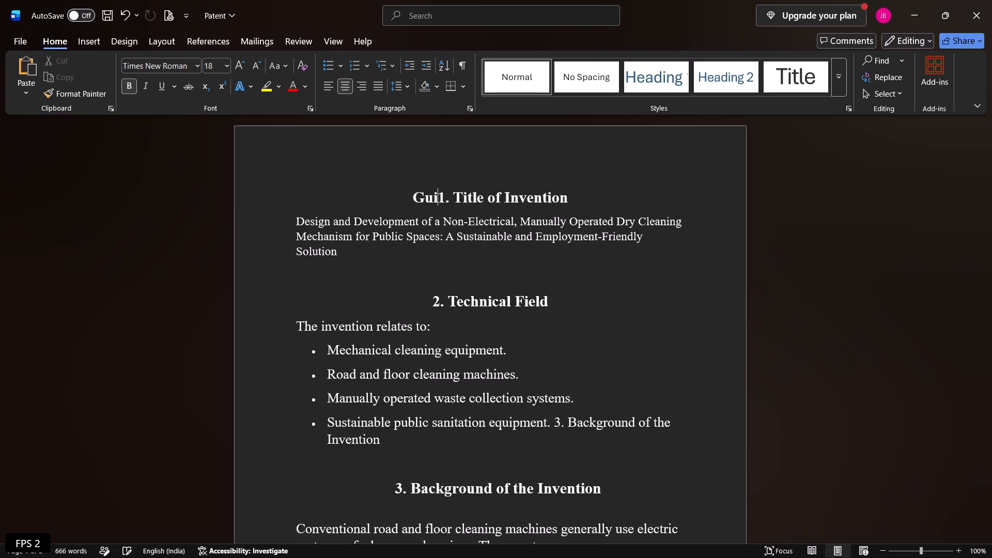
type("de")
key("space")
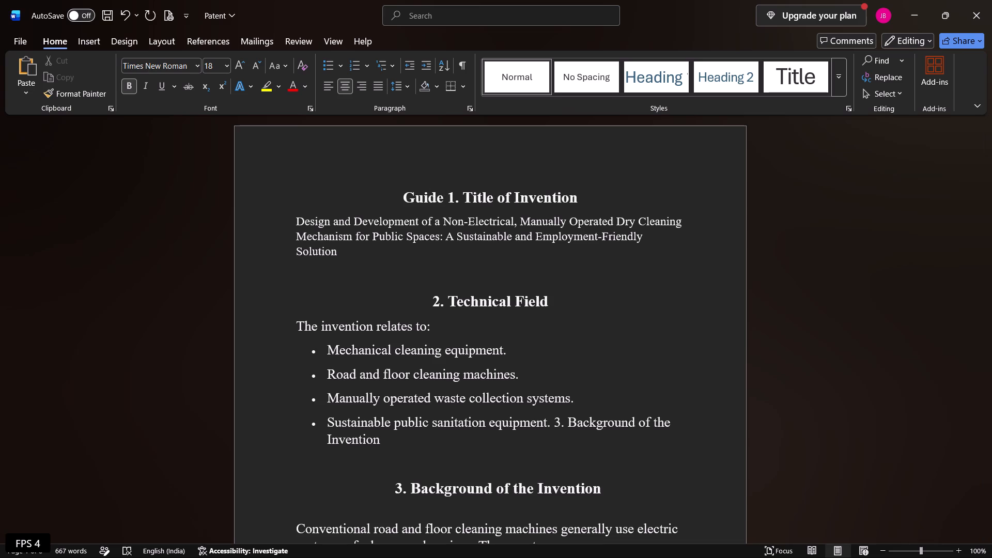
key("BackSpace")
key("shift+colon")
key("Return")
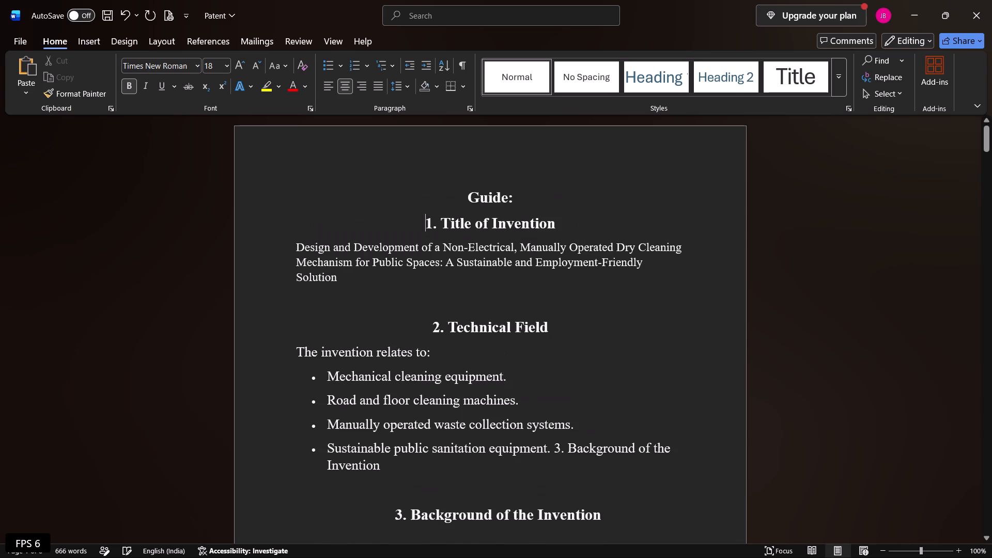
Enter the guide's title and name on a new line below the "Guide:" heading, followed by an empty line.
left_click(596, 191)
key("Return")
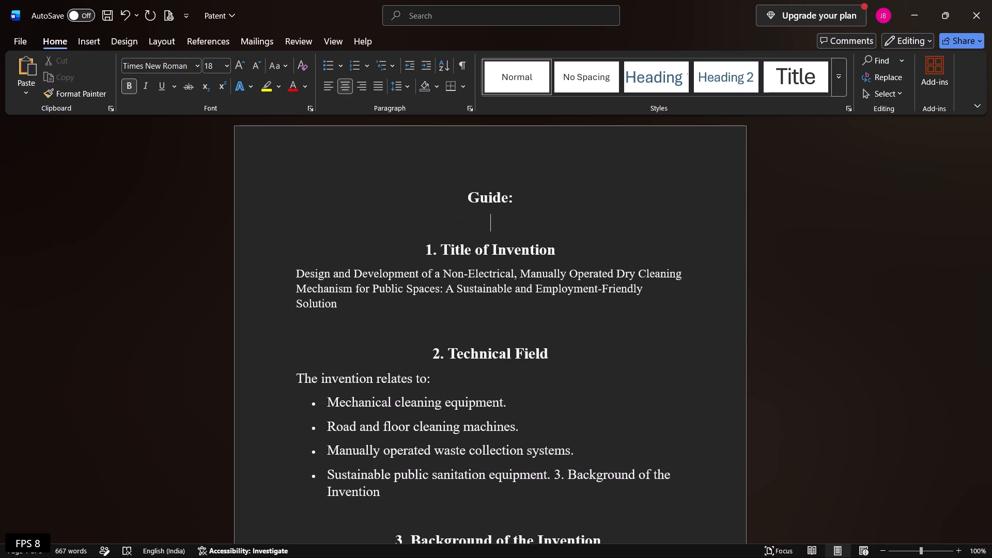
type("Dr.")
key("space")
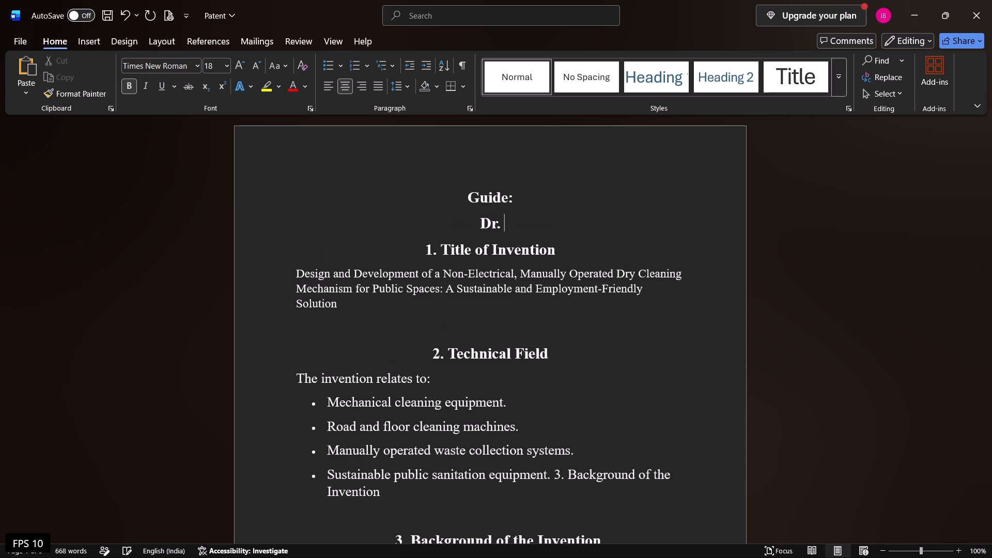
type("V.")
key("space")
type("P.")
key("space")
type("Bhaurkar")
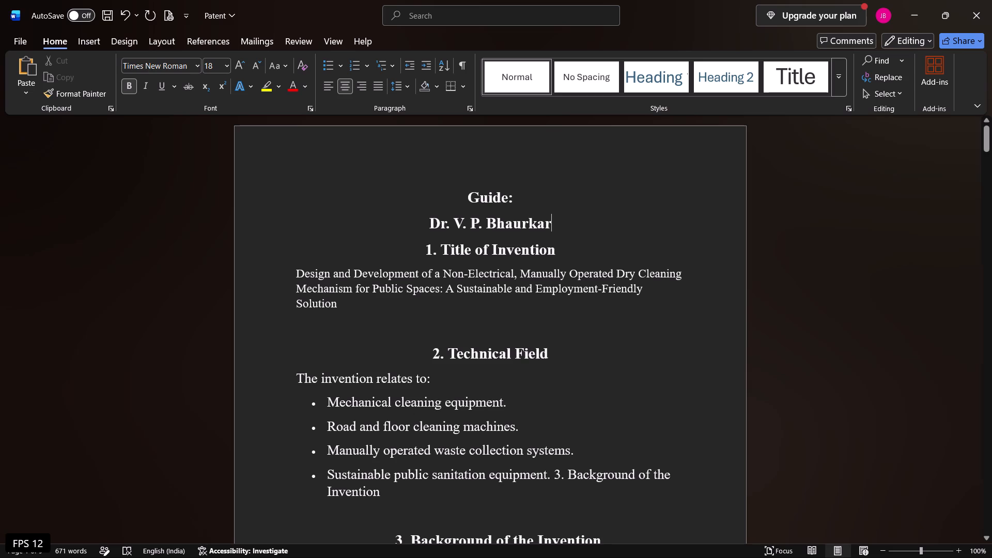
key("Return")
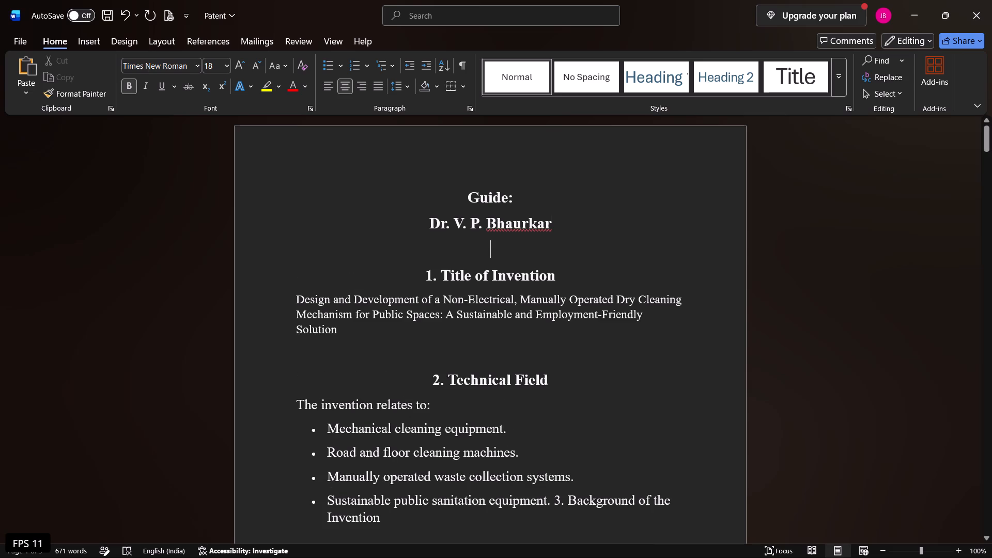
Format the guide's name in 16 pt without bold.
left_click_drag(560, 224, 411, 224)
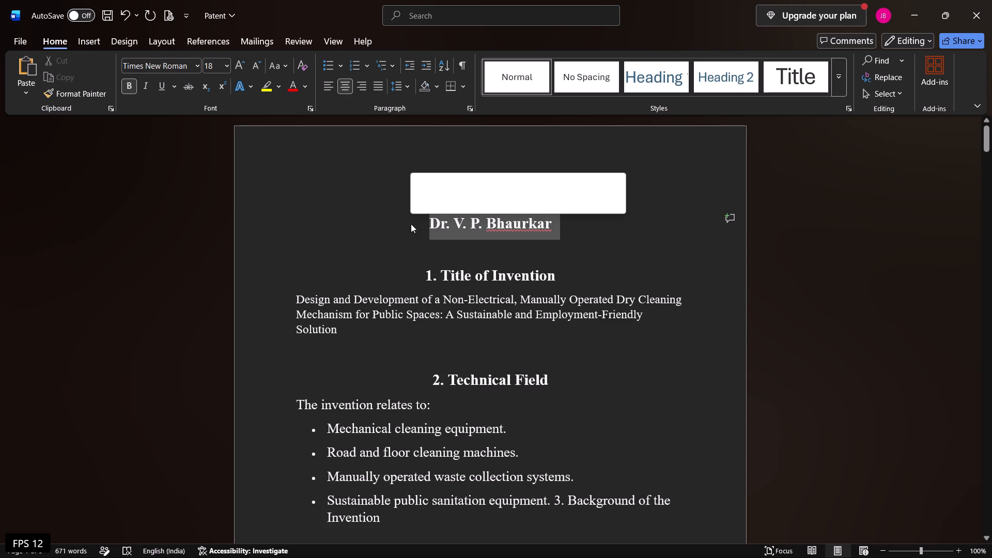
left_click(511, 185)
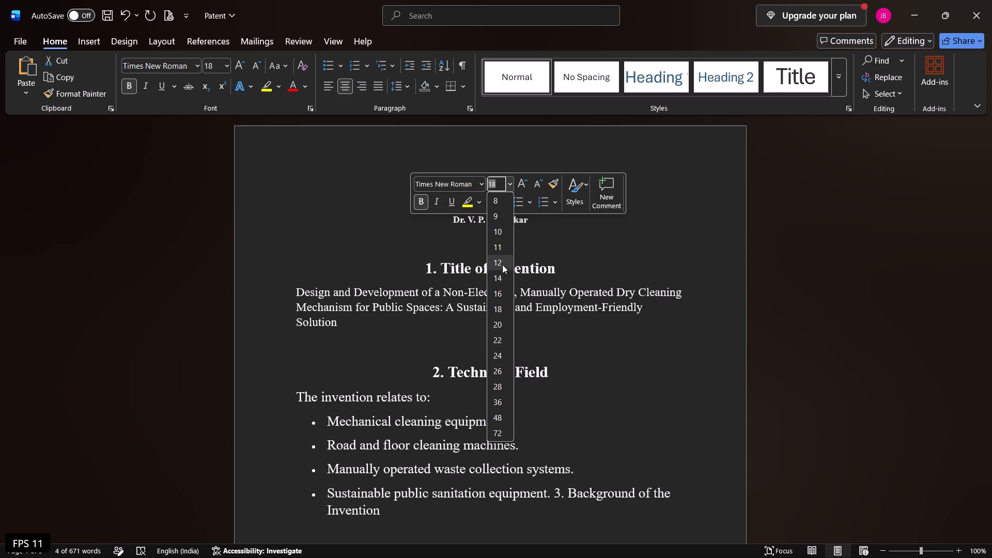
left_click(503, 294)
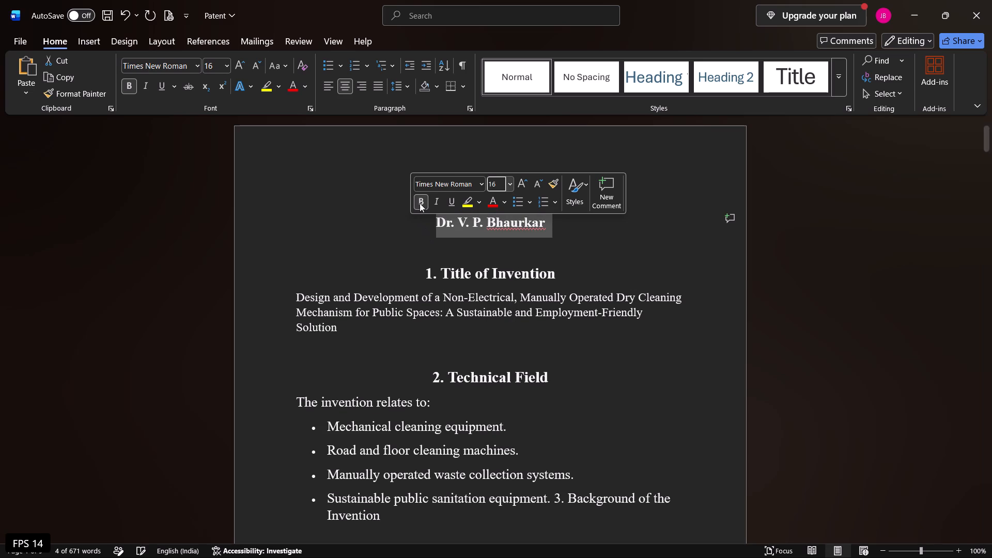
left_click(420, 203)
Add the heading "Team Members:" below the guide's name, leaving one blank line between them and a new line beneath it.
left_click(554, 239)
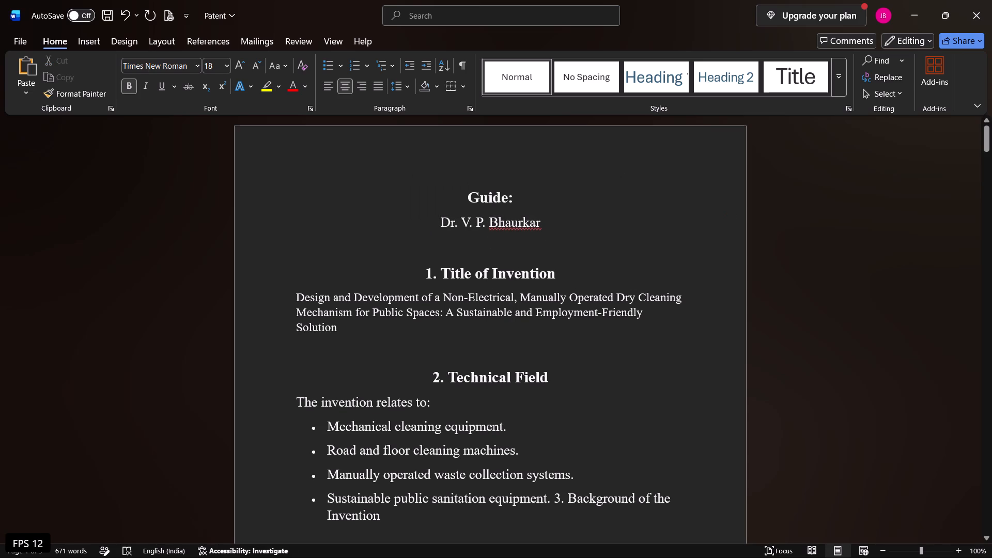
key("Return")
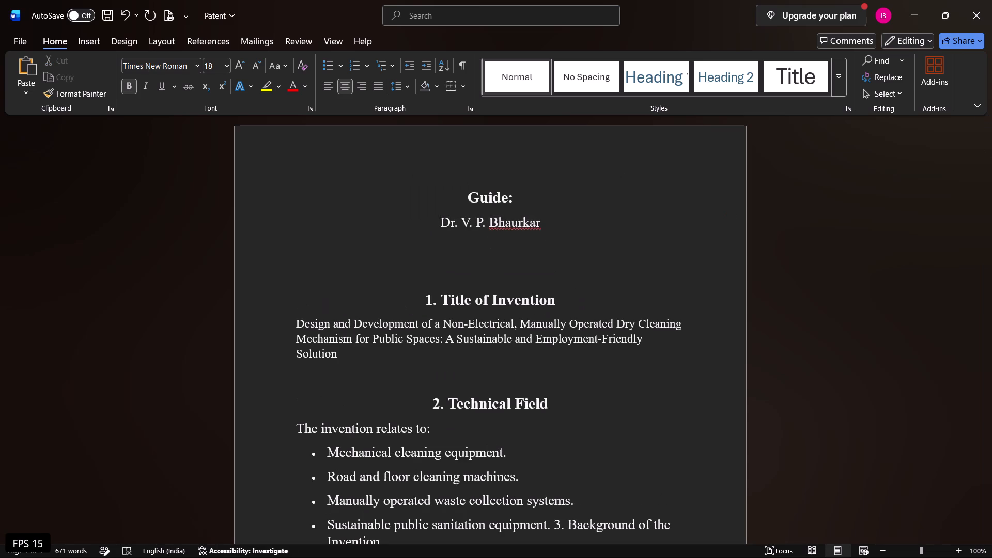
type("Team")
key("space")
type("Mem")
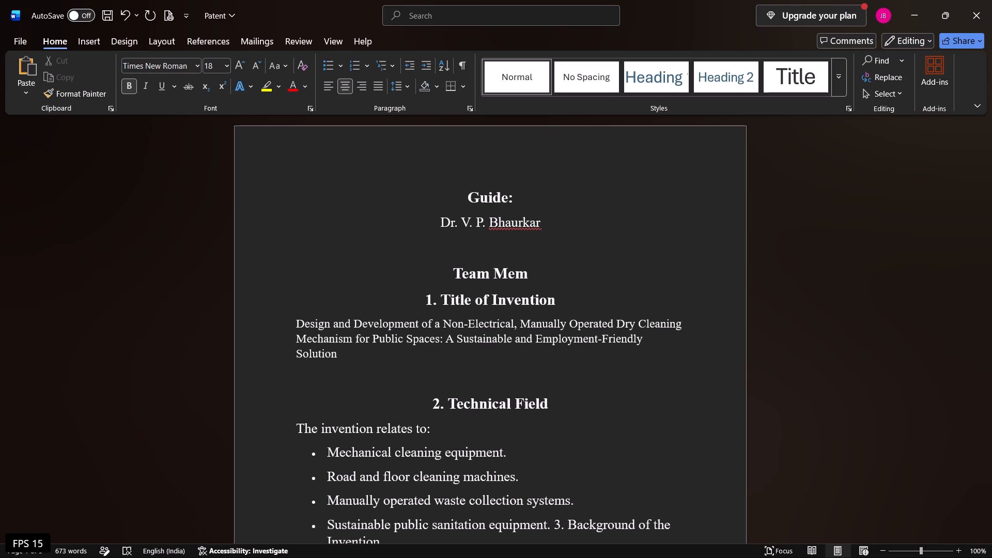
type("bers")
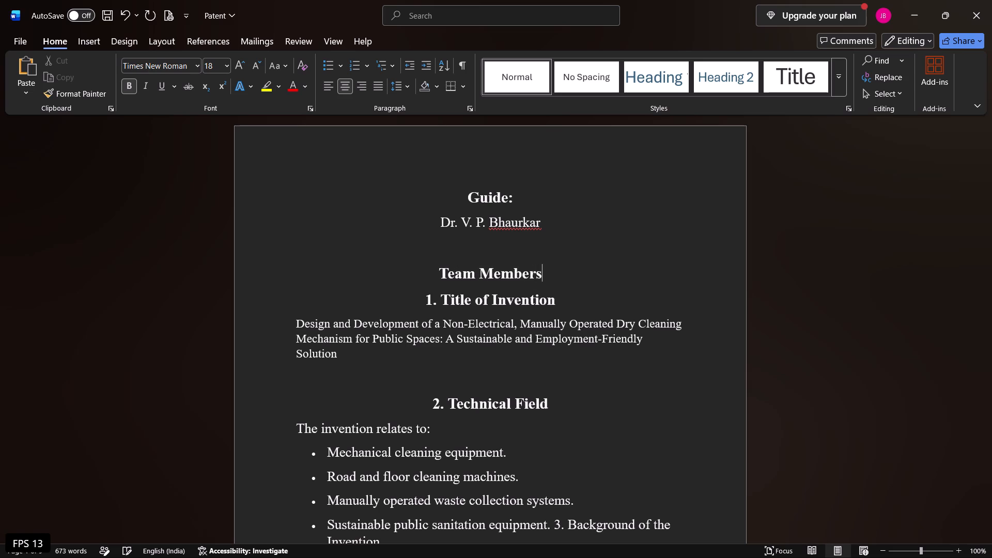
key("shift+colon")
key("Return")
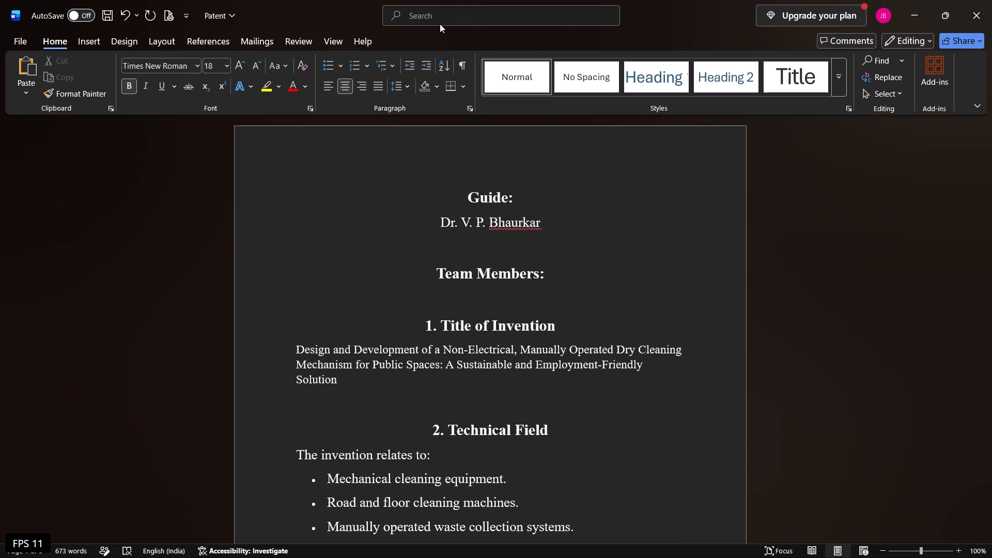
Start a numbered list under "Team Members:" and enter the first team member's full name as item 1.
left_click(360, 62)
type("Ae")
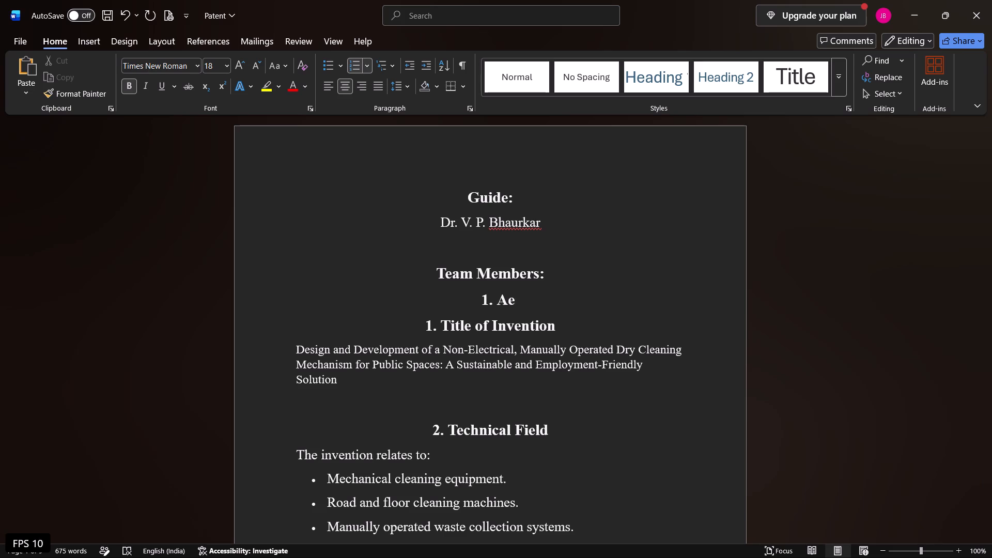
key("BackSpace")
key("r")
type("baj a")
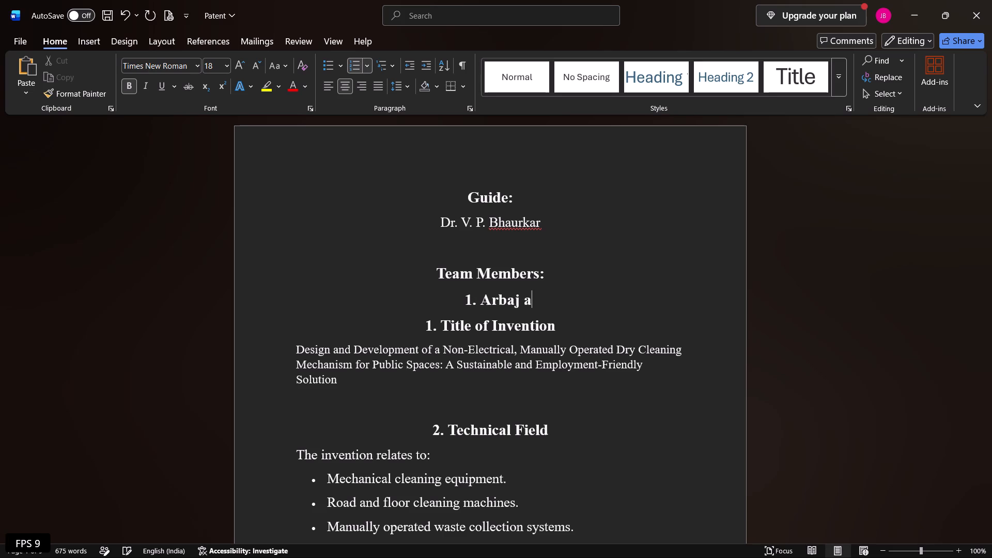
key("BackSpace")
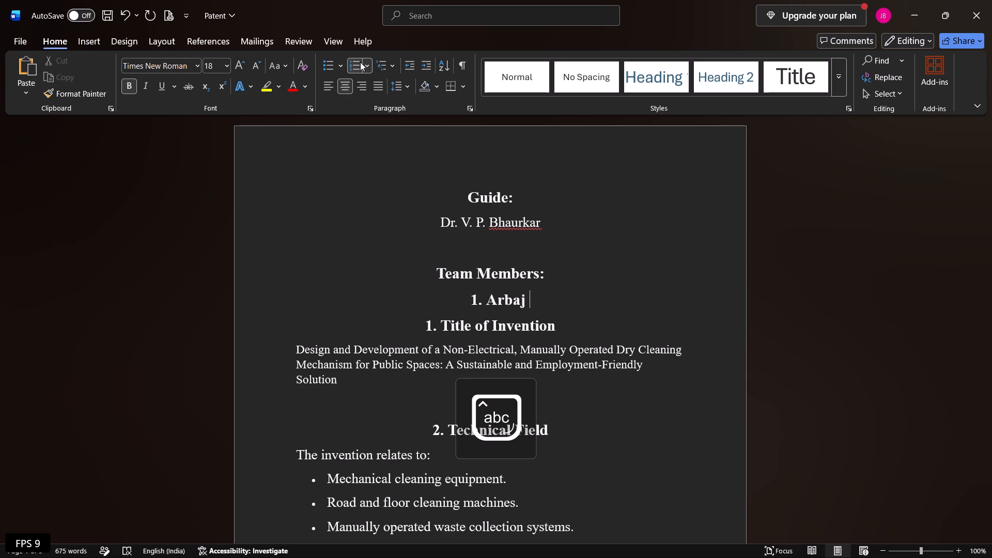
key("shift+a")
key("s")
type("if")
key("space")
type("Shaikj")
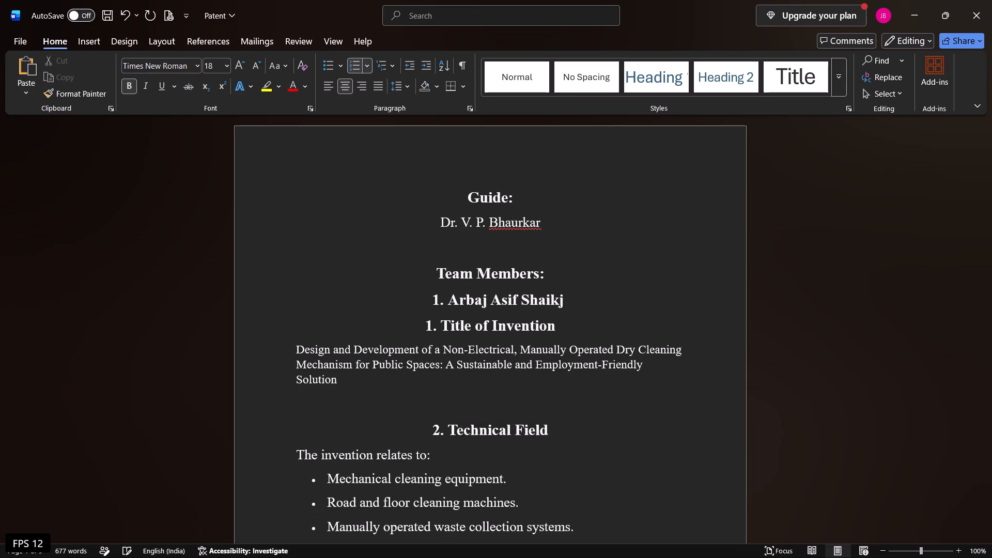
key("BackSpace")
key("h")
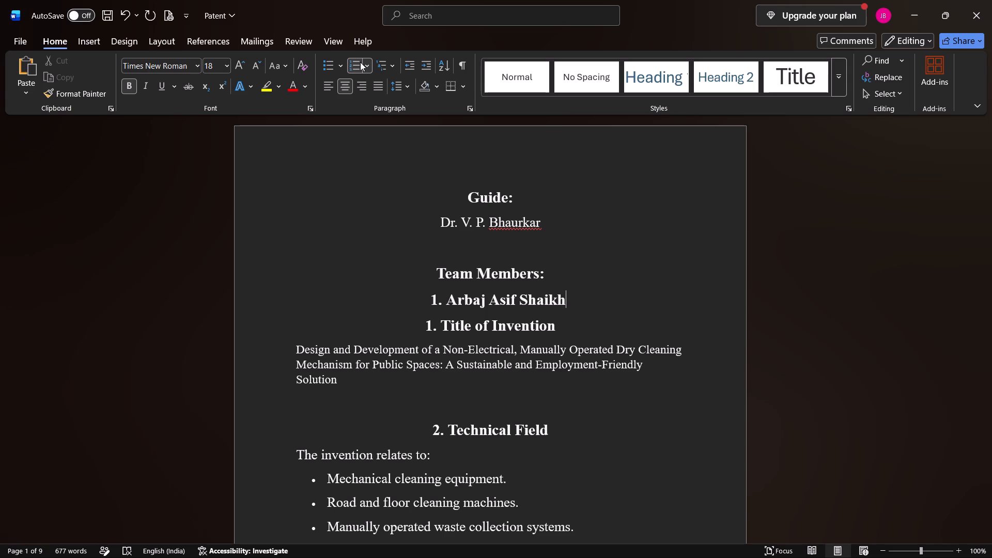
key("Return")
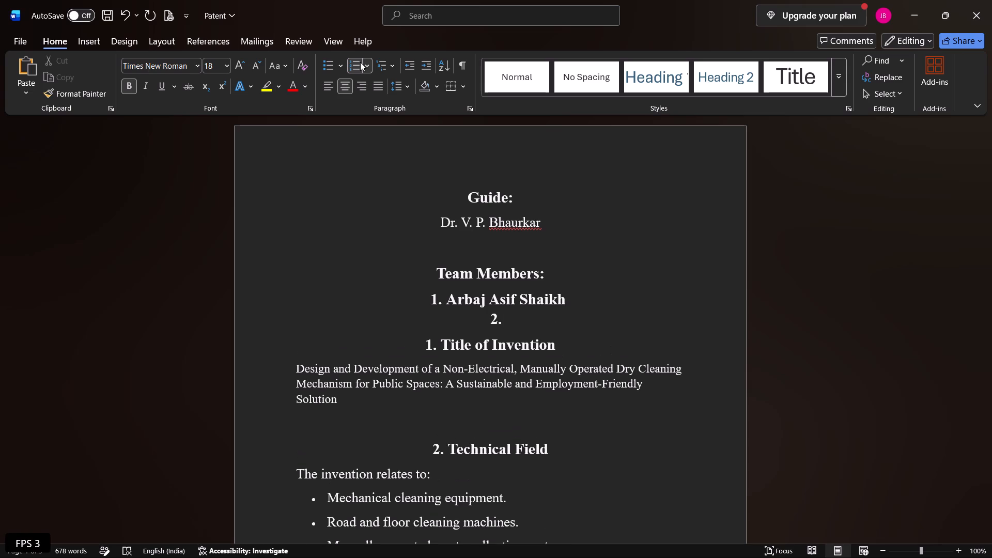
Enter the second team member's full name as item 2 of the team list.
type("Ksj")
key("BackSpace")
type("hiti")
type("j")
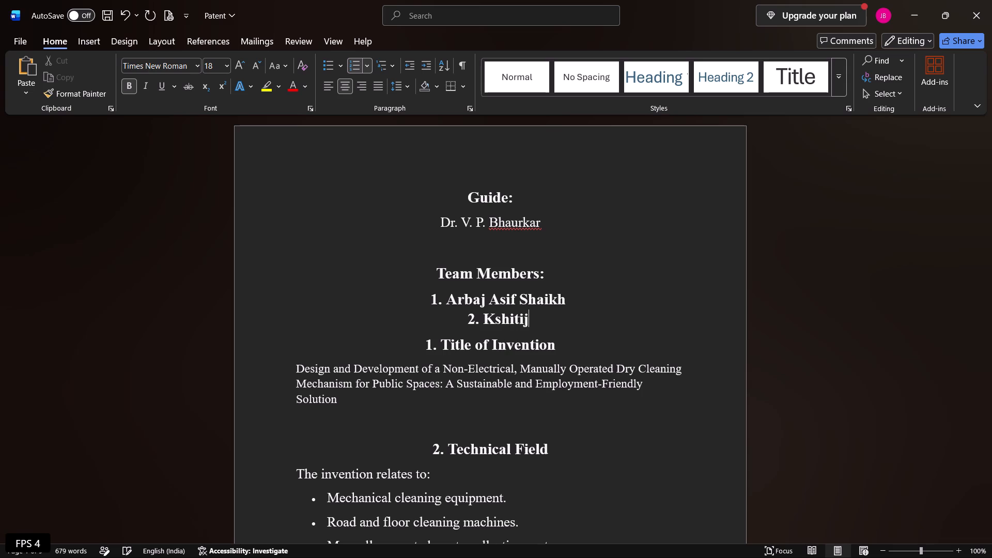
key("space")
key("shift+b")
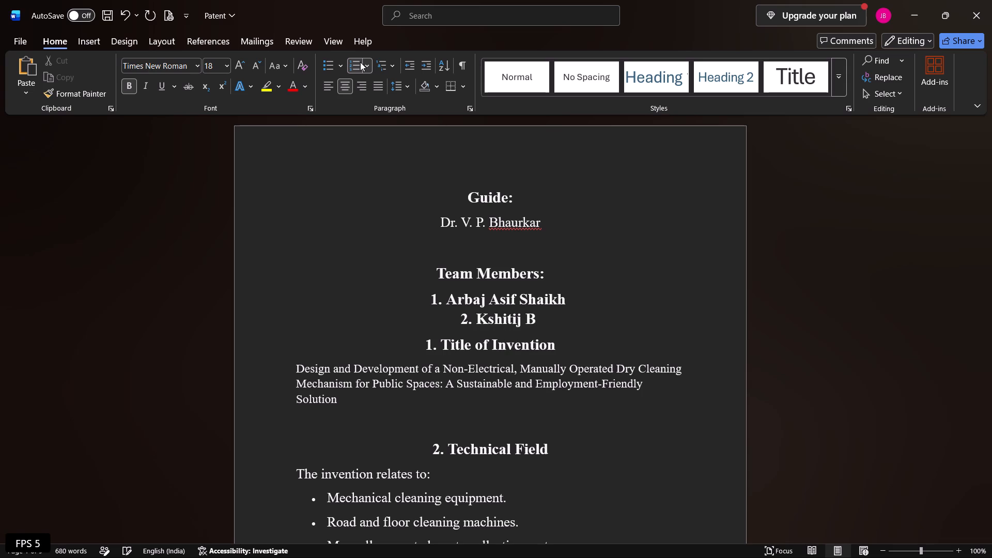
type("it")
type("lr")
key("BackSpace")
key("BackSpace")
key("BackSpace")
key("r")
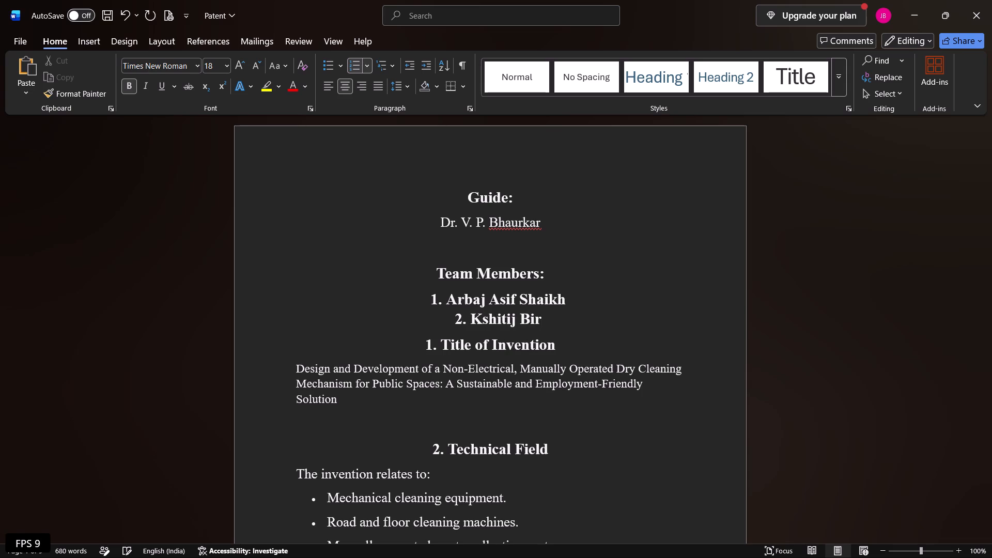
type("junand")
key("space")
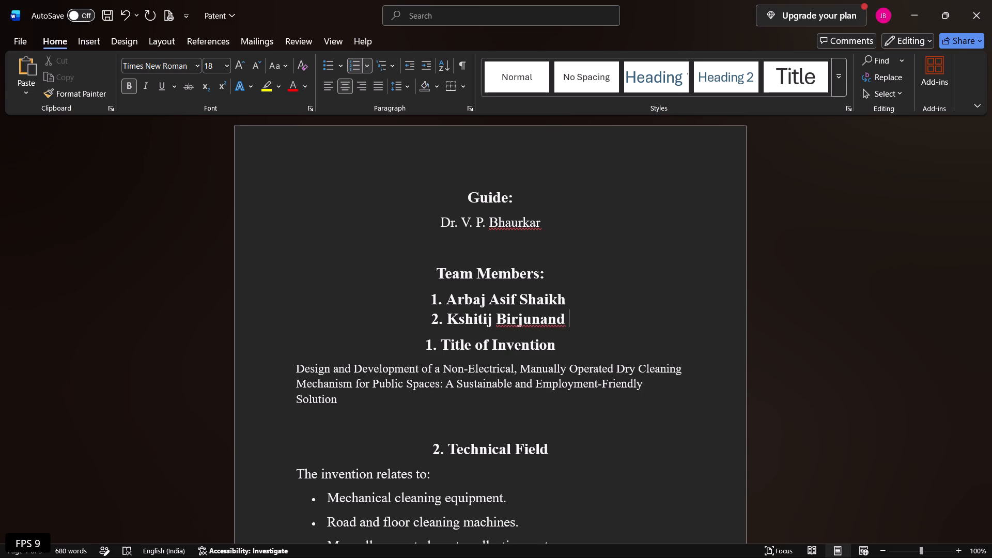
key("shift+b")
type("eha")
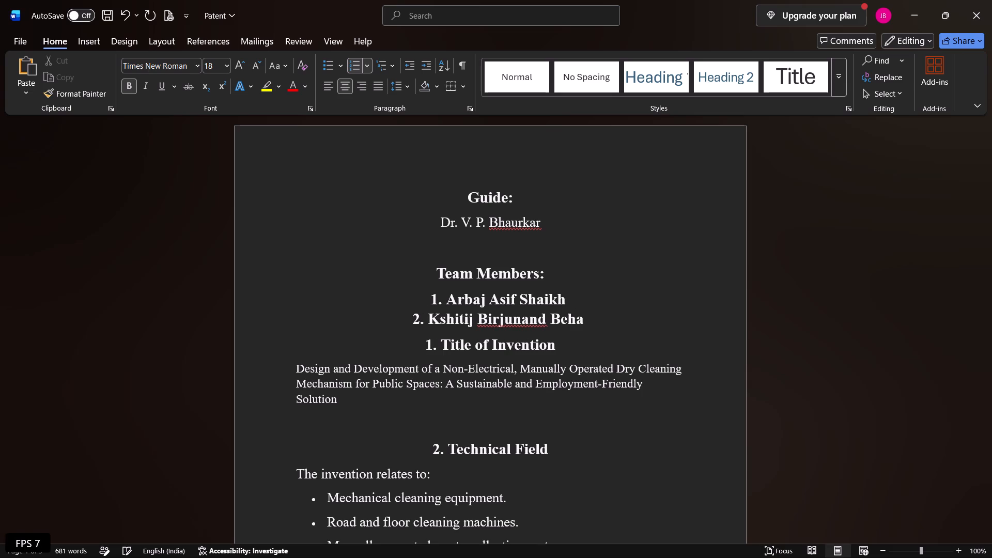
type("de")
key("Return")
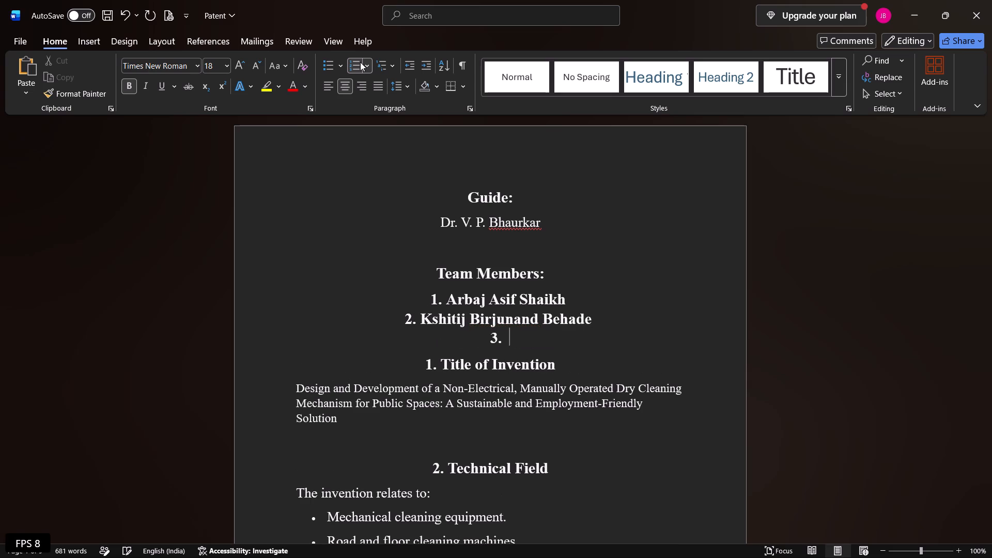
Enter the third team member's full name as item 3 and open a fourth list item.
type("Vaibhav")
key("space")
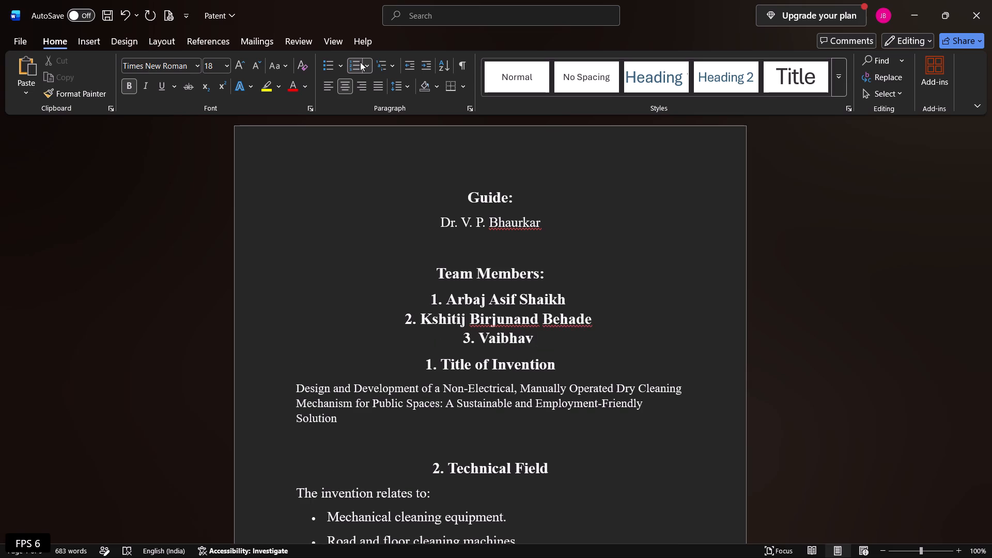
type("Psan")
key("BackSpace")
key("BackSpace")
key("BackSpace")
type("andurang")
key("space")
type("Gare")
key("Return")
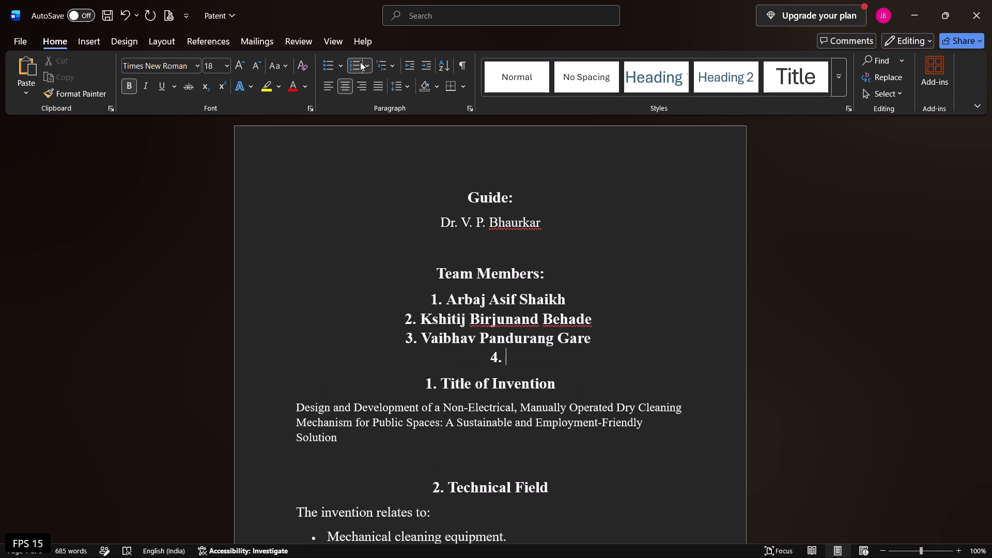
Enter the fourth team member's full name as item 4 and open a fifth list item.
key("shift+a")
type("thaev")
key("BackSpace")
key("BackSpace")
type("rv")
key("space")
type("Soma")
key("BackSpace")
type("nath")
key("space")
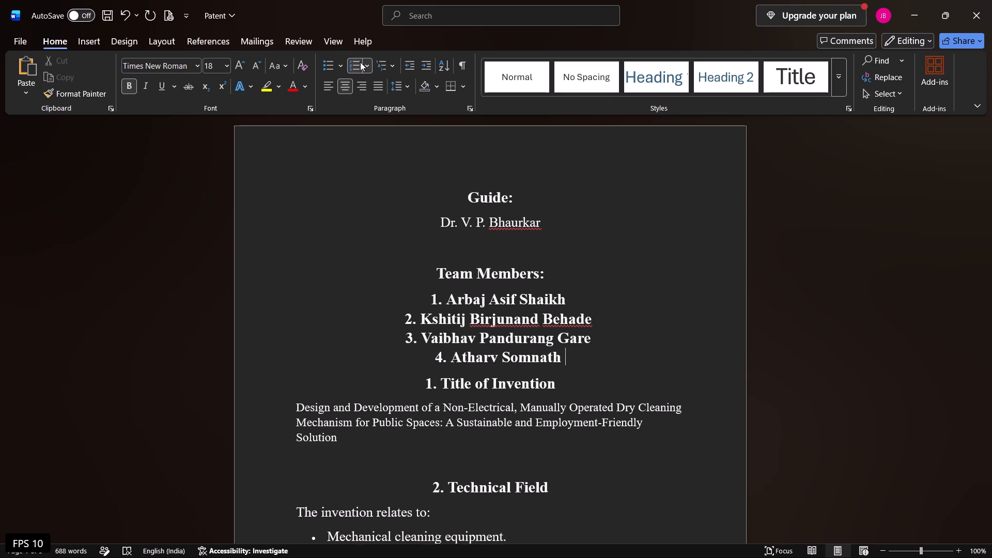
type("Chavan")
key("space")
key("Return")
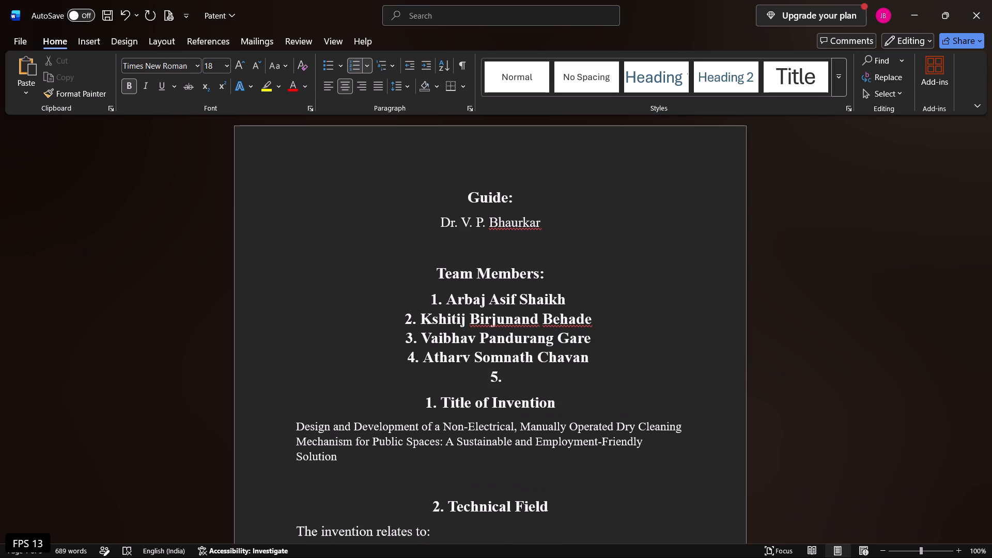
Enter the third member's full name again as item 5 and open a sixth list item.
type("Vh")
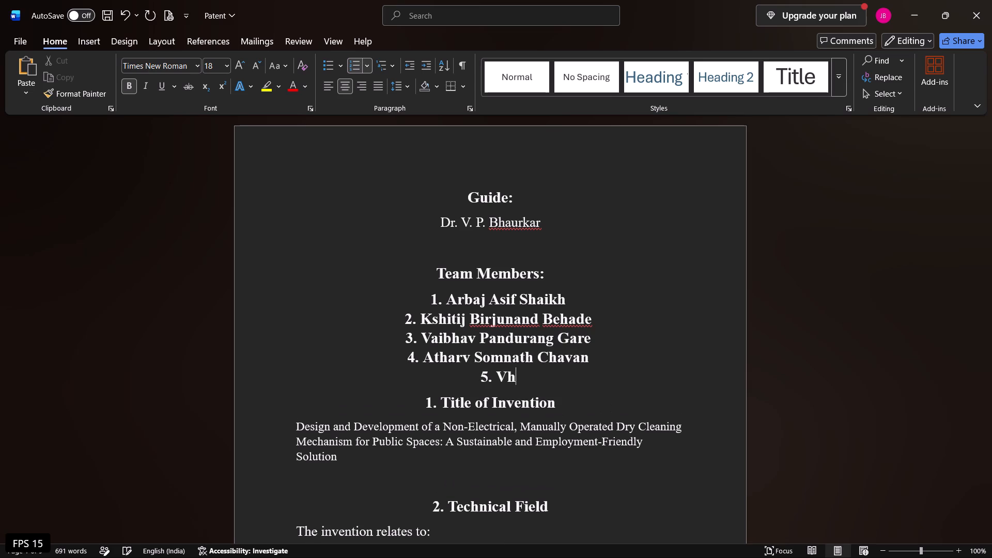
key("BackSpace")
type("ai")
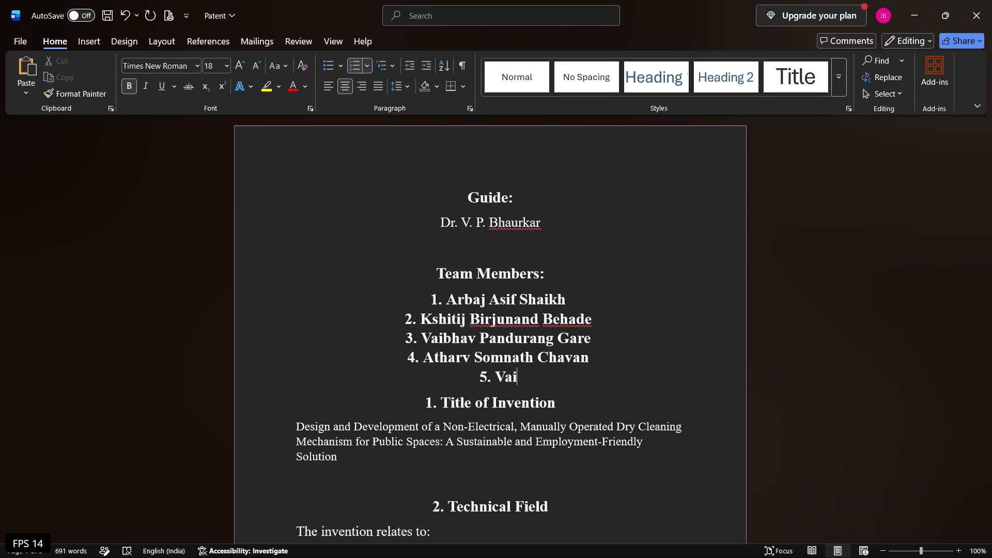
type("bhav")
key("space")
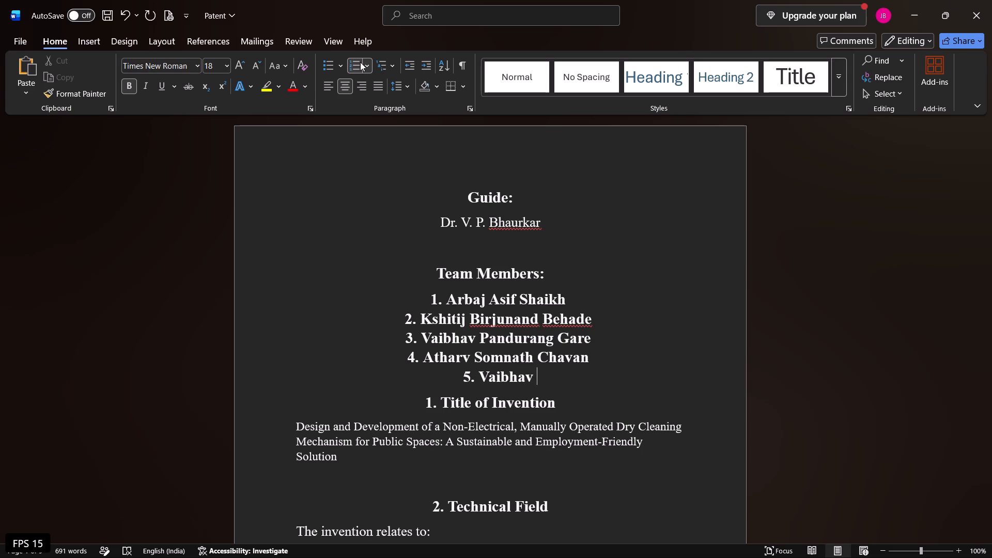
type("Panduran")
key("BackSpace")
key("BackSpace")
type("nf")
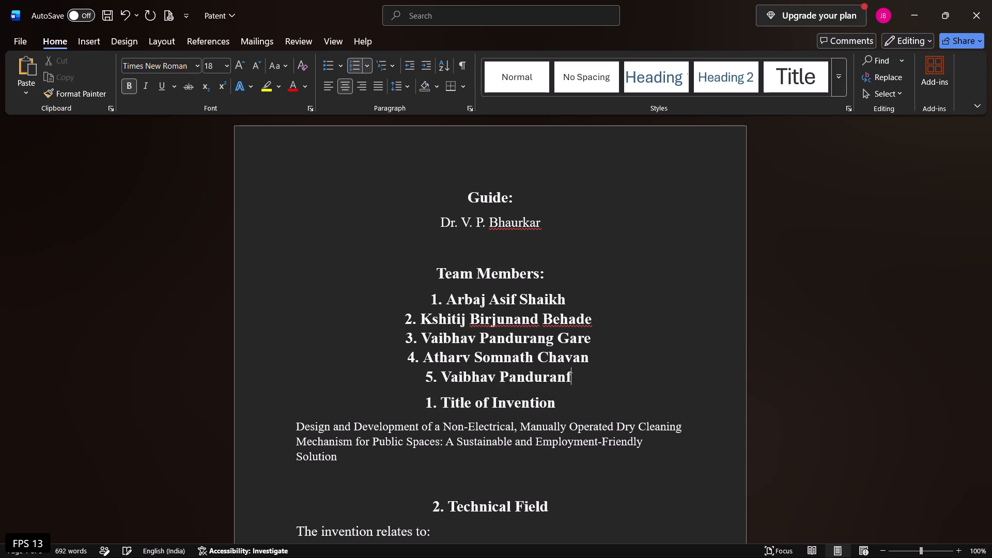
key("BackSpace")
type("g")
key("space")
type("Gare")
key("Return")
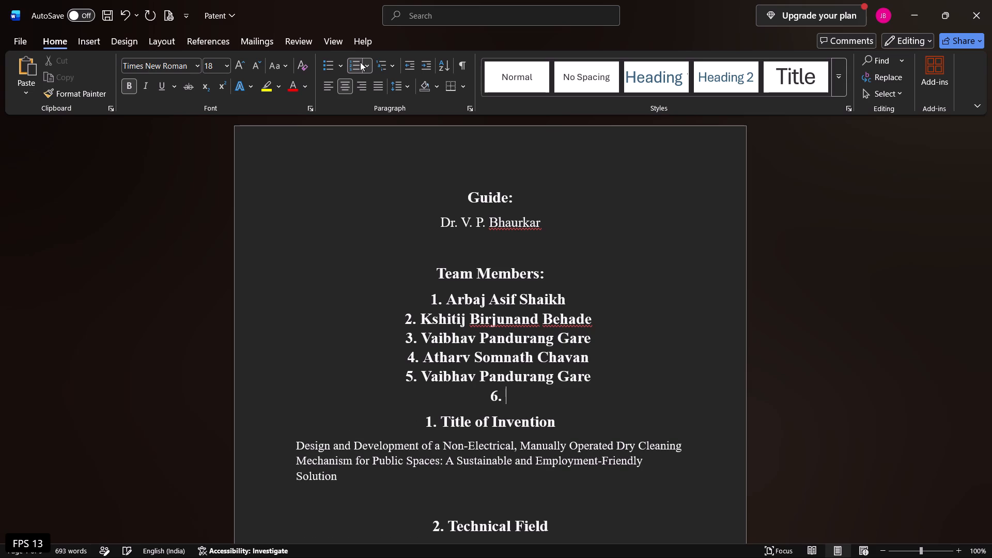
Enter the sixth team member's full name as item 6 of the team list.
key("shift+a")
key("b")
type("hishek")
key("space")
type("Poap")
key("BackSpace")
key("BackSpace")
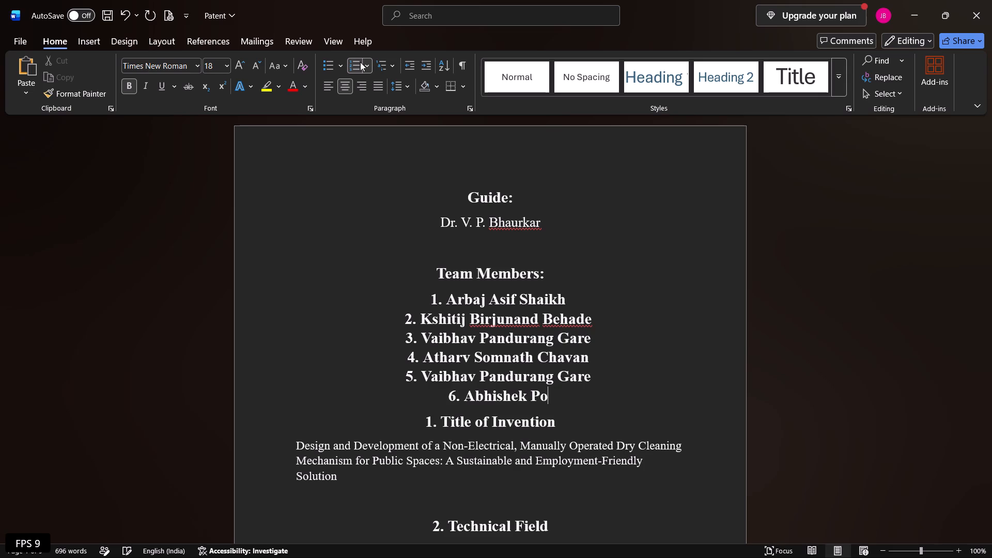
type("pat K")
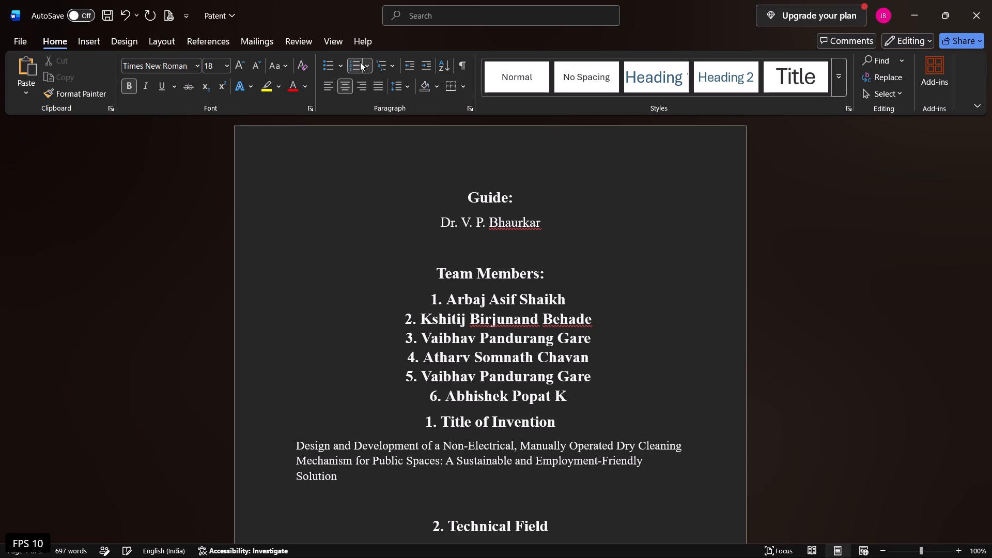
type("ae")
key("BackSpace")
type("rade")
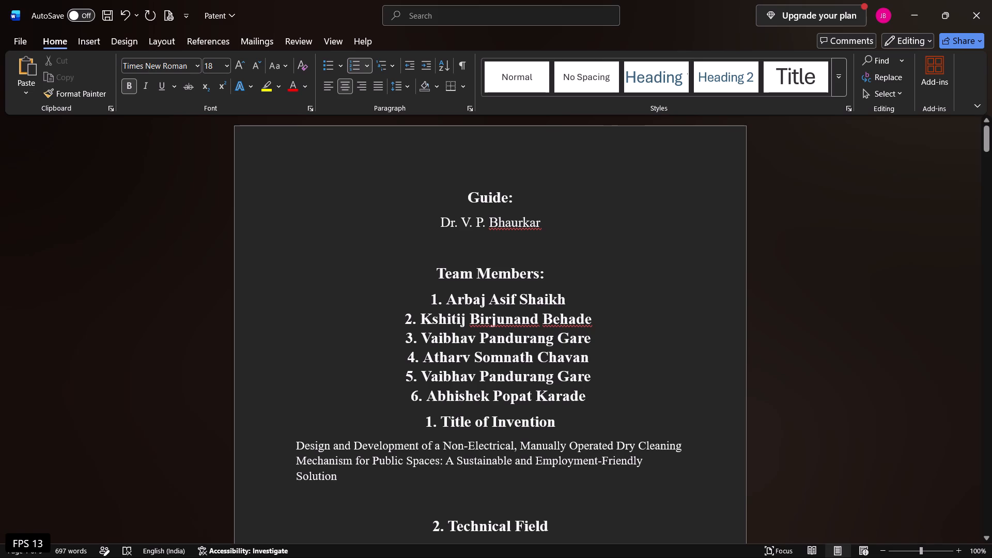
Replace the duplicated name in item 5 with the fifth team member's full name.
left_click_drag(592, 378, 418, 380)
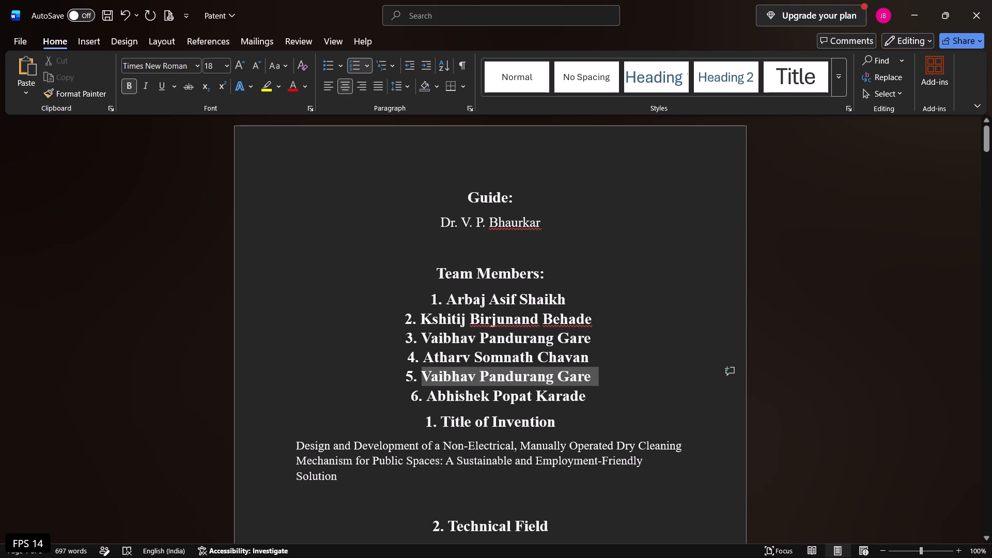
left_click_drag(418, 380, 420, 380)
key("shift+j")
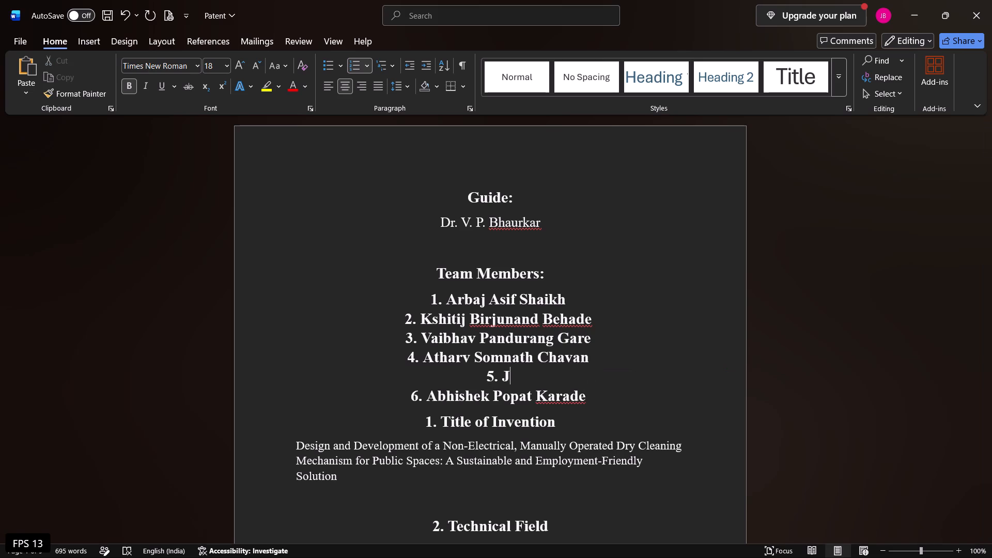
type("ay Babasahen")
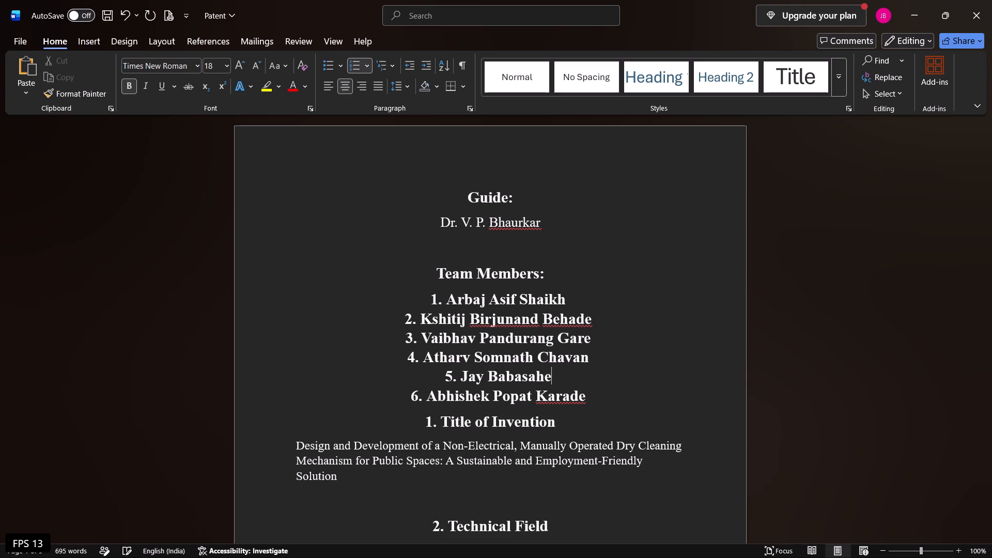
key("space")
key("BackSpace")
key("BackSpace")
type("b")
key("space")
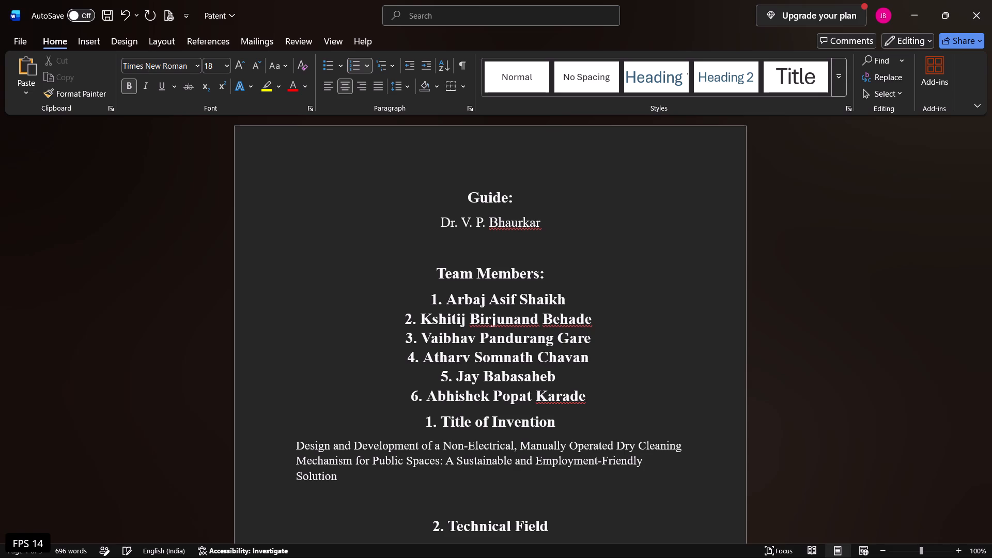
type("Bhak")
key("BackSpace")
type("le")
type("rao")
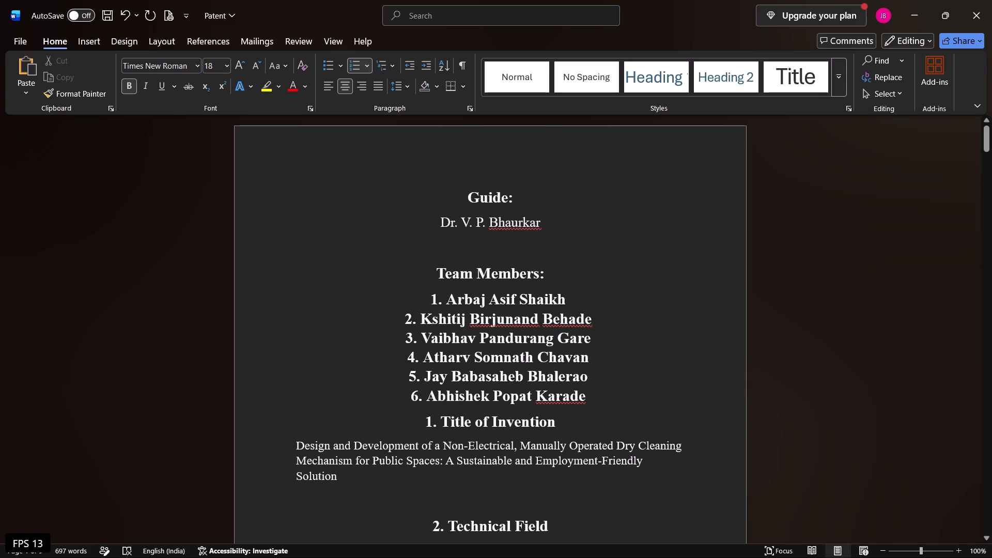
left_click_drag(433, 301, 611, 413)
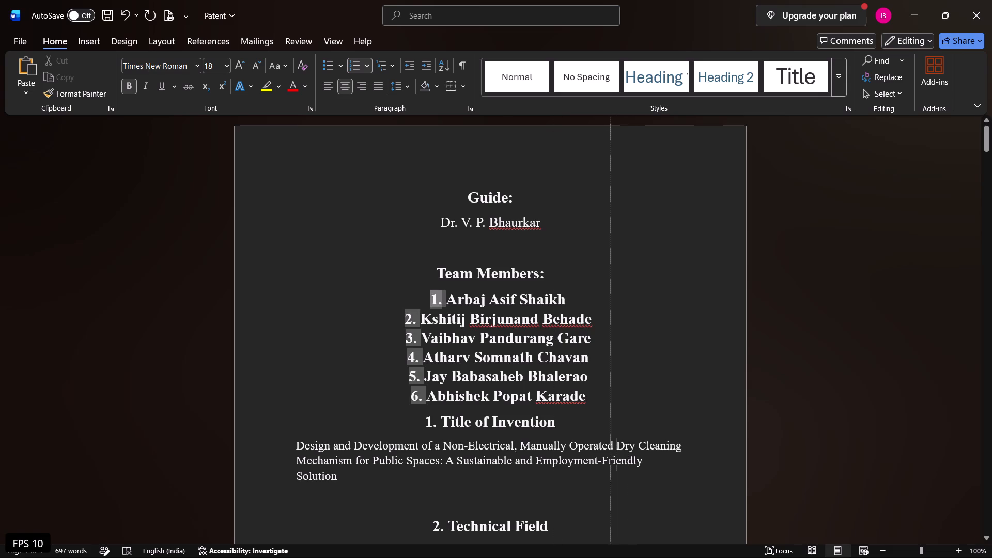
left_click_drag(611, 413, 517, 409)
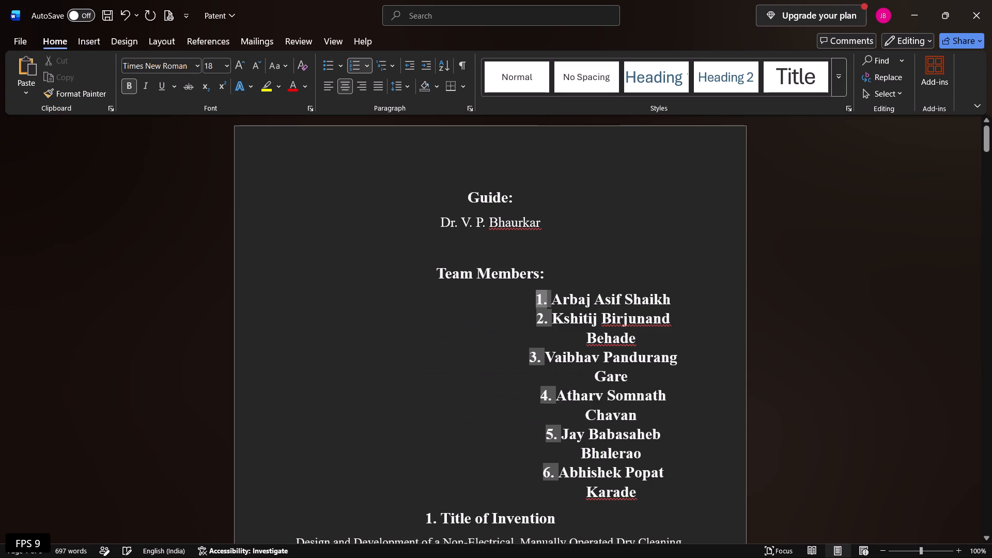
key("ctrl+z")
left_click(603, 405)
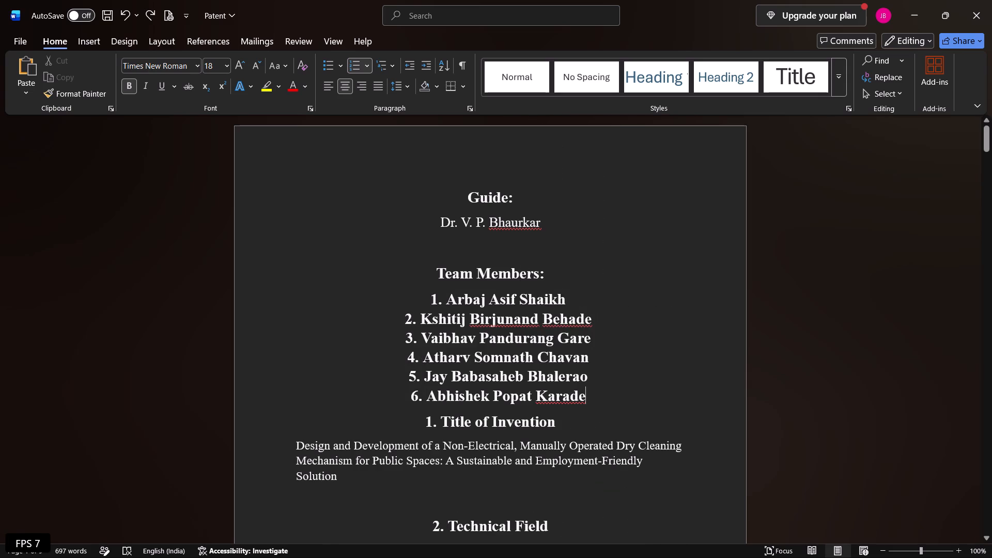
Set all six team member names to font size 16 and remove their bold formatting.
left_click_drag(603, 405, 370, 298)
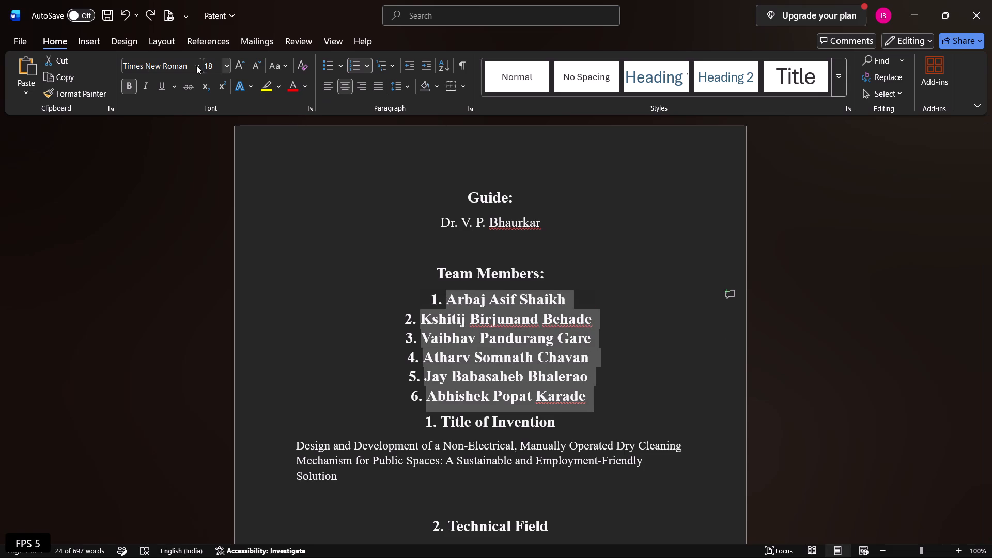
left_click(221, 66)
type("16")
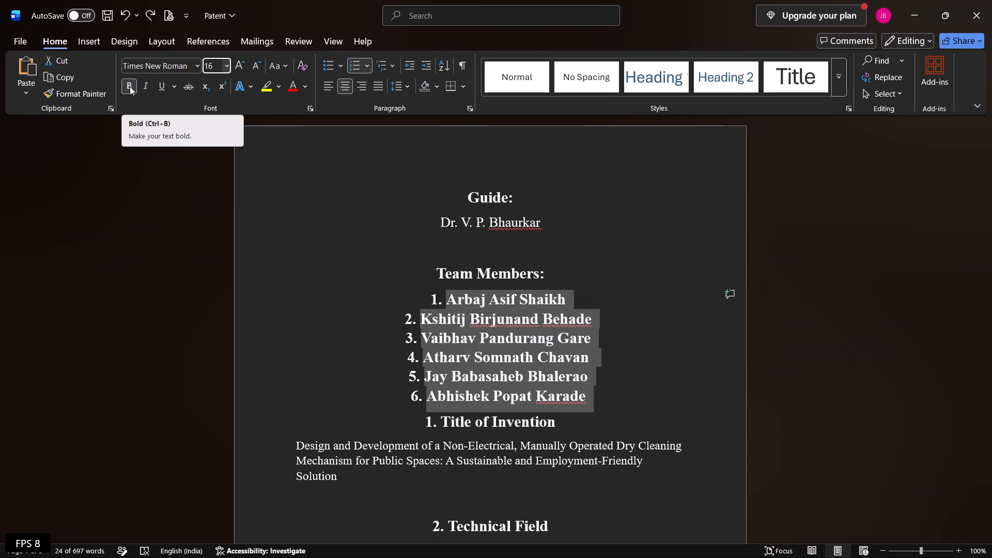
left_click(130, 86)
Insert a blank line between the team list and the "1. Title of Invention" heading.
key("Return")
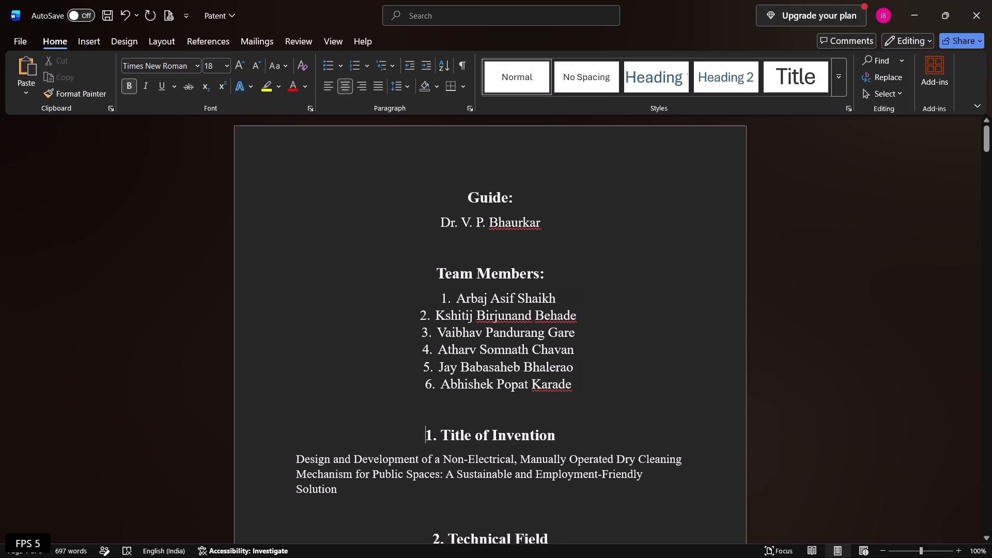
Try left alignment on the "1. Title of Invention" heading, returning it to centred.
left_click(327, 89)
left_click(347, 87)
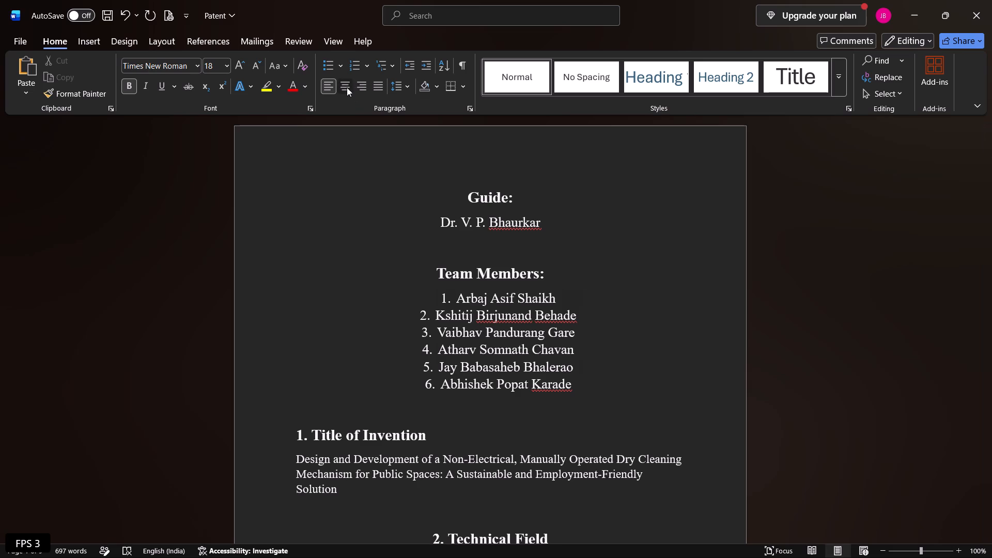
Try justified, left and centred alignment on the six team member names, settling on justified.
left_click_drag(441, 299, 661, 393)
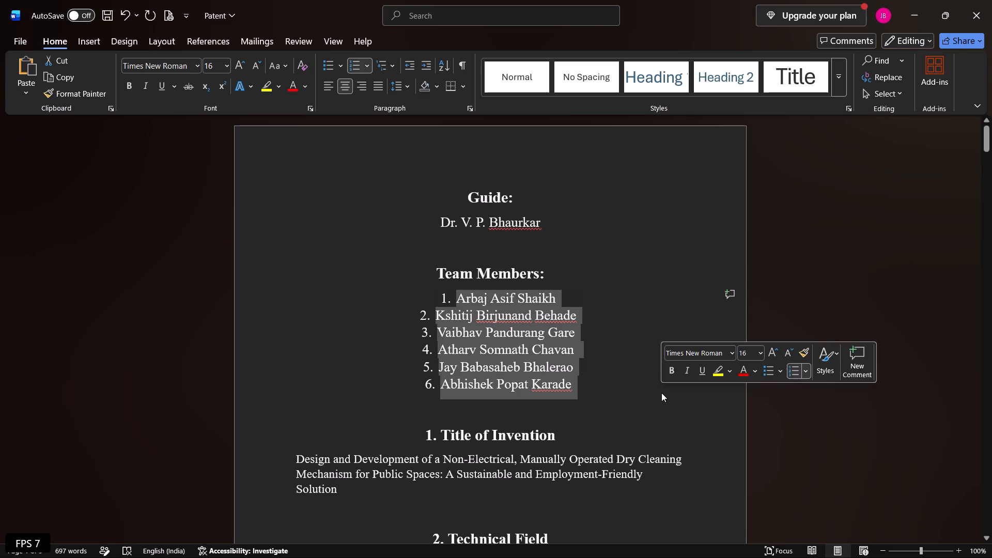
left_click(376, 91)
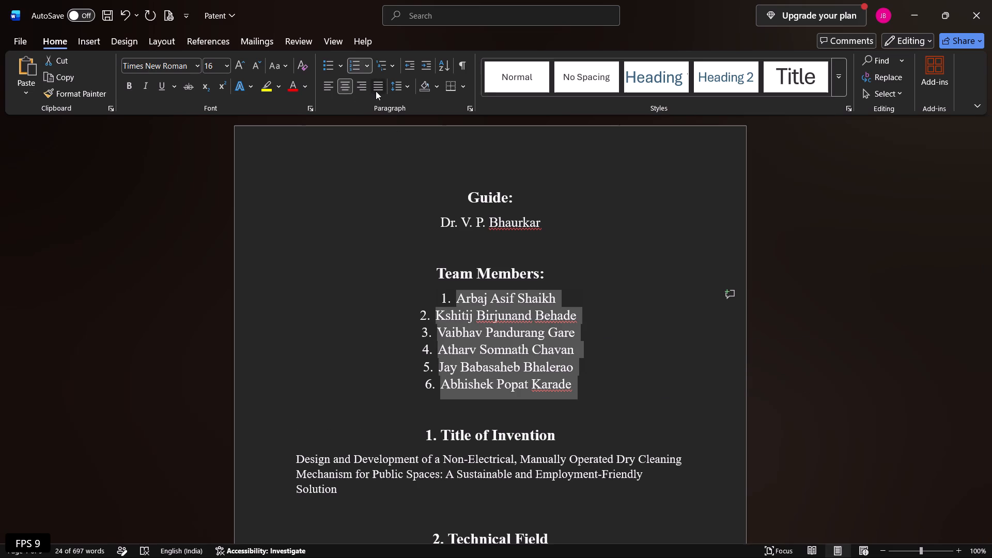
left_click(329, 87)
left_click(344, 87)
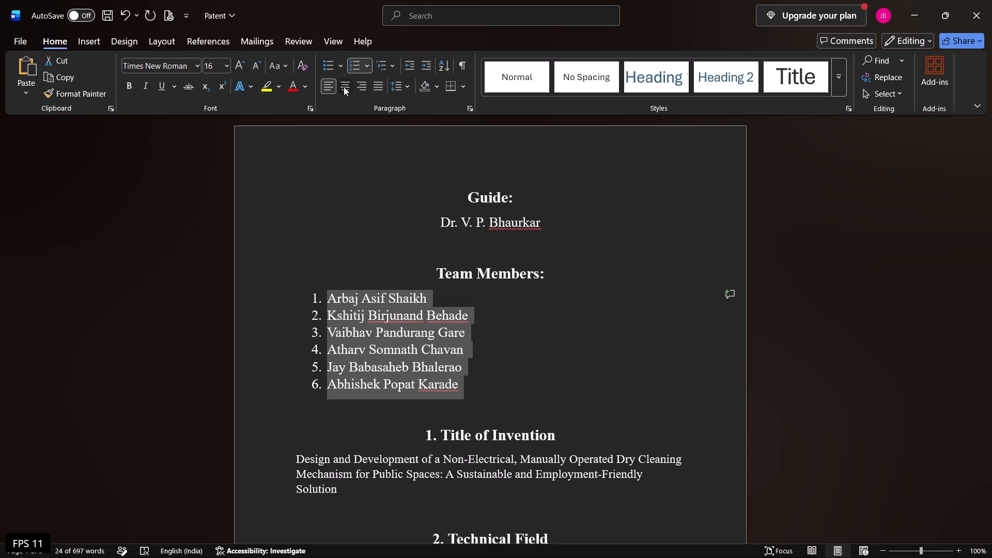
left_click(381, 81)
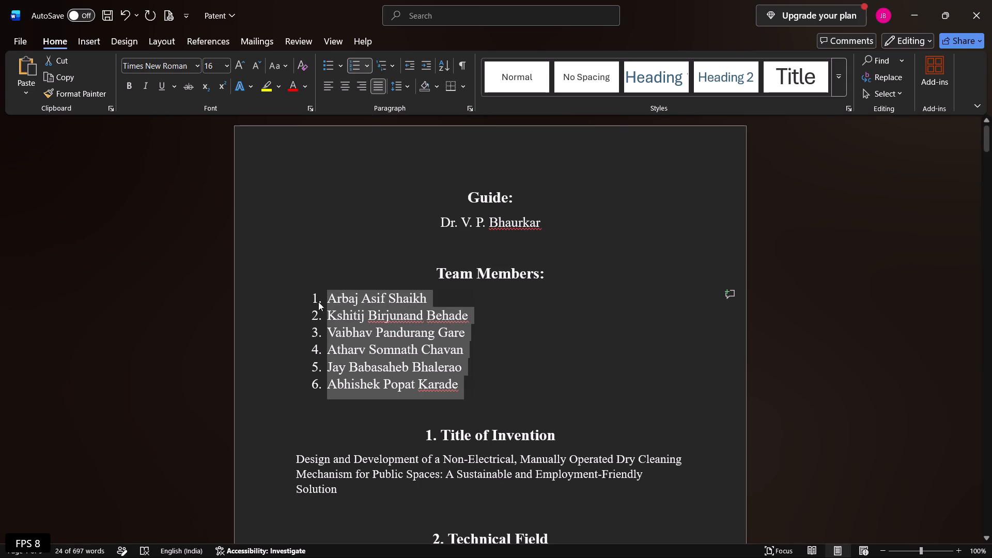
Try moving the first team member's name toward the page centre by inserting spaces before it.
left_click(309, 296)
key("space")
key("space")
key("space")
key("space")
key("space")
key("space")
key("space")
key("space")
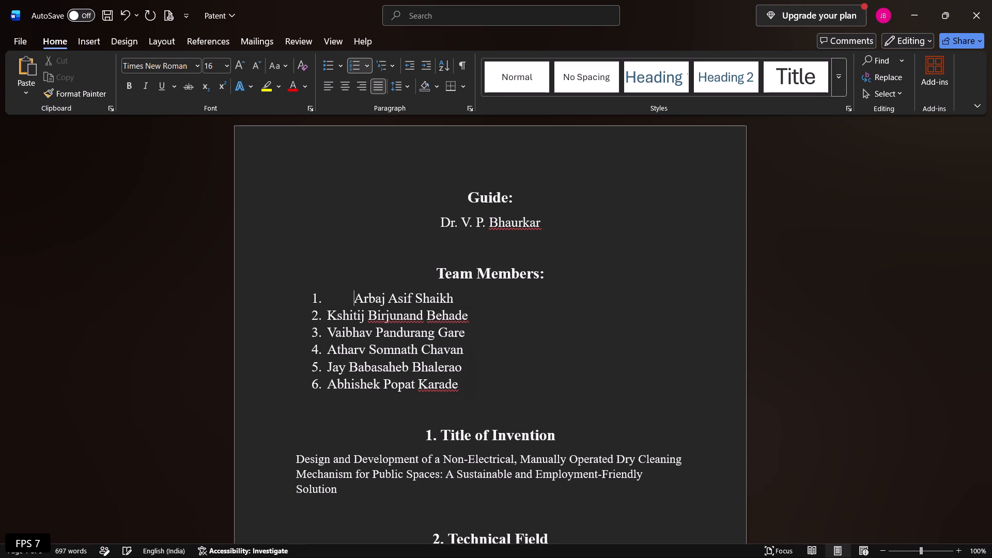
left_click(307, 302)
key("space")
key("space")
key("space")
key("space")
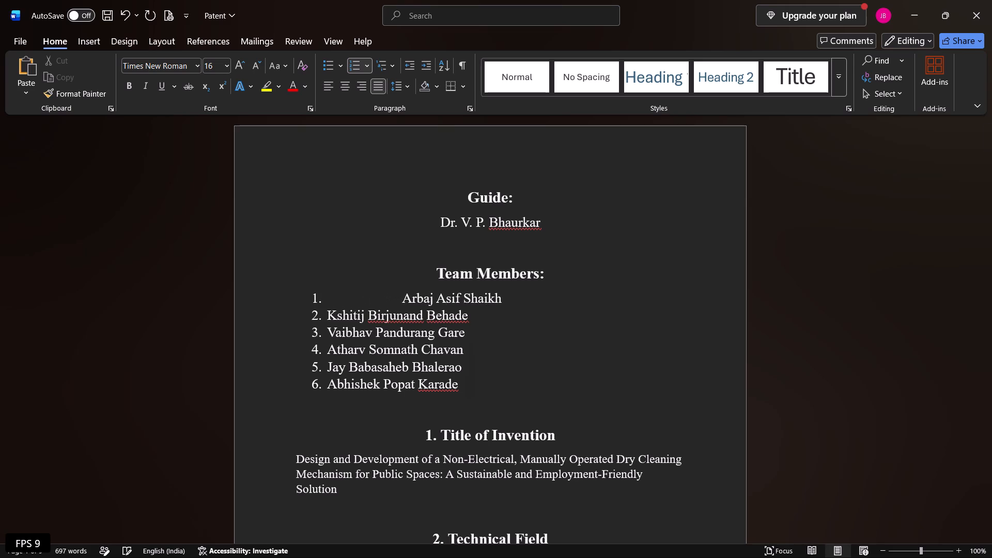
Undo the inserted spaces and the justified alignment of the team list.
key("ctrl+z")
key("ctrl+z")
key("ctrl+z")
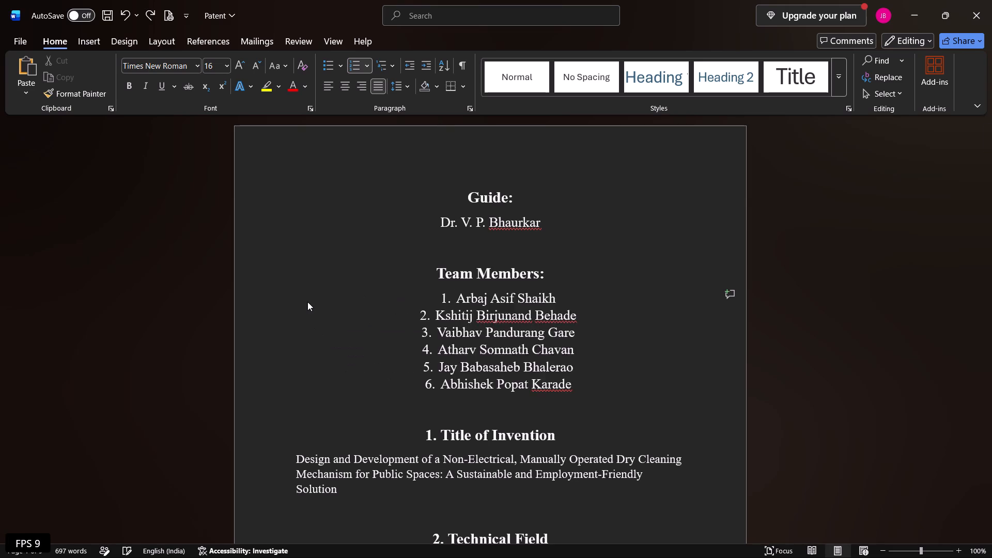
Add the location "(Kopargaon, Ahilyanagar)" after the first team member's name.
left_click(490, 397)
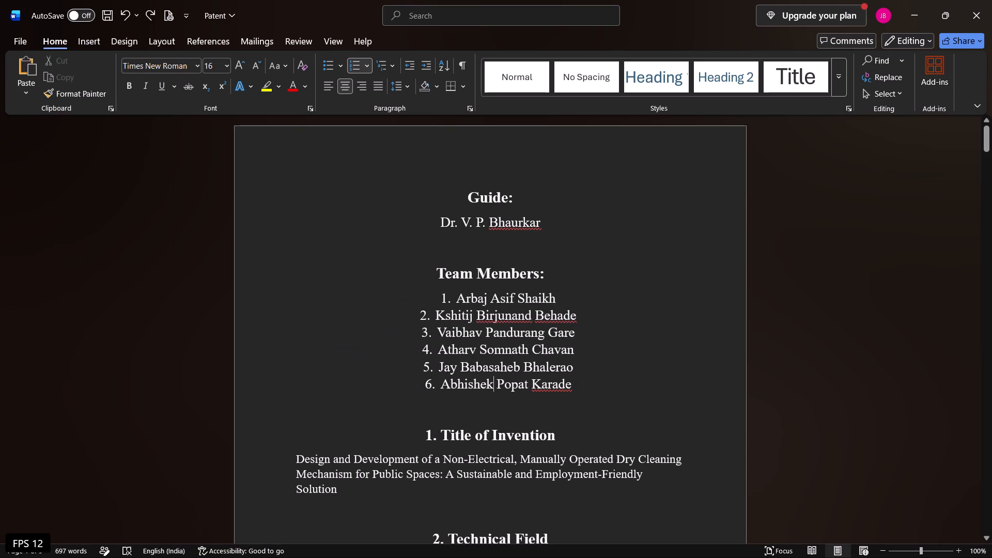
left_click(577, 297)
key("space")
key("shift+parenleft")
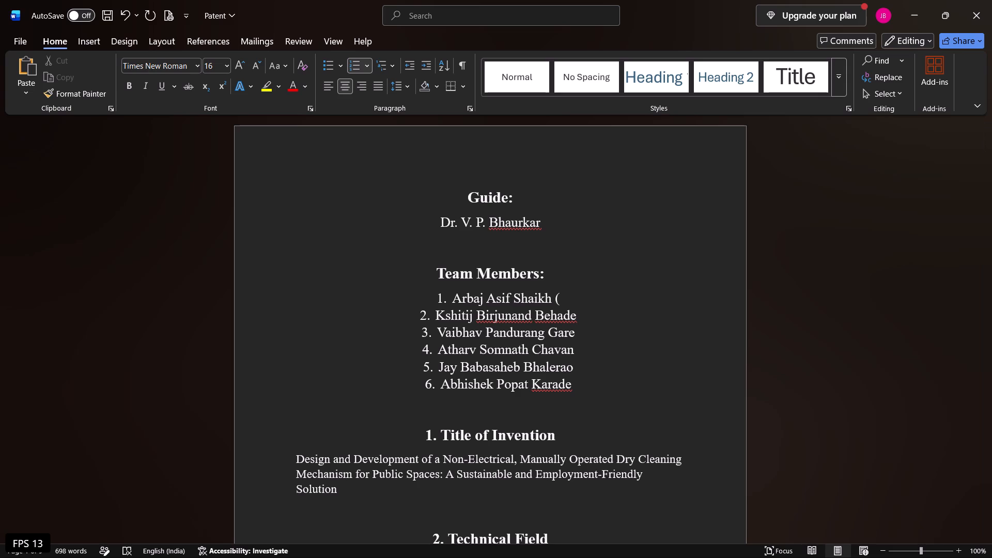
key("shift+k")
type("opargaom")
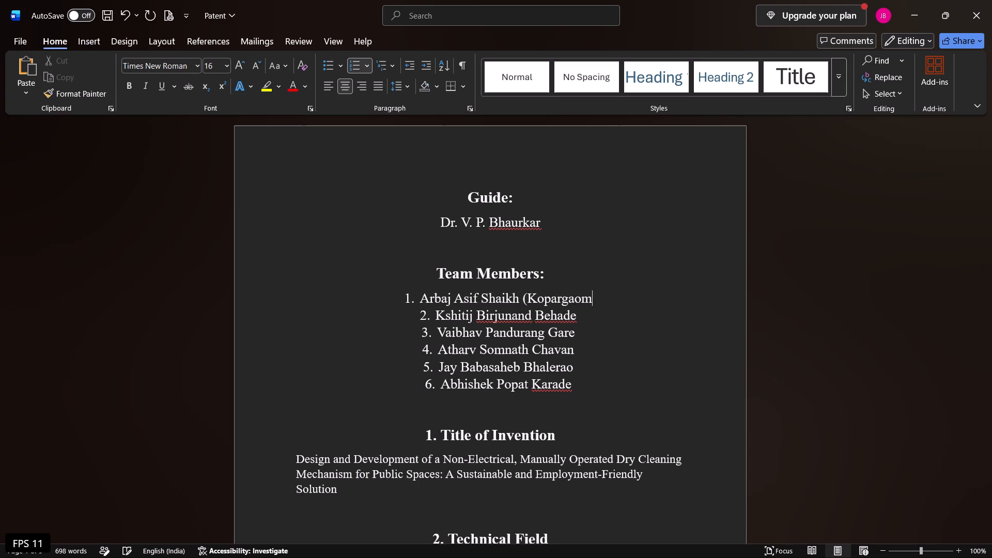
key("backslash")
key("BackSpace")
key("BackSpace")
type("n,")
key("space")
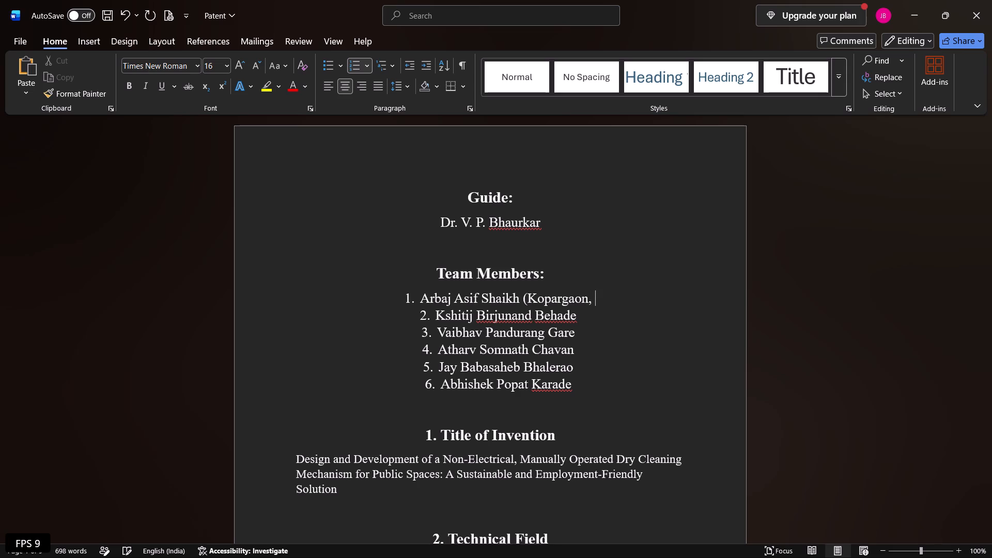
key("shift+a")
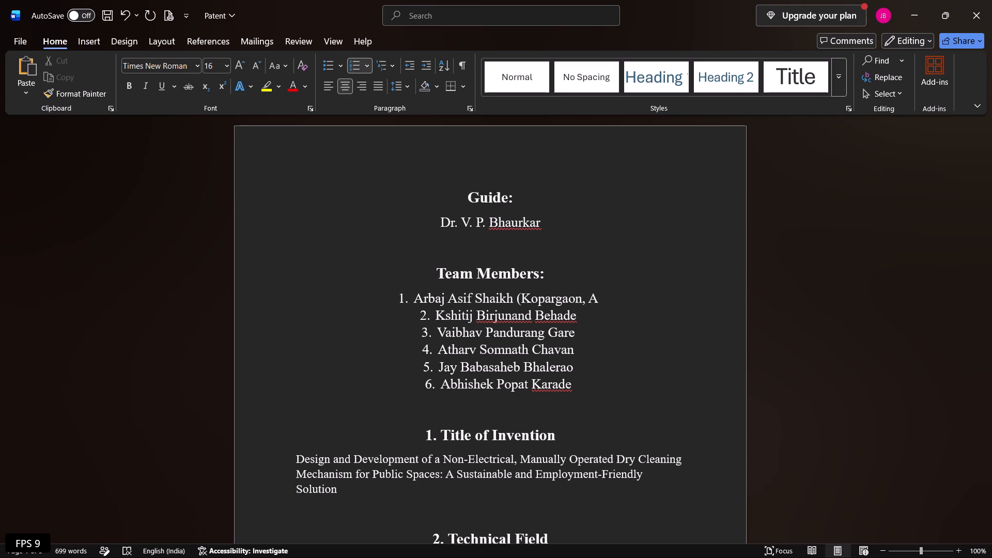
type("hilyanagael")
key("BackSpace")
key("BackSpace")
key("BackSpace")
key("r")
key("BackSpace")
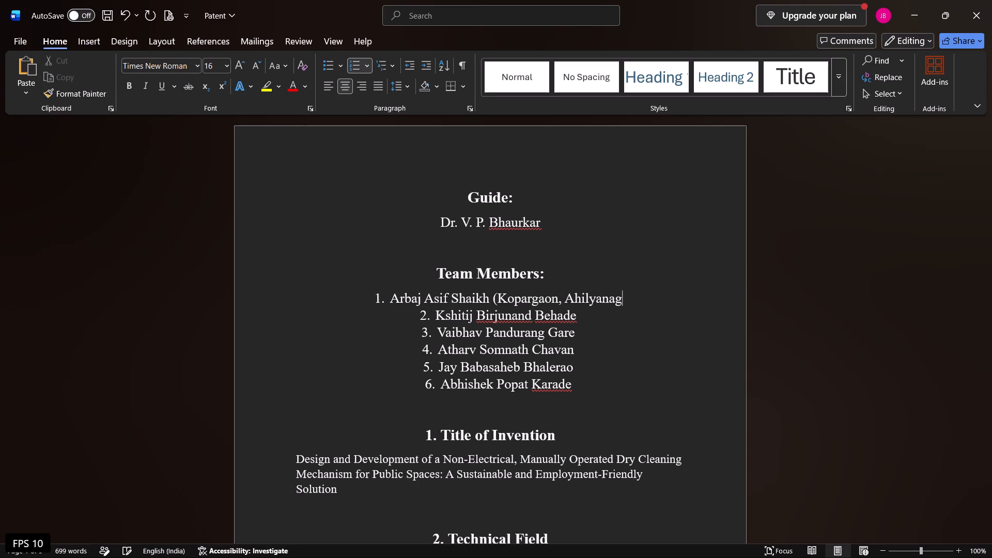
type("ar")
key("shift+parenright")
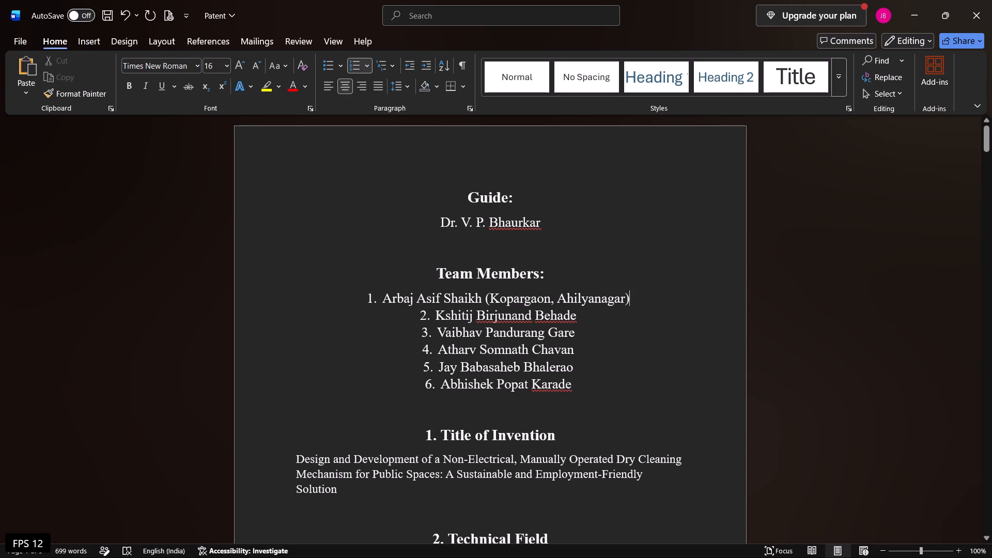
Copy the first team member's bracketed location and paste it after the guide's name, separated by a space.
left_click_drag(636, 301, 486, 296)
key("ctrl+c")
left_click(569, 226)
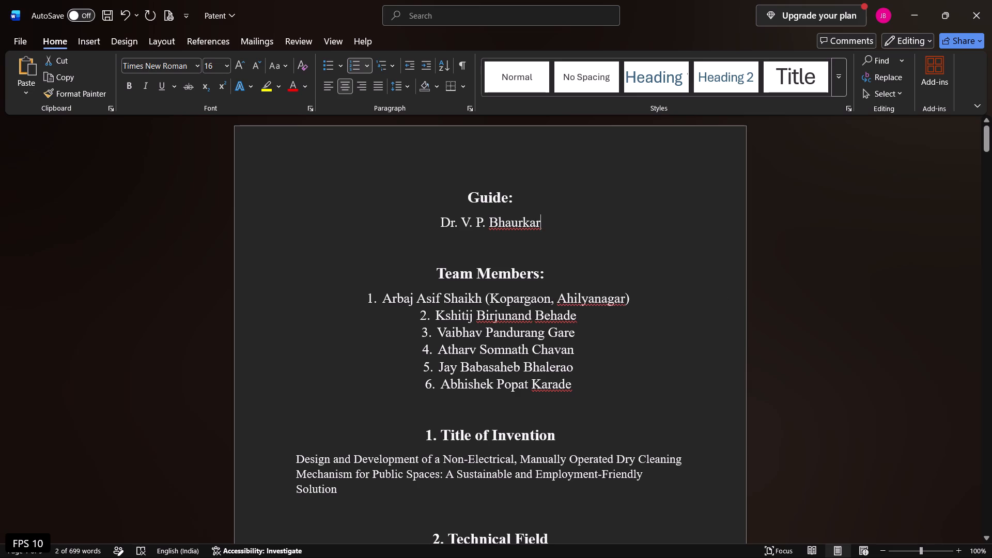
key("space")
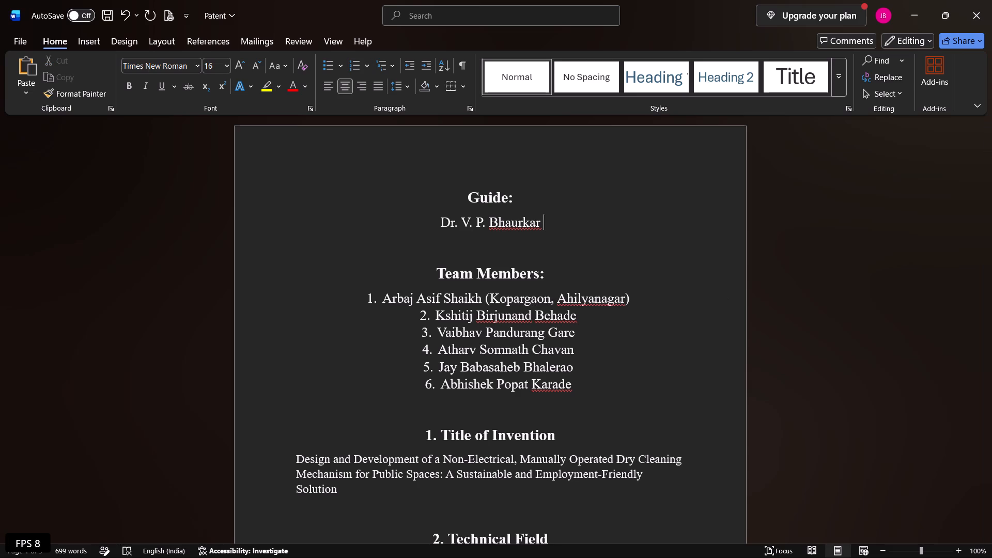
key("ctrl+v")
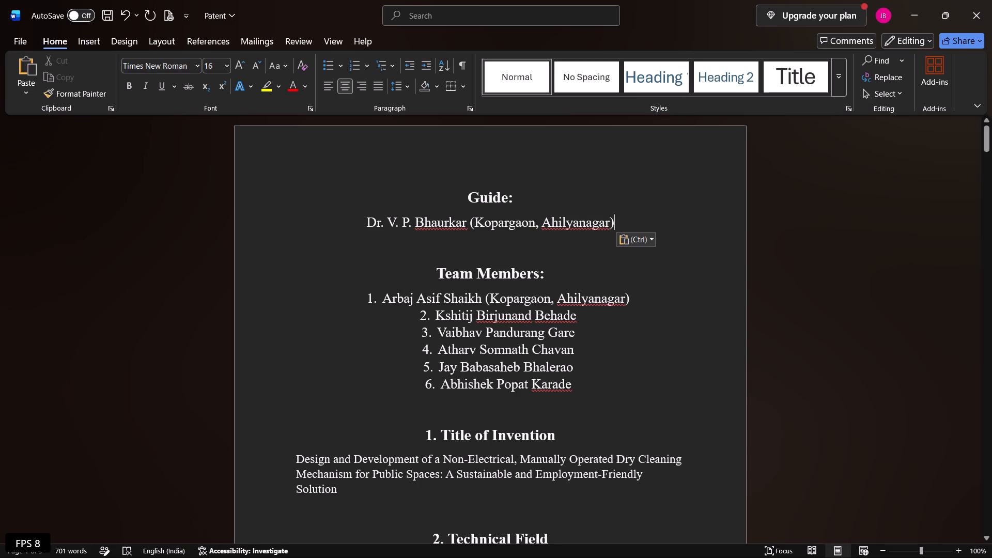
Paste the copied location "(Kopargaon, Ahilyanagar)" after the fourth and fifth team members' names.
left_click(591, 318)
left_click_drag(633, 301, 485, 295)
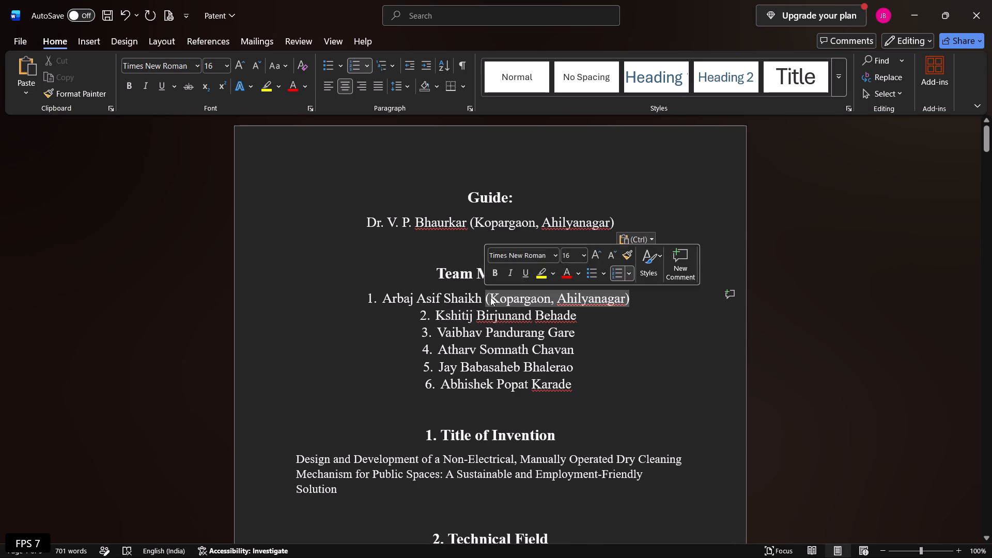
left_click(586, 337)
left_click(594, 359)
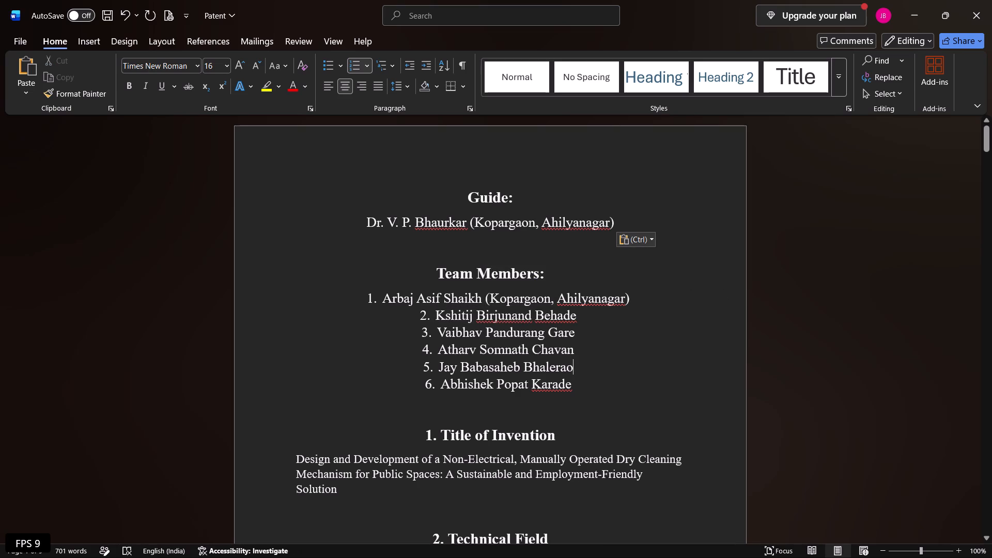
left_click(594, 350)
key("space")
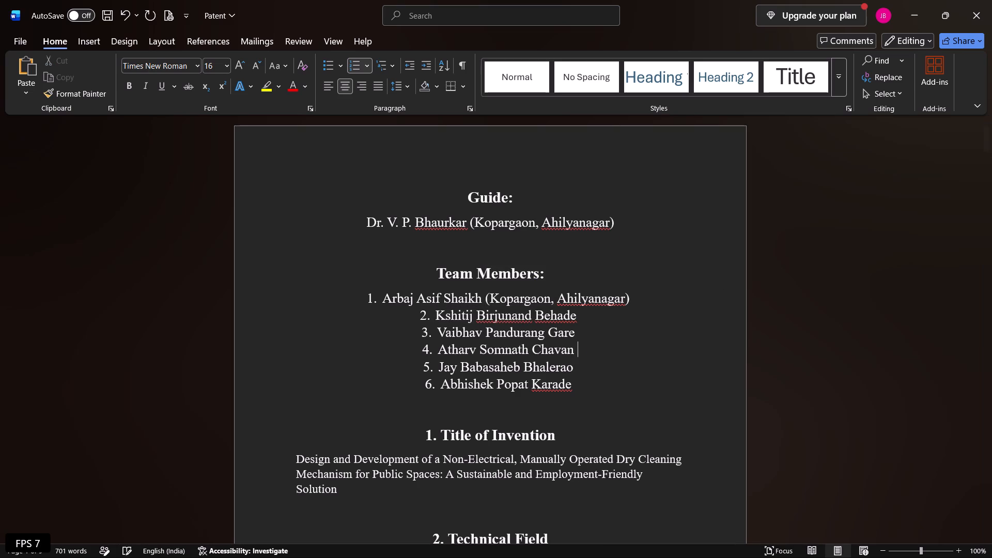
key("ctrl+v")
left_click(592, 373)
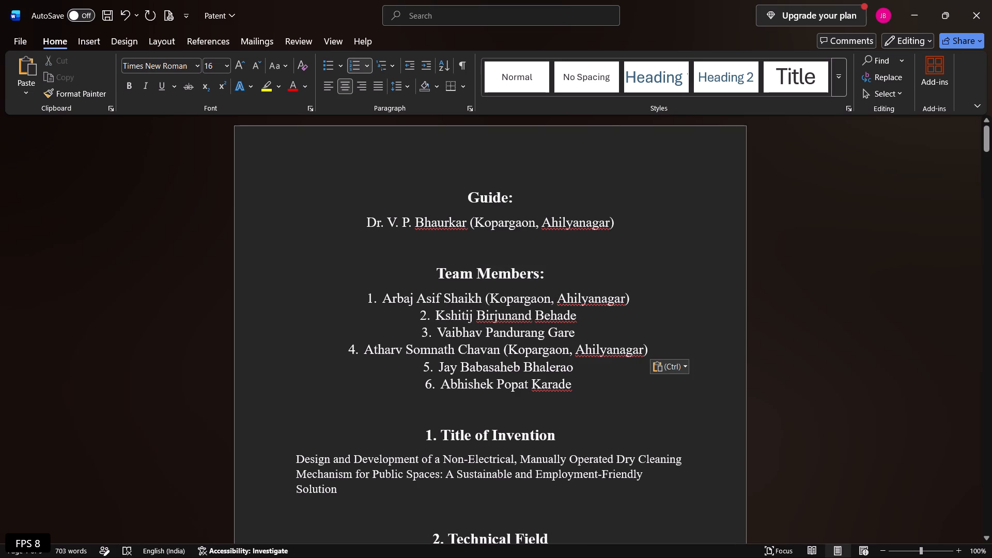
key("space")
key("ctrl+v")
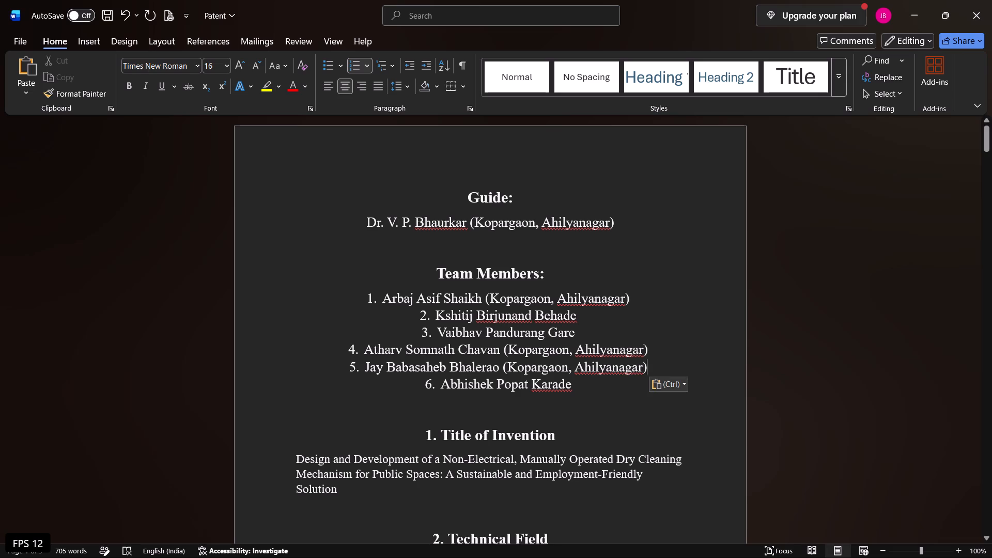
Change the town in the first team member's location to Shrirampur.
left_click_drag(551, 300, 504, 296)
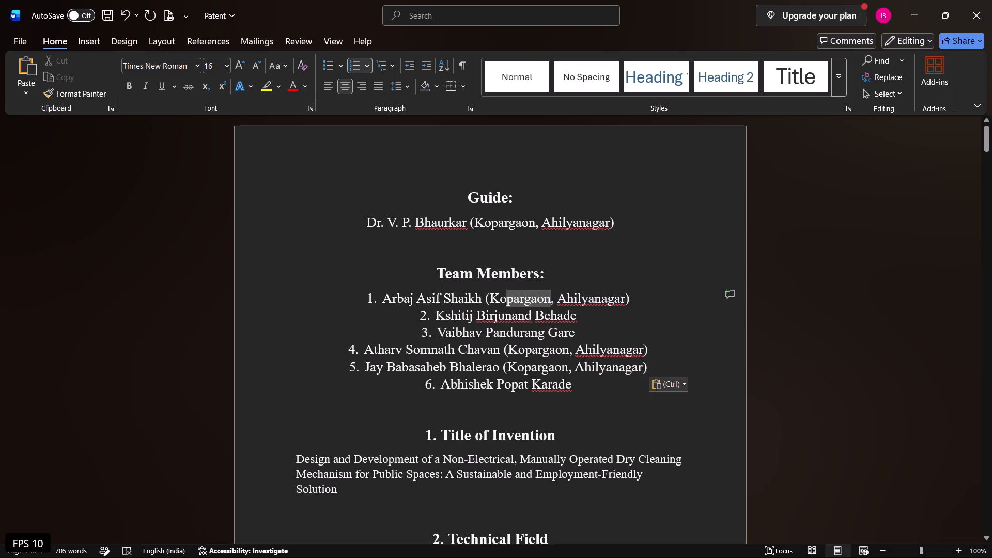
left_click_drag(504, 296, 491, 294)
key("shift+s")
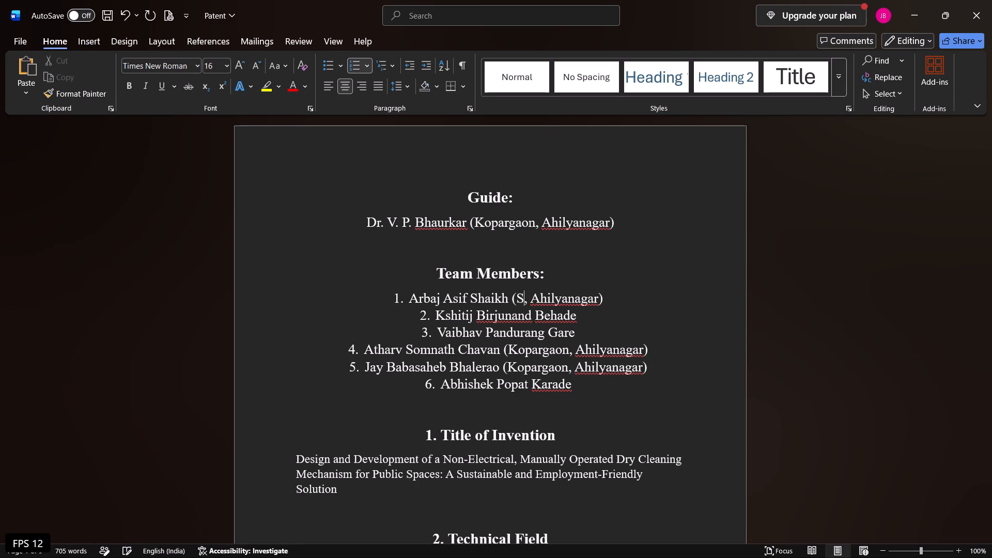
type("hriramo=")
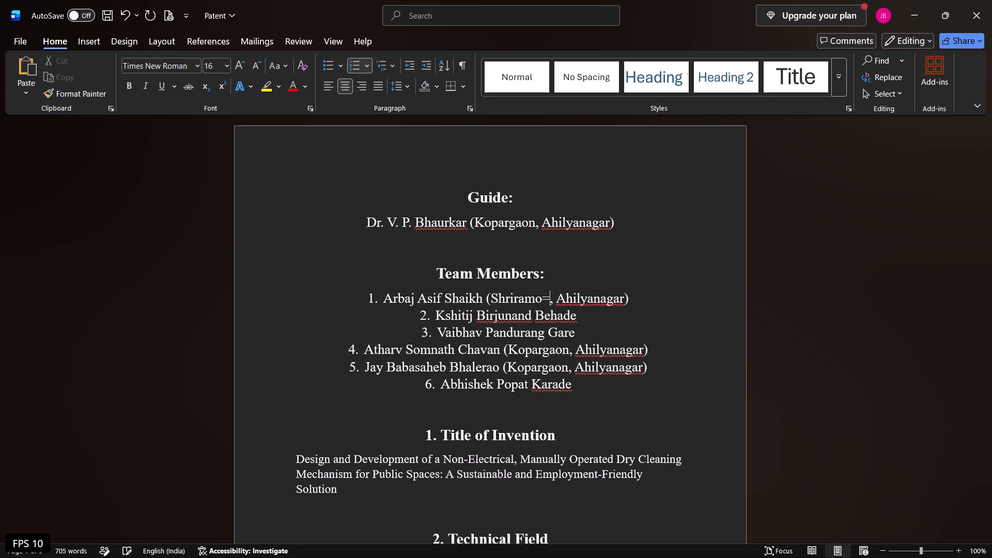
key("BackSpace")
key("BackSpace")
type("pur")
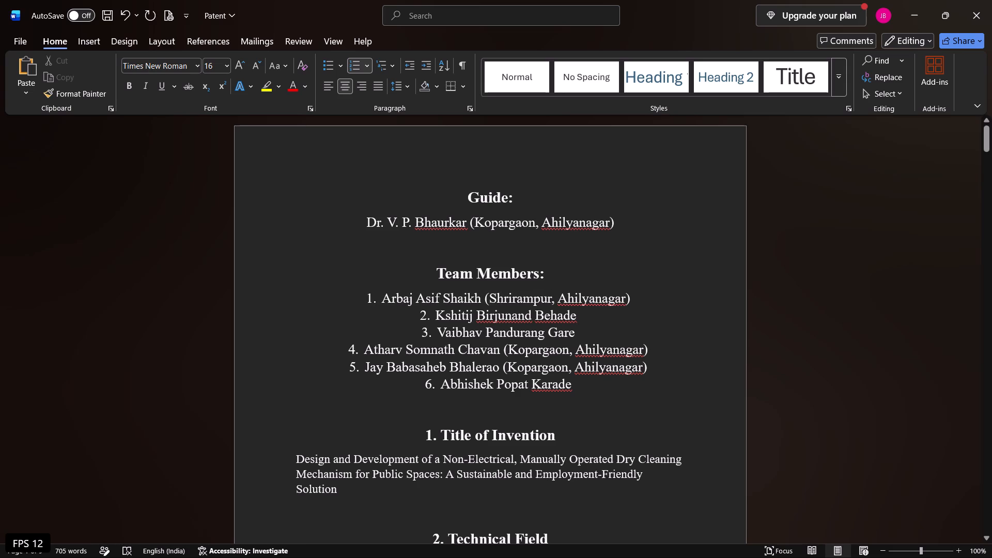
Copy "Shrirampur" from the first team member's line over the town in the fourth and fifth members' locations.
left_click_drag(552, 300, 495, 301)
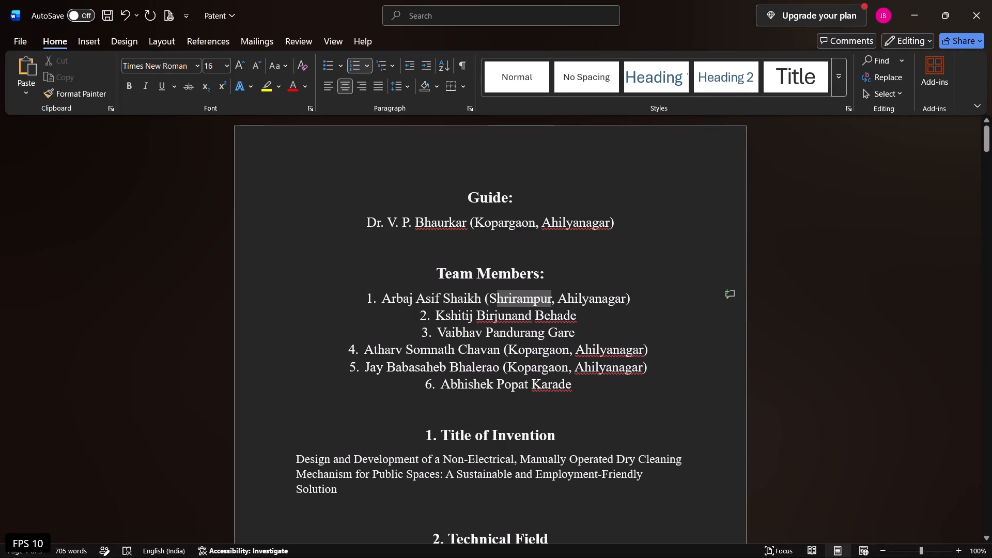
left_click_drag(495, 301, 491, 299)
key("ctrl+c")
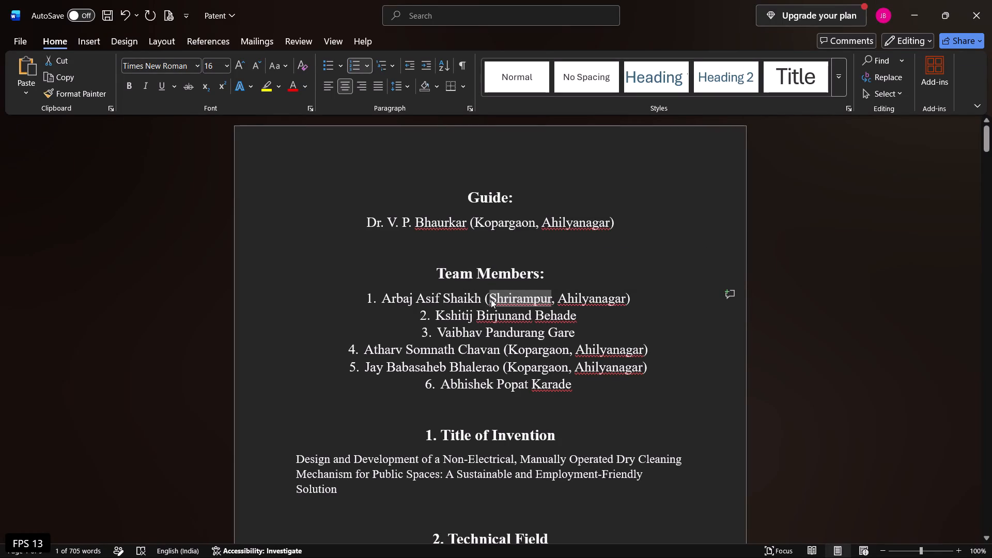
left_click_drag(569, 350, 506, 348)
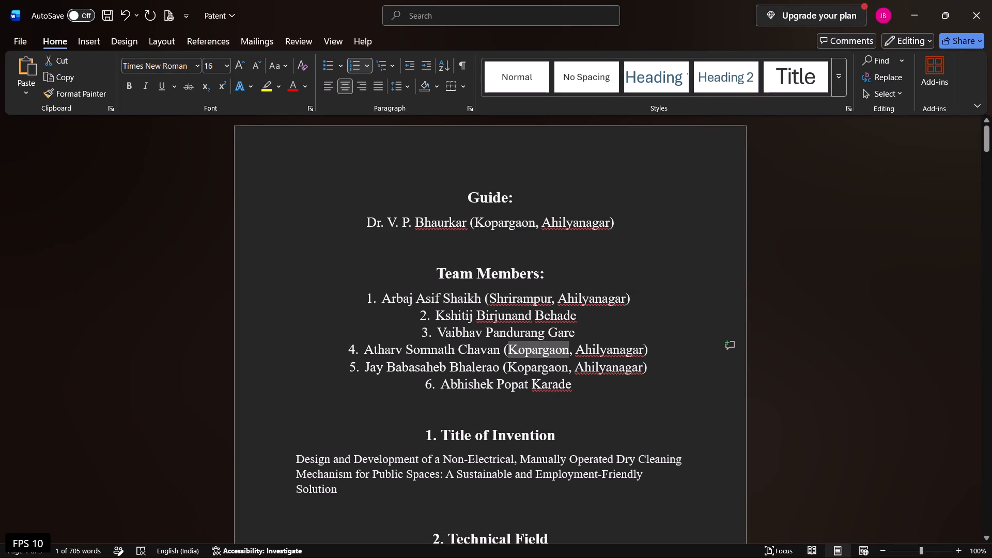
left_click_drag(506, 348, 506, 348)
key("ctrl+v")
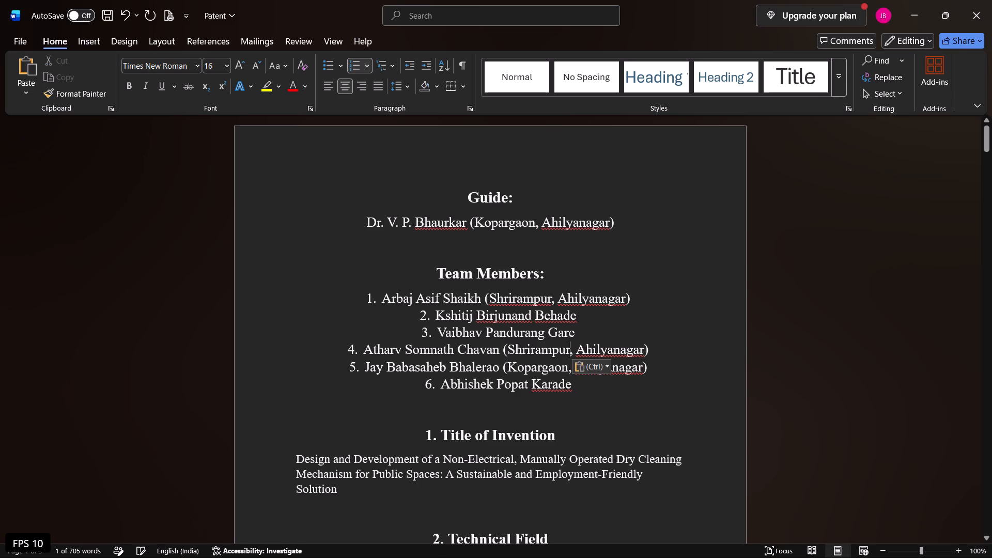
left_click_drag(567, 367, 500, 366)
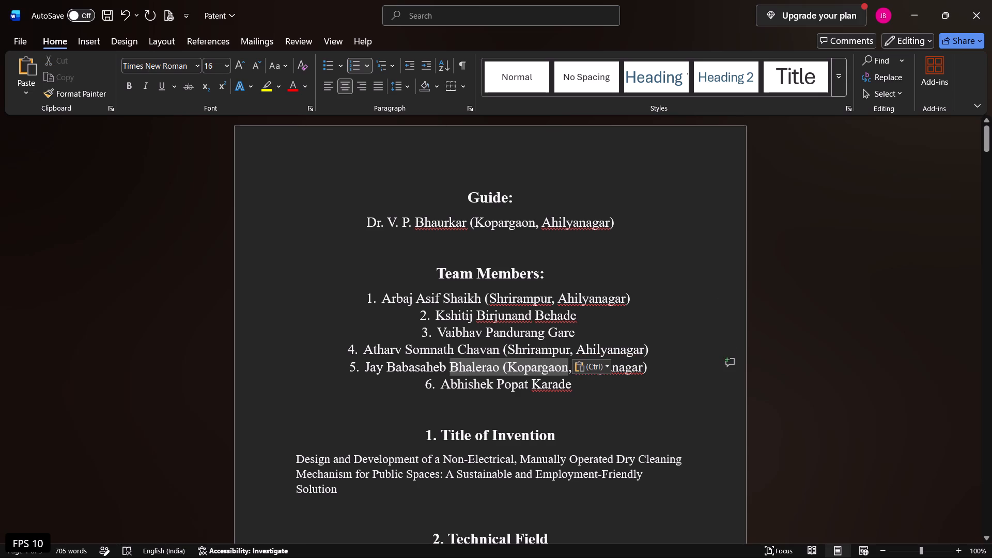
left_click_drag(500, 366, 509, 365)
key("ctrl+v")
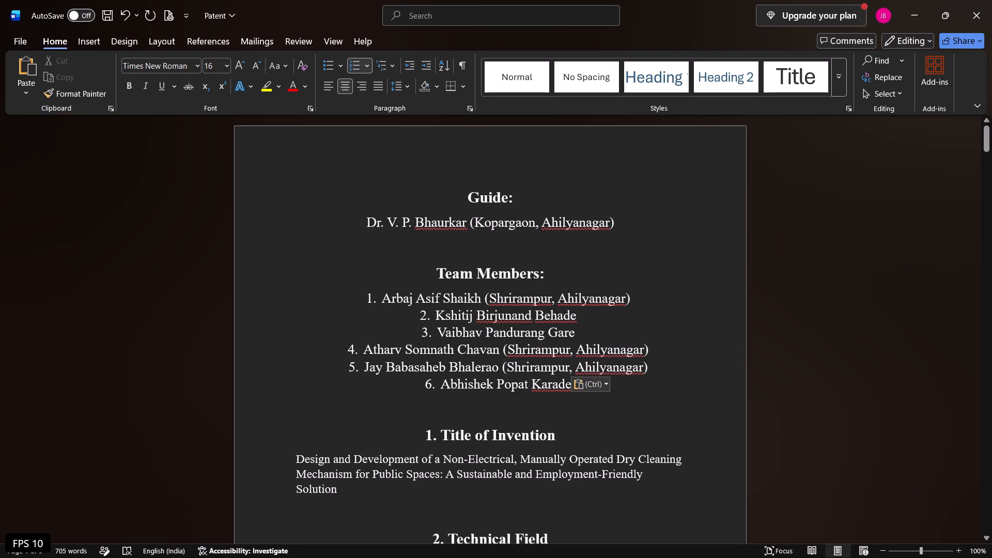
Replace the first team member's town with "Kopargaon" copied from the guide's location.
left_click_drag(534, 224, 474, 217)
key("ctrl+c")
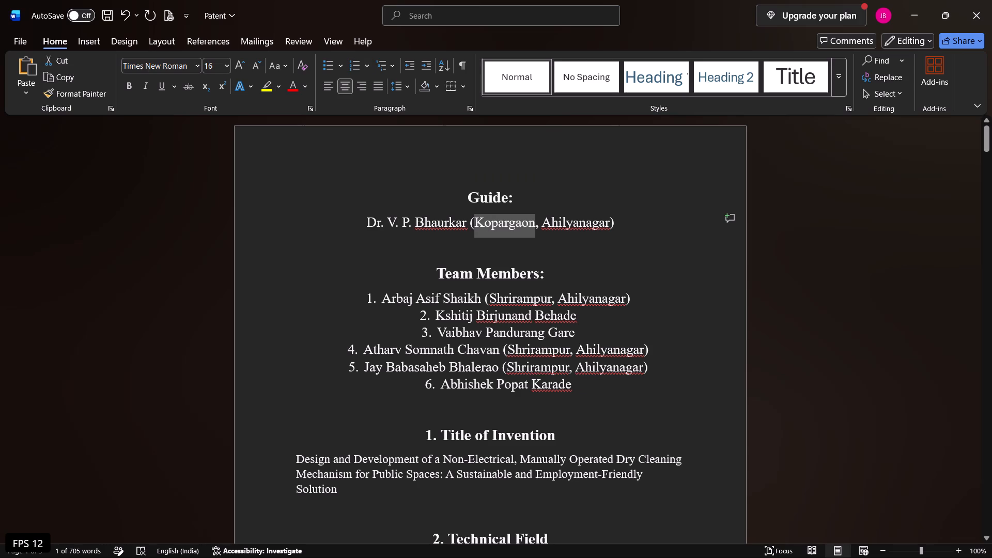
left_click_drag(489, 297, 551, 297)
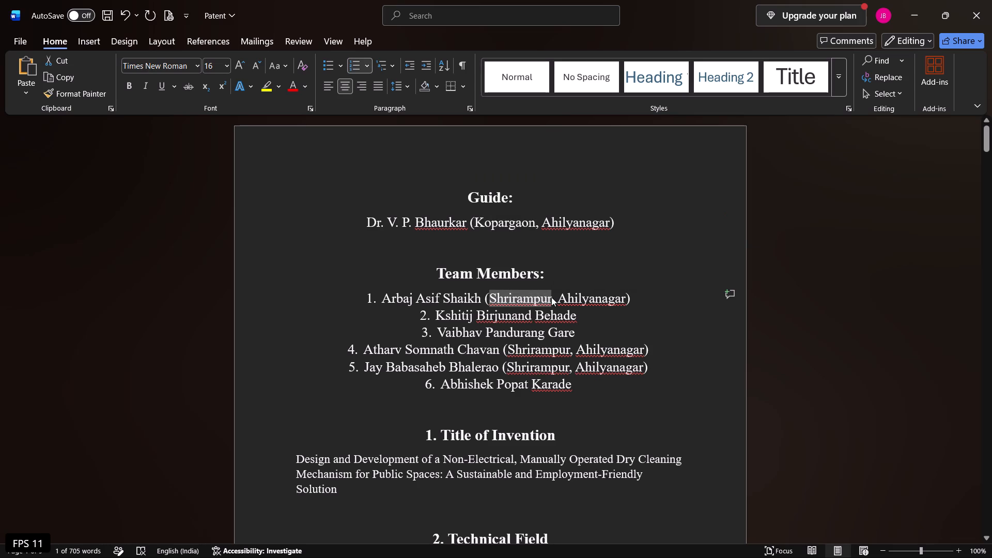
key("ctrl+v")
Add the location "(Sinner, Nashik)" after the third team member's name.
left_click(612, 323)
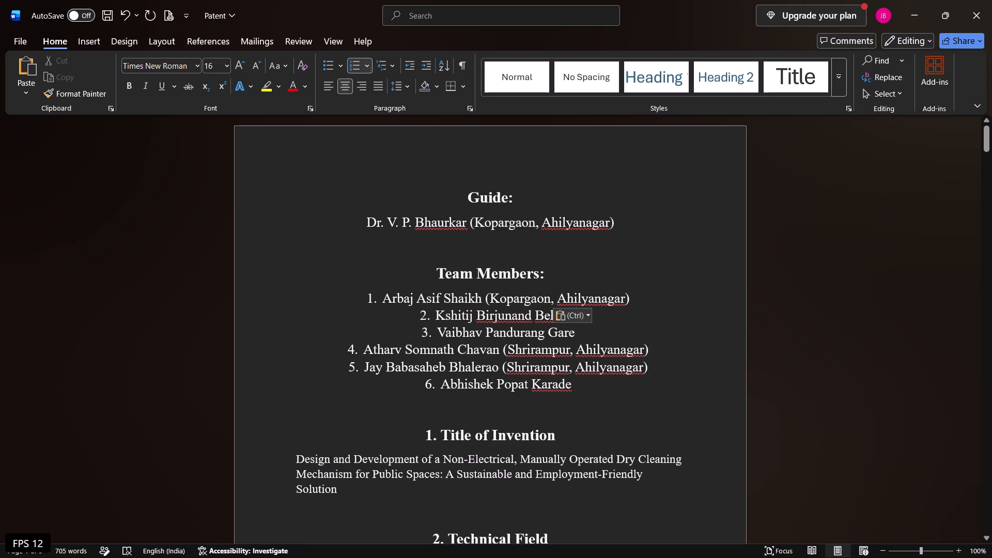
left_click(609, 317)
left_click(620, 326)
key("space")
key("shift+parenleft")
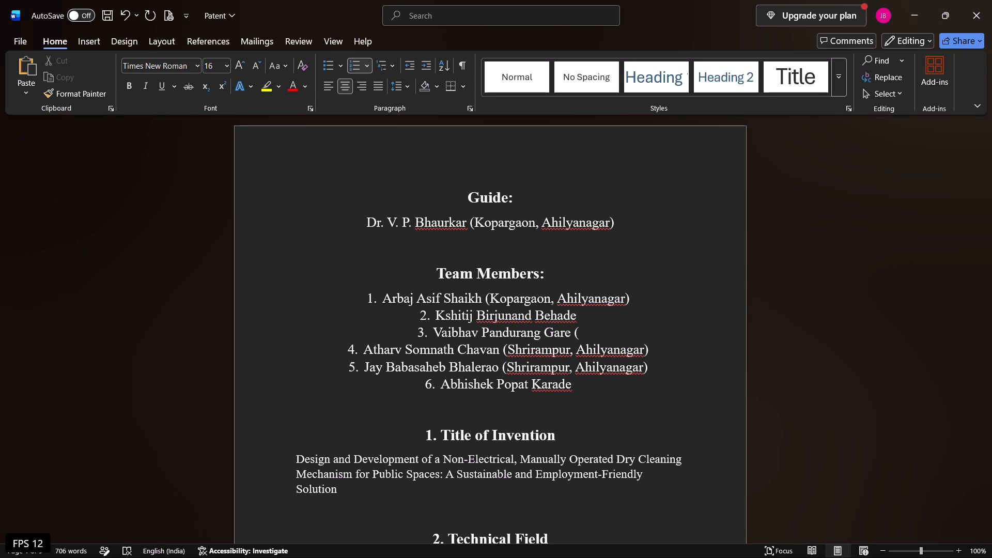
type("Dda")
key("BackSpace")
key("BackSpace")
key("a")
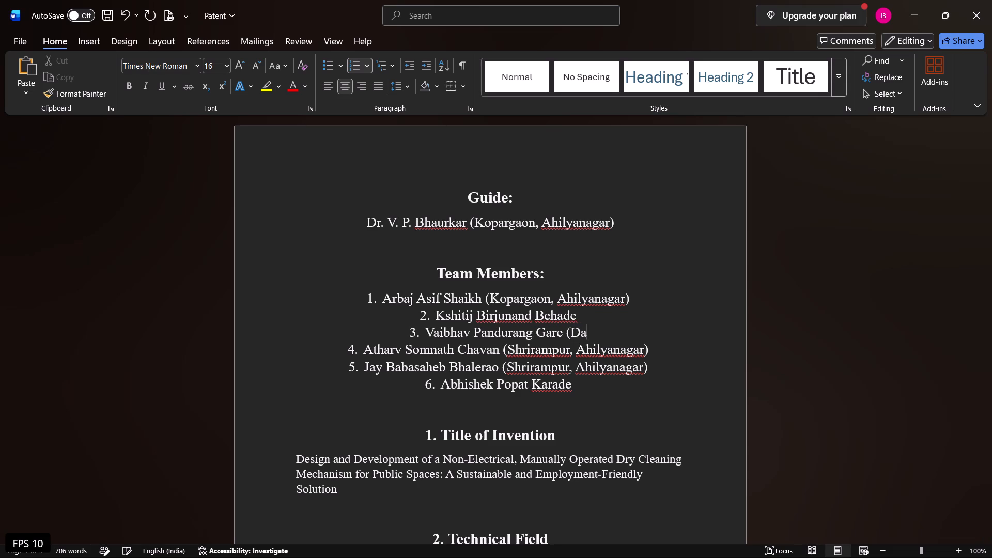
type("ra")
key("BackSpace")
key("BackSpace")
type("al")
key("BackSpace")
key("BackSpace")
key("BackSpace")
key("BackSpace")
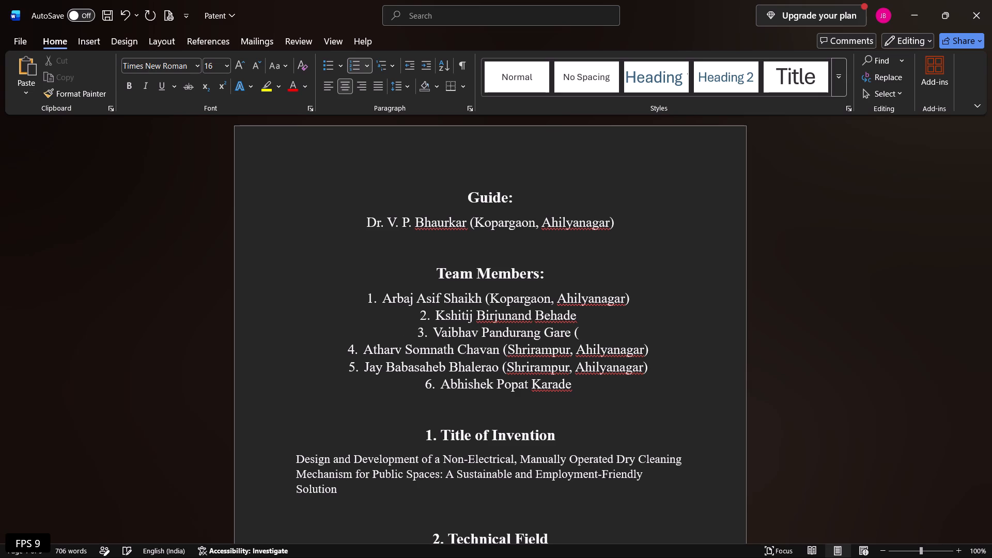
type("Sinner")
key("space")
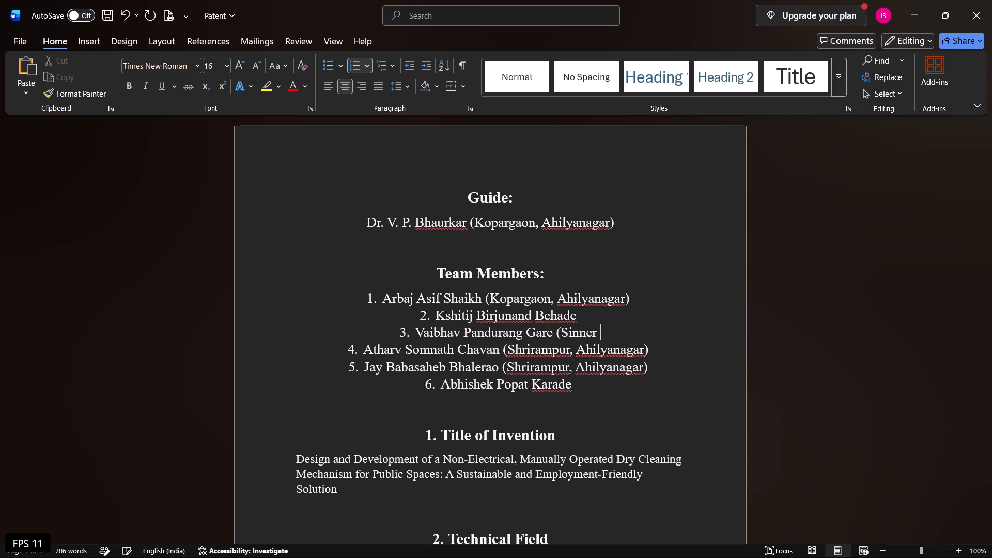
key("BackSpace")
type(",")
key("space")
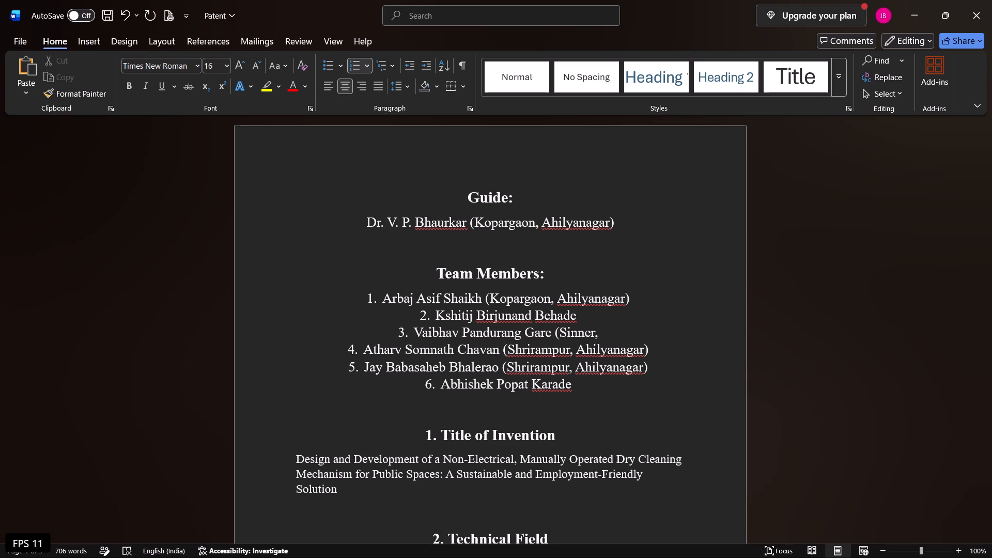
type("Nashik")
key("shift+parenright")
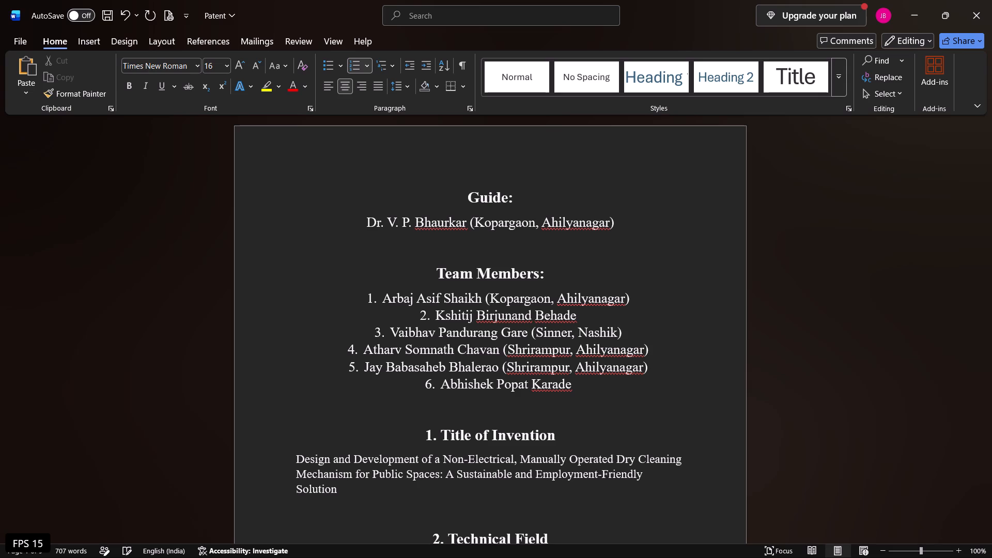
Copy "(Sinner, Nashik)" from the third team member's line and paste it after the sixth member's name.
left_click_drag(633, 332, 518, 332)
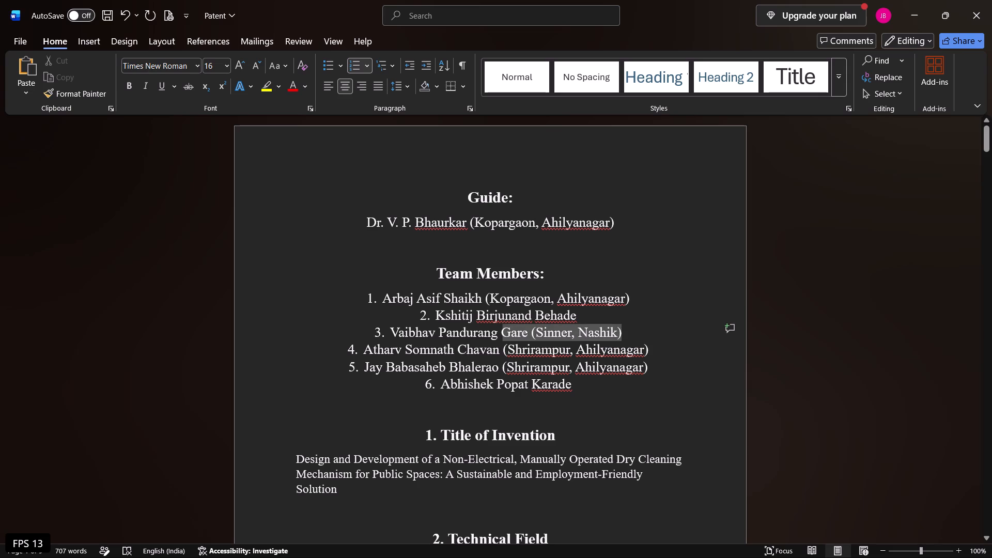
left_click_drag(518, 332, 531, 335)
key("ctrl+c")
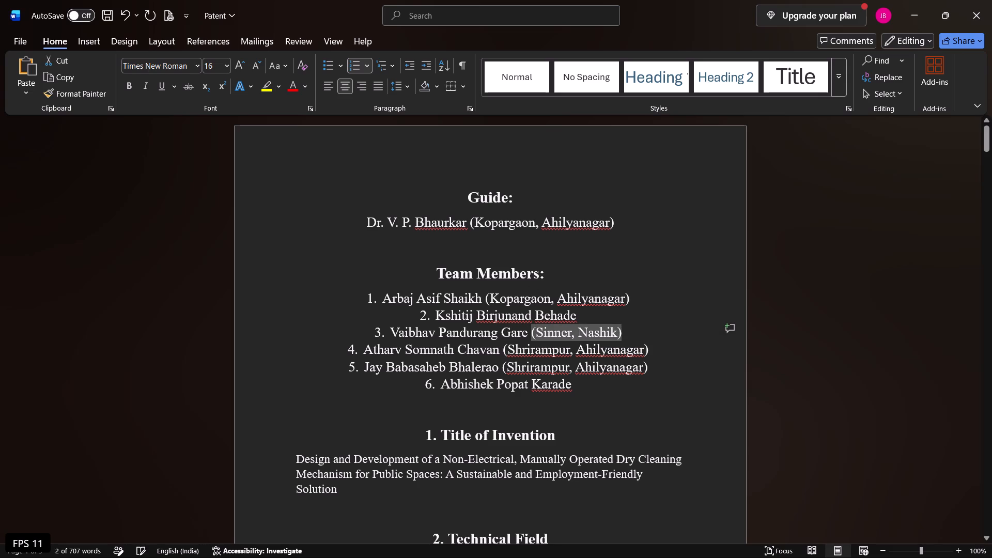
left_click(638, 391)
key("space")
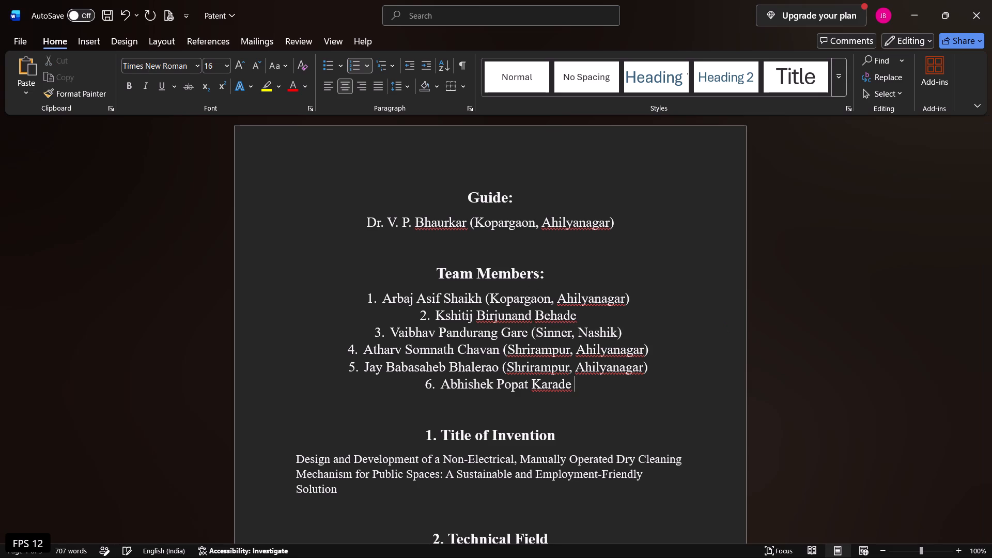
key("ctrl+v")
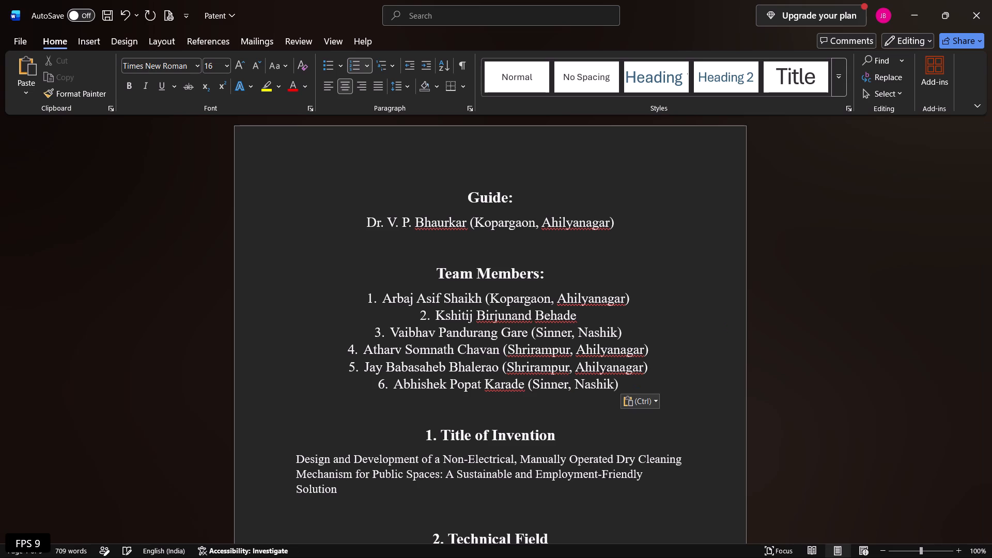
Change the town in the sixth team member's location to Malegaon.
left_click_drag(568, 391, 537, 389)
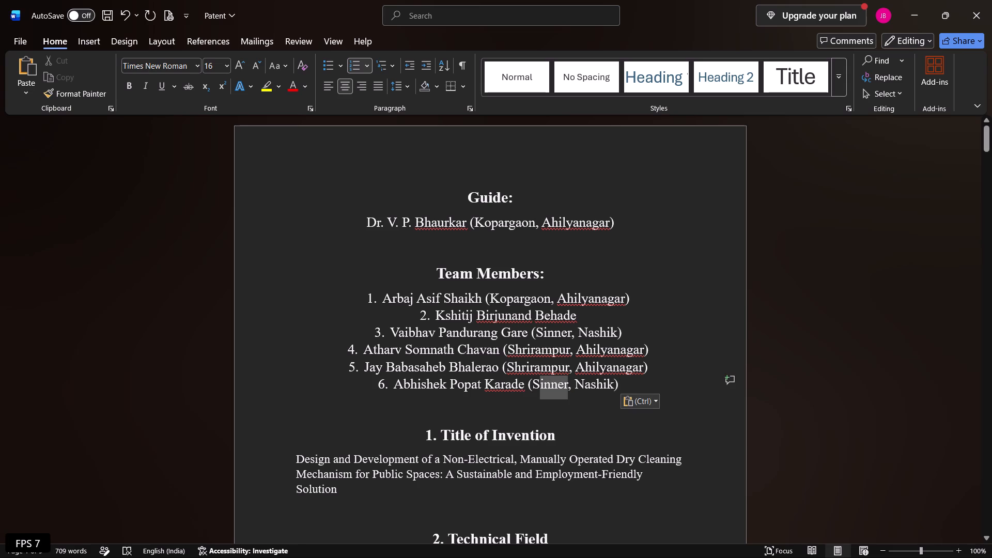
left_click_drag(537, 389, 534, 387)
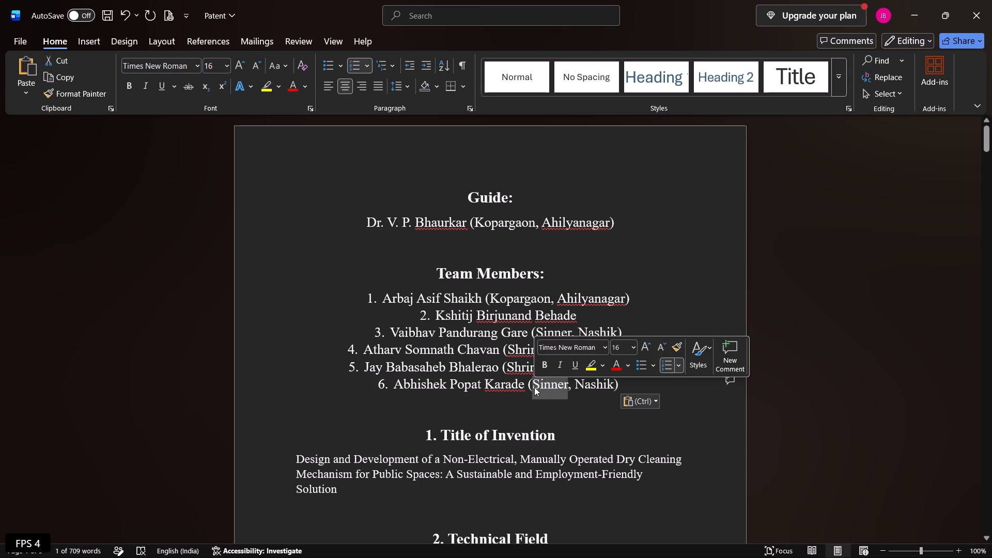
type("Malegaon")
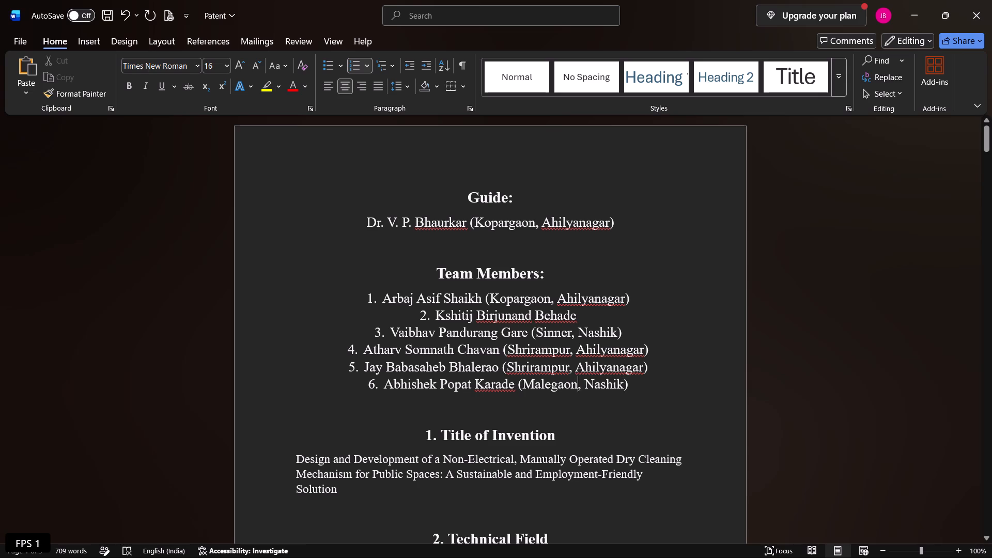
Add the location "(Vaijapur, Chh. Sambhajinagar)" after the second team member's name.
left_click(579, 316)
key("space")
key("shift+parenleft")
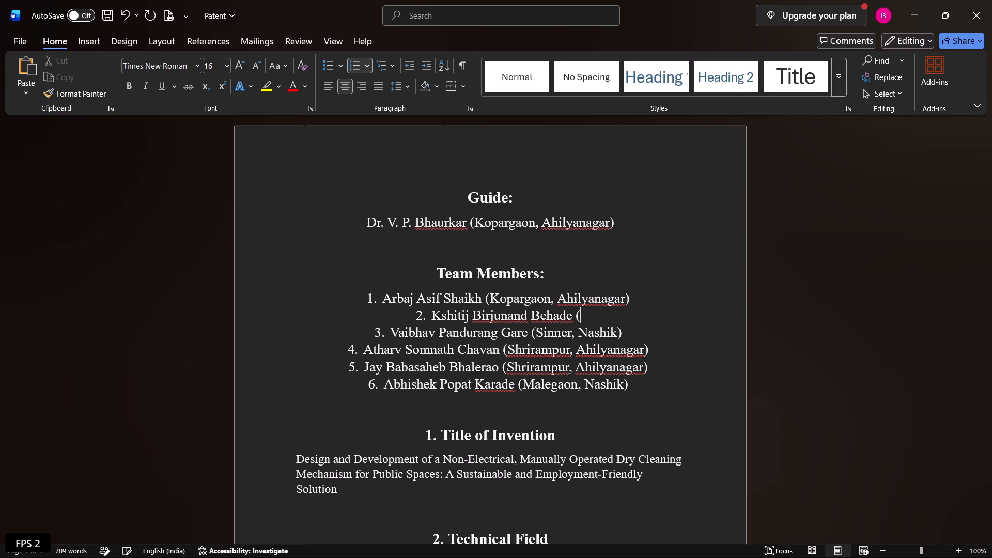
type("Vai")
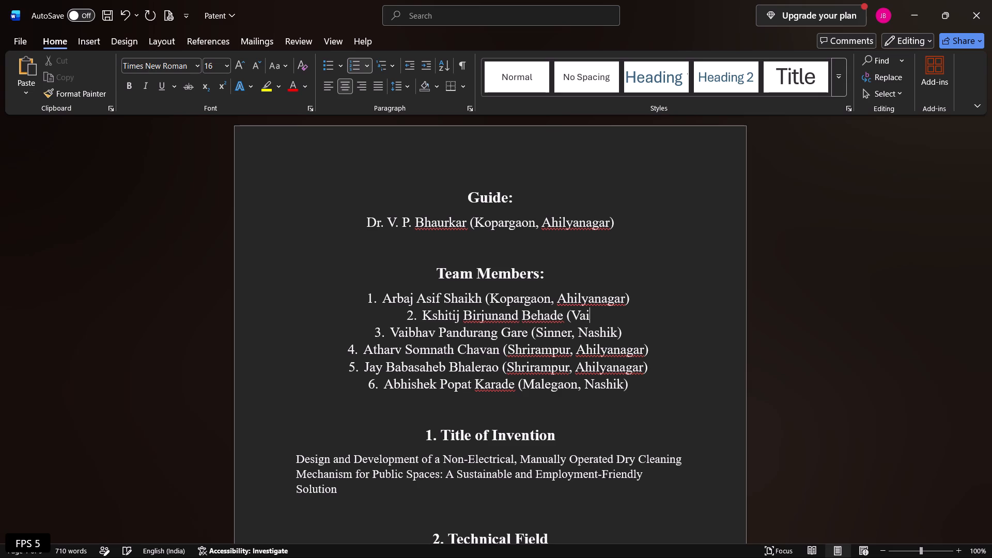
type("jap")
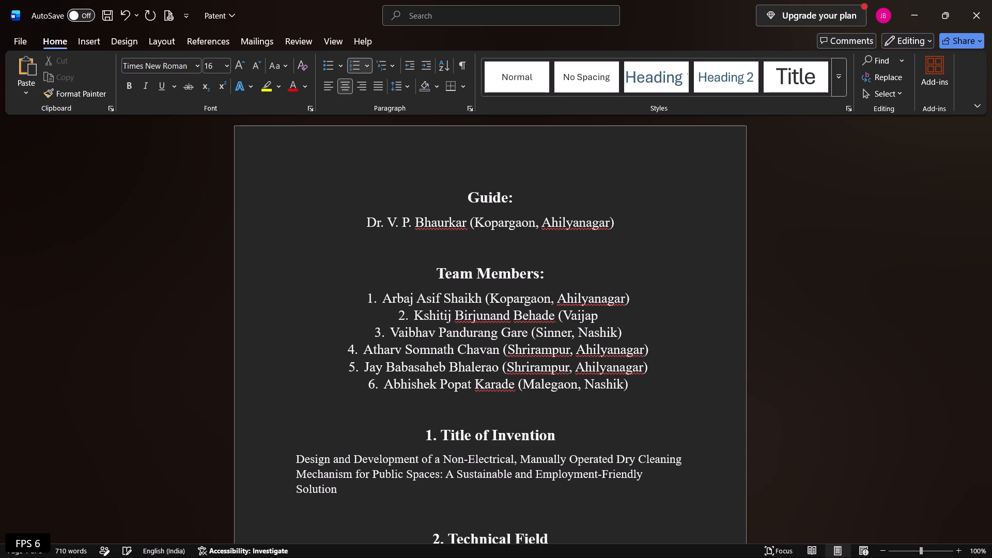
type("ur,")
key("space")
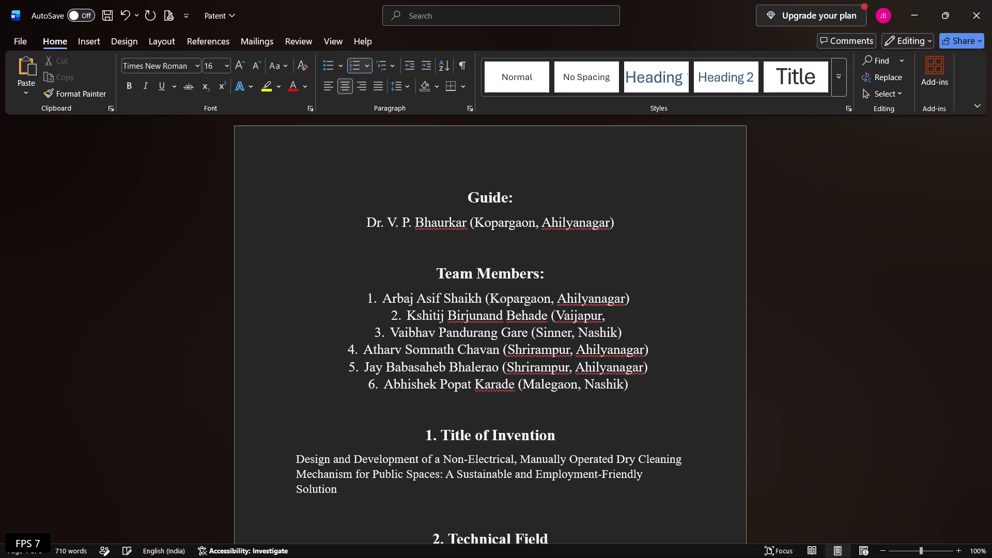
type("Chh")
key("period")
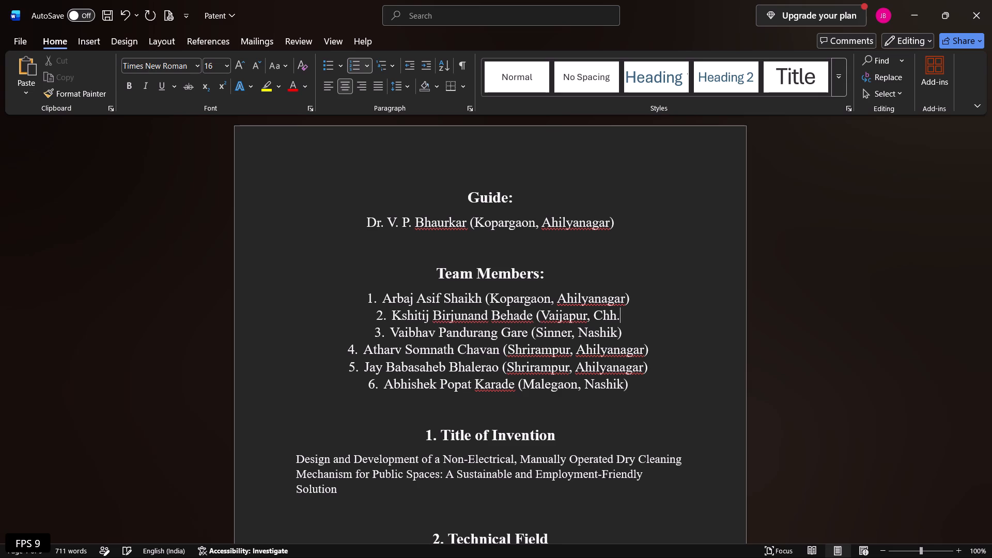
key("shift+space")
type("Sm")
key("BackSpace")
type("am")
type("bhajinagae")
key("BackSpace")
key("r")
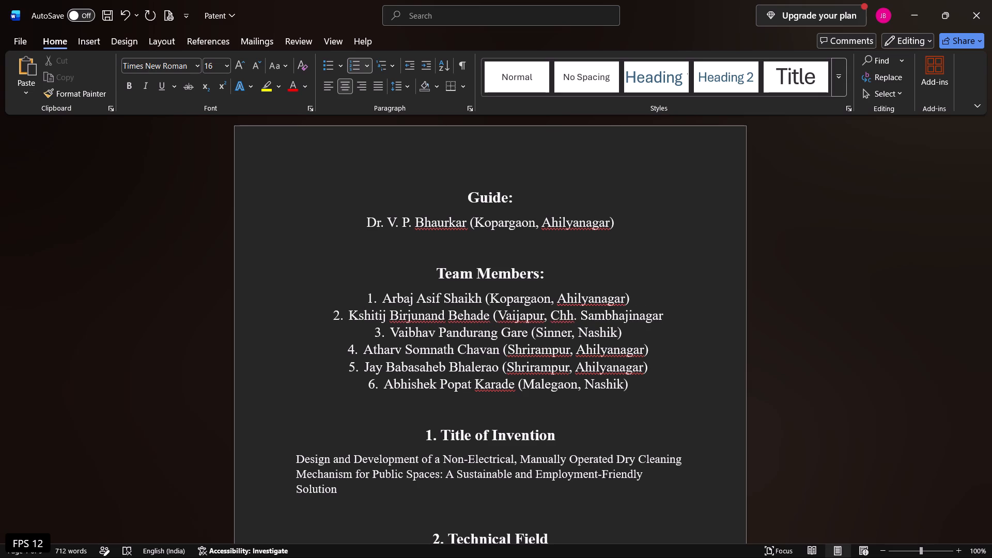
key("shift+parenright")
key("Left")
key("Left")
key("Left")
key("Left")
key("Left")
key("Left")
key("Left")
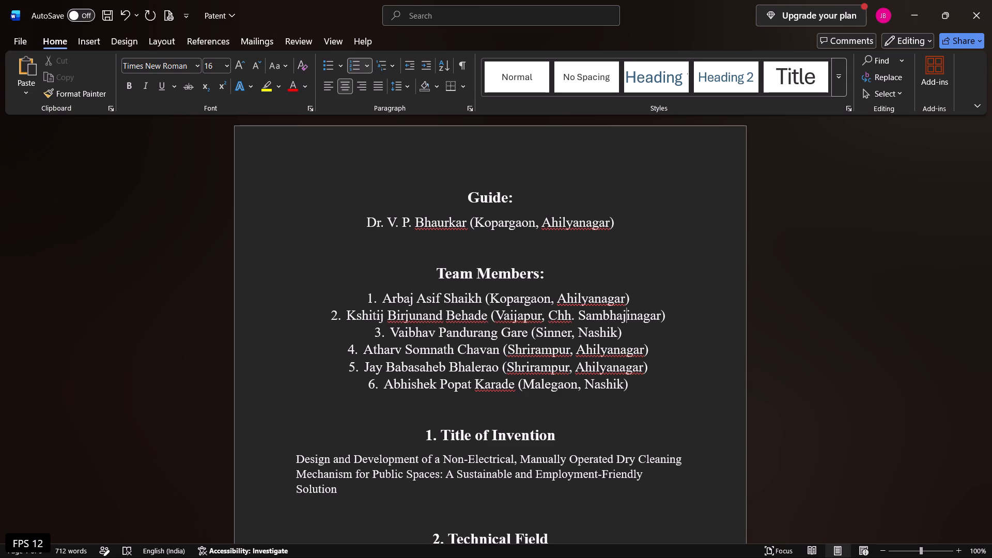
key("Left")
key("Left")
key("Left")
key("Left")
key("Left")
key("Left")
Justify the "Team Members:" heading together with the numbered list of six members below it.
scroll(586, 353, "up", 1)
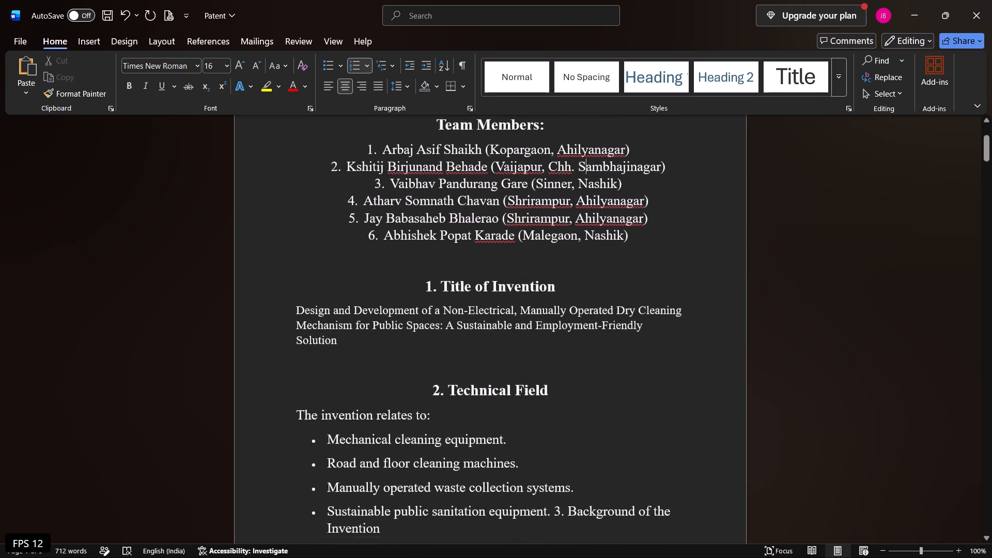
scroll(586, 353, "up", 1)
scroll(586, 353, "down", 1)
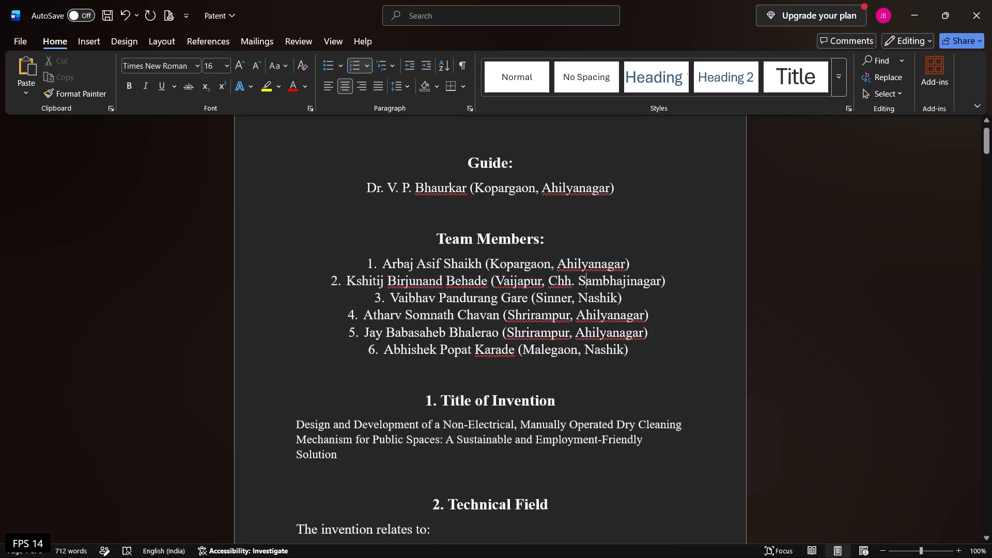
scroll(586, 353, "down", 1)
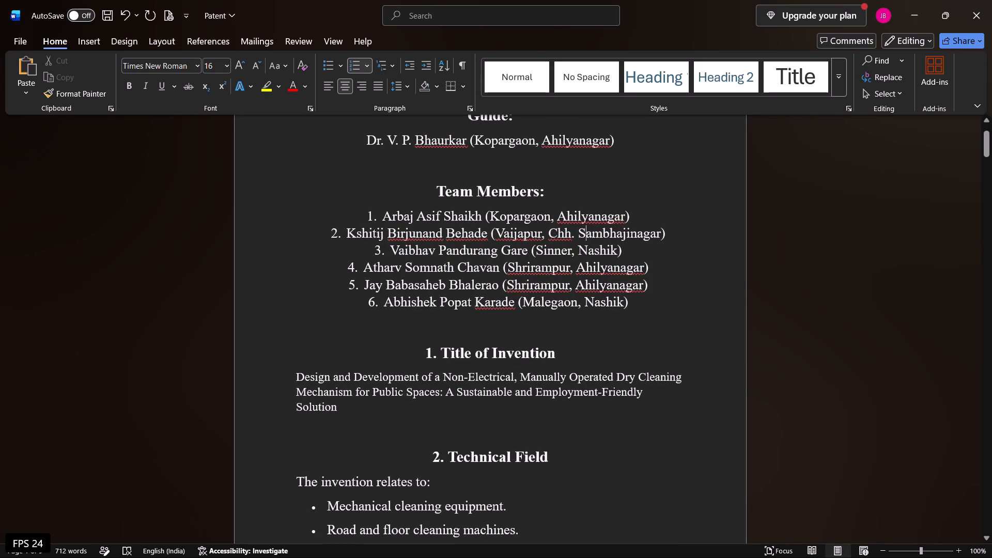
left_click_drag(643, 308, 363, 207)
left_click(370, 84)
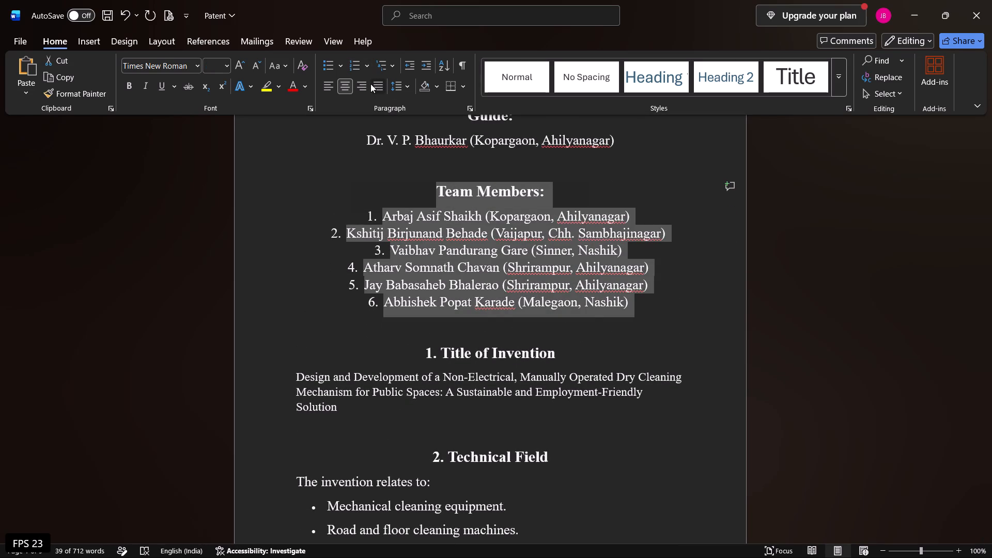
left_click(420, 275)
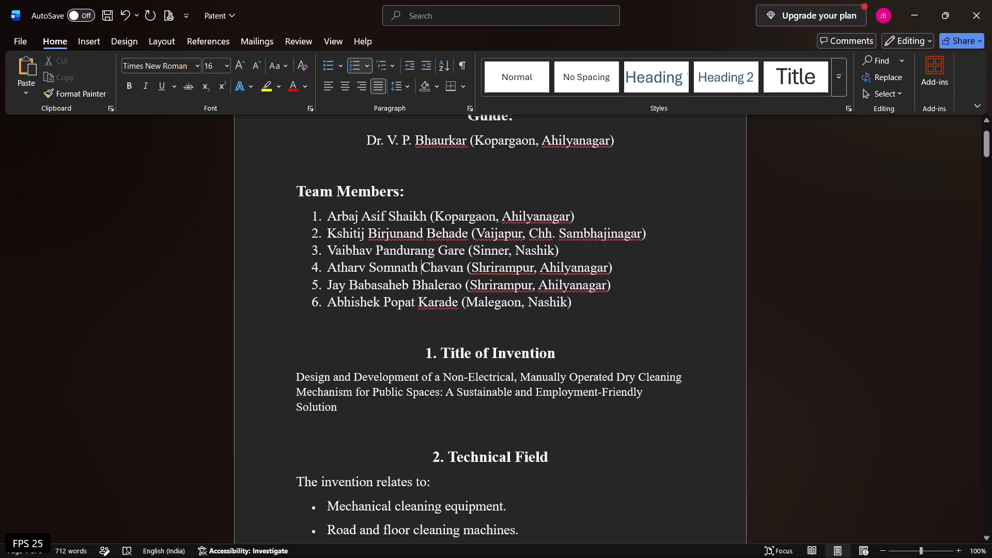
Centre only the "Team Members:" heading above the justified list.
left_click_drag(409, 193, 275, 202)
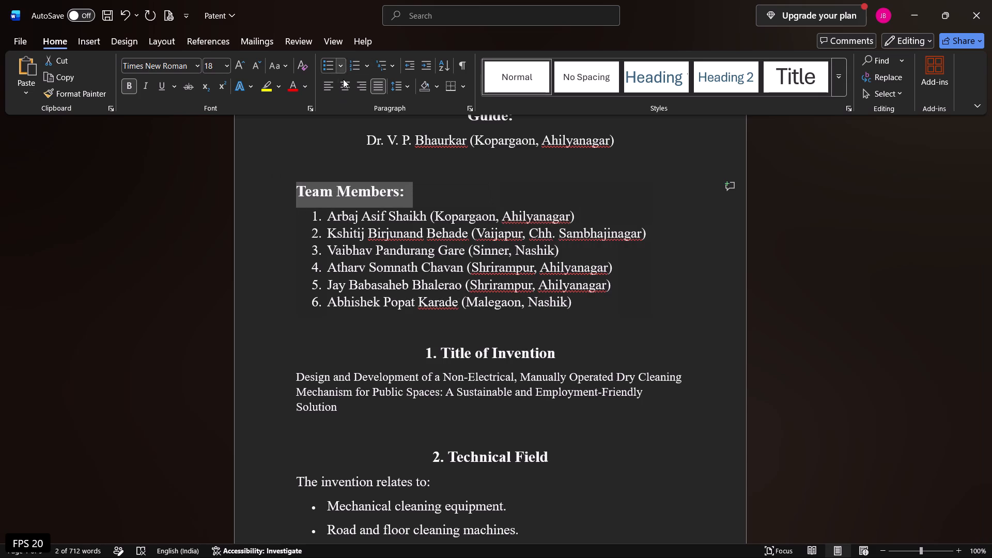
left_click(347, 84)
left_click(463, 239)
scroll(463, 239, "up", 2)
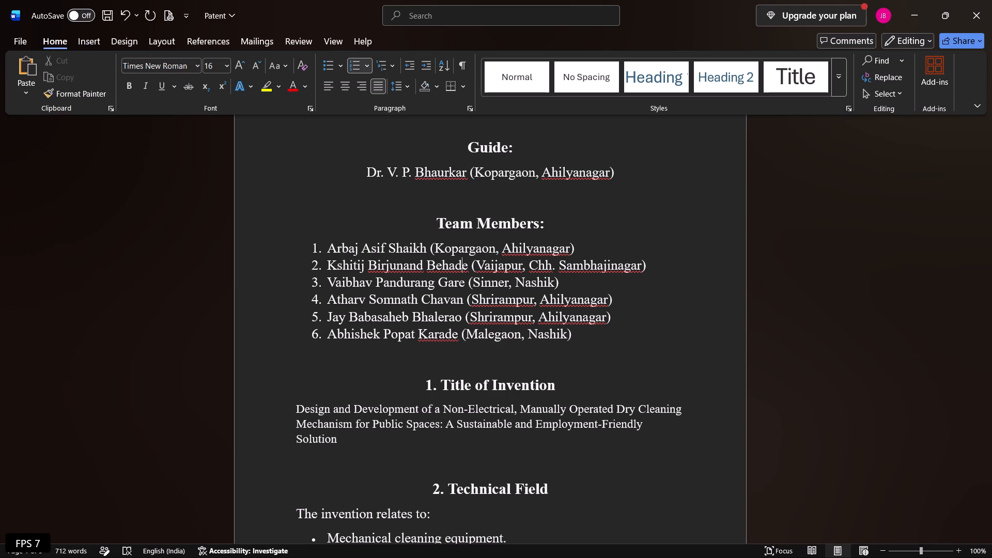
left_click(455, 337)
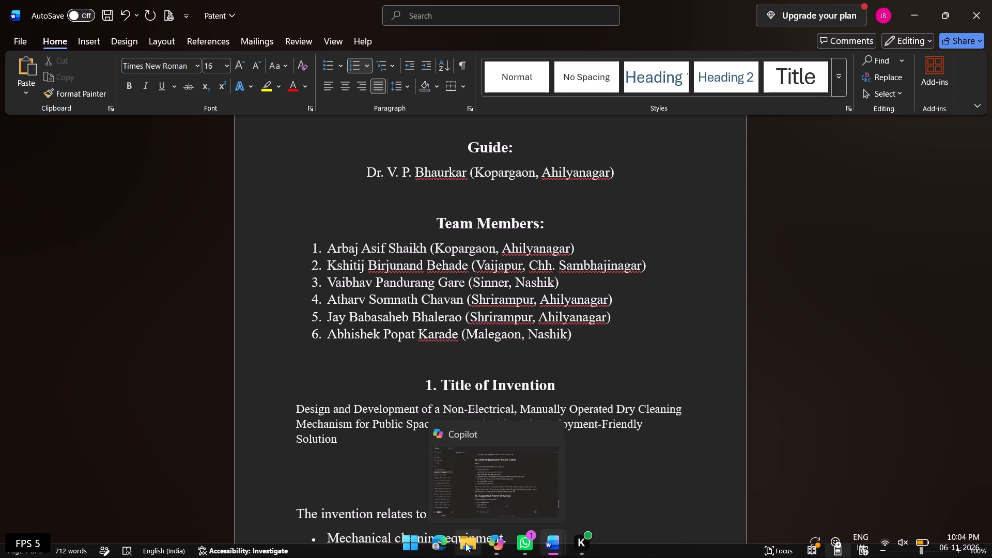
Switch to Edge and search the web for "sinner nashikk" to check the town's spelling.
left_click(438, 542)
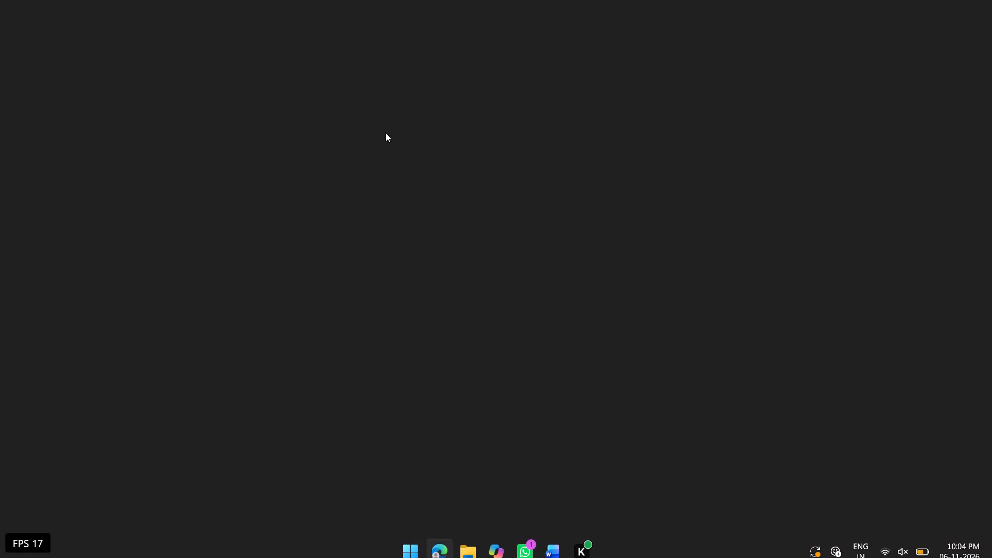
left_click(278, 39)
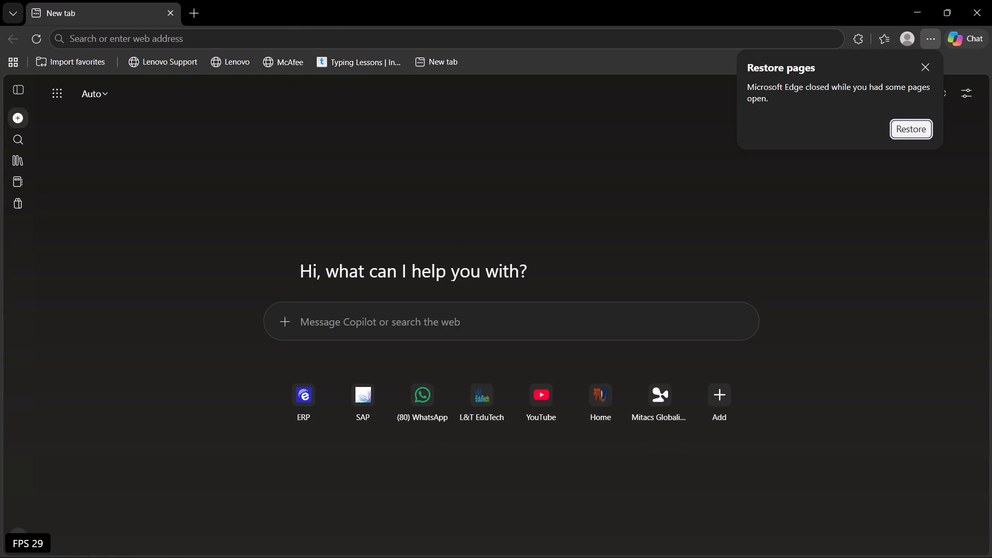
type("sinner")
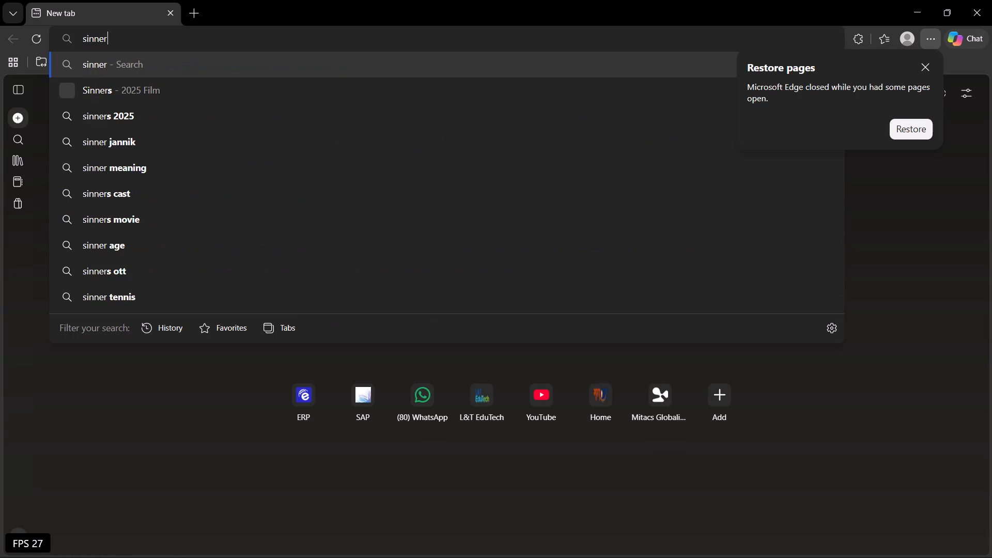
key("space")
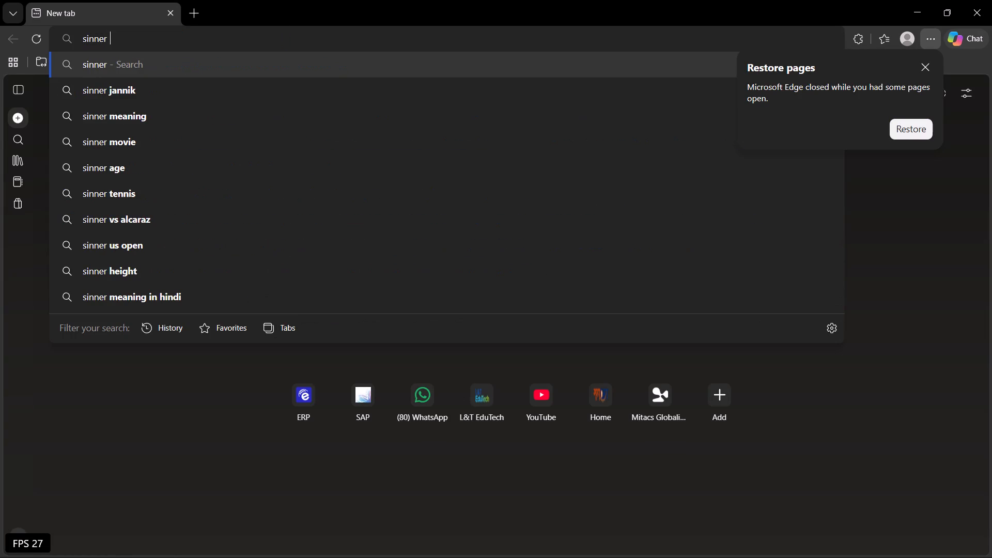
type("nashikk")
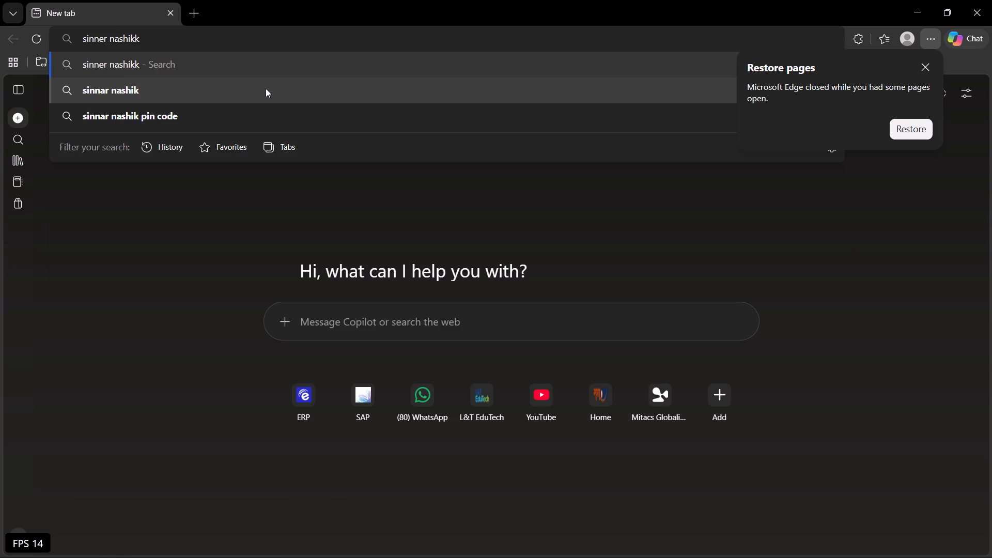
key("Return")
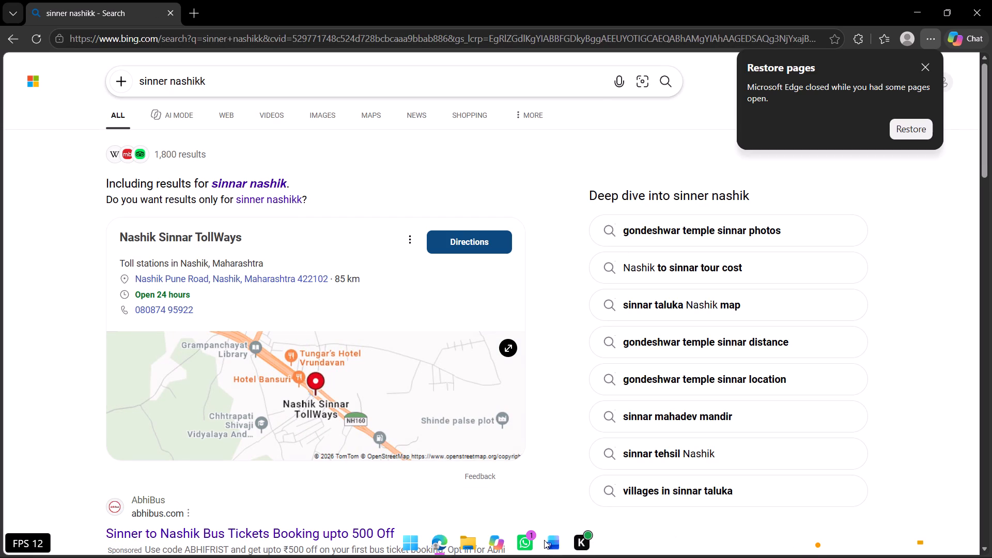
Return to the Patent document in Word and correct the town in the third team member's location to Sinnar.
left_click(561, 541)
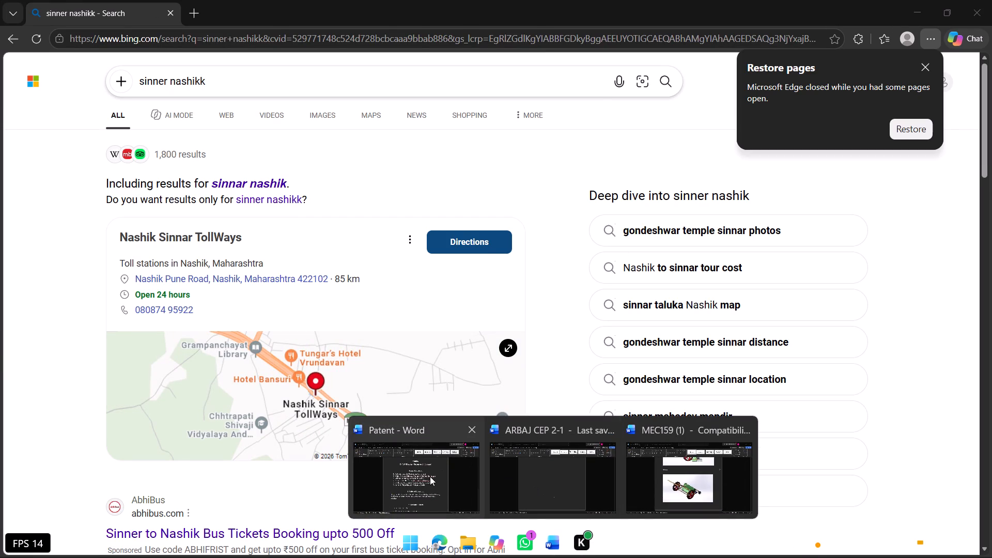
left_click(430, 476)
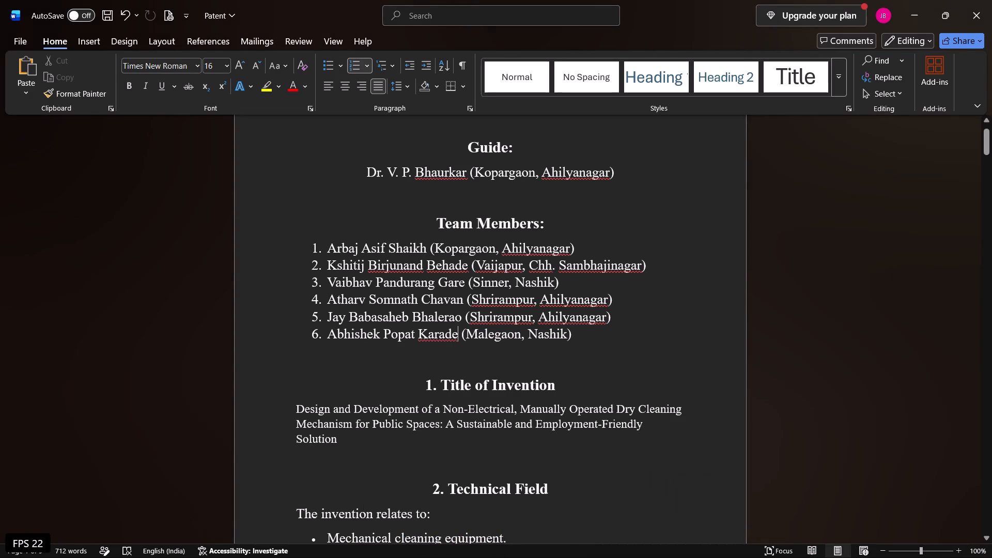
left_click(502, 285)
key("BackSpace")
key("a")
Insert three blank lines above the "3. Background of the Invention" heading to push it onto the next page with its text.
scroll(452, 391, "down", 1)
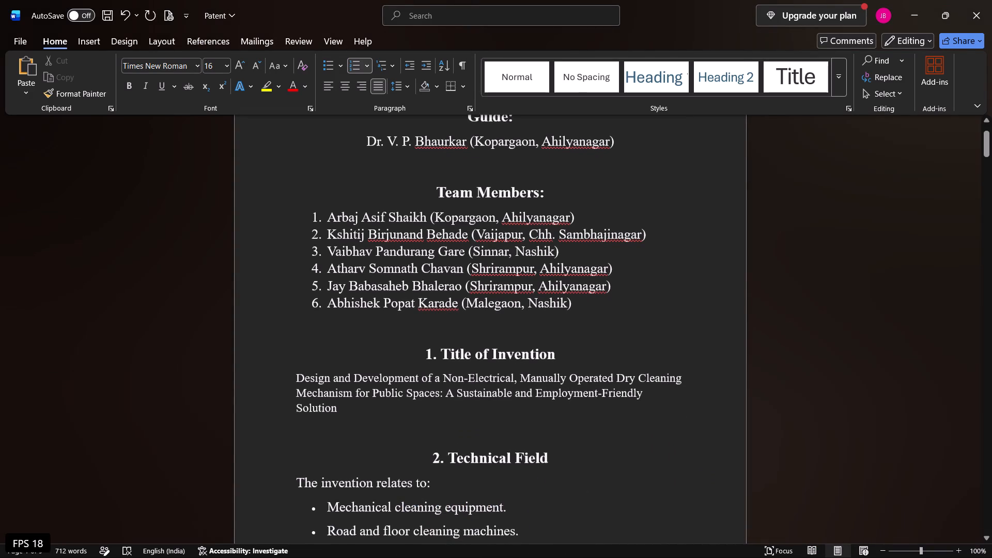
scroll(452, 391, "down", 2)
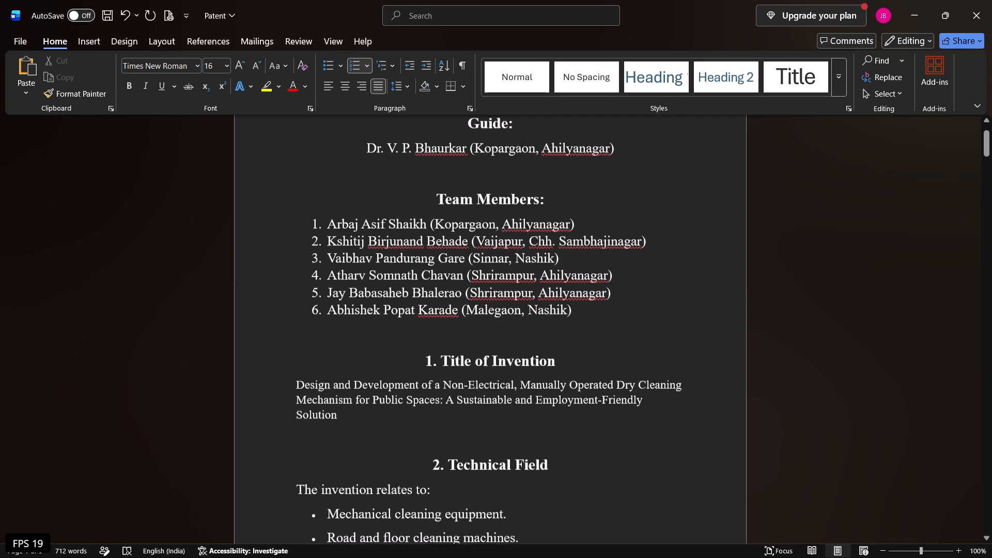
scroll(452, 391, "down", 2)
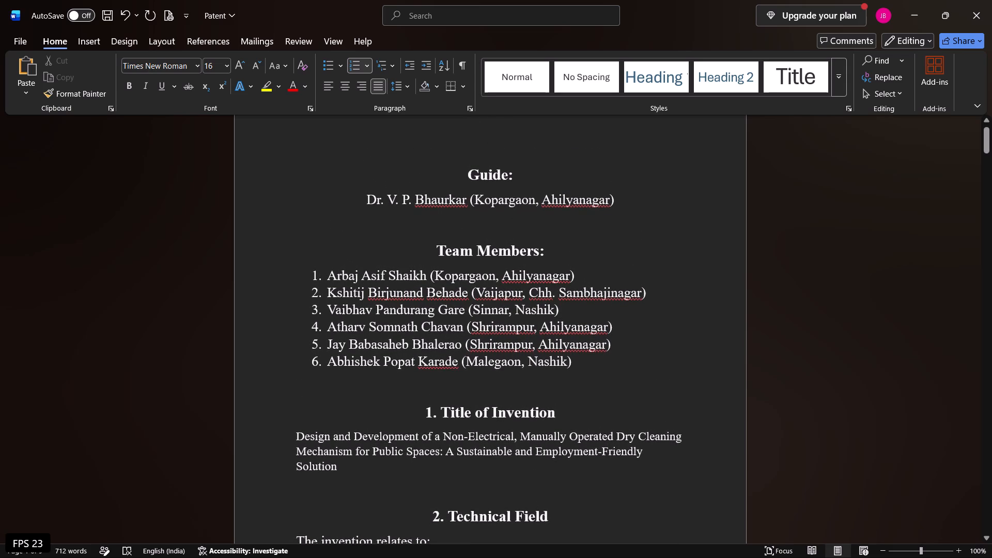
scroll(452, 391, "down", 2)
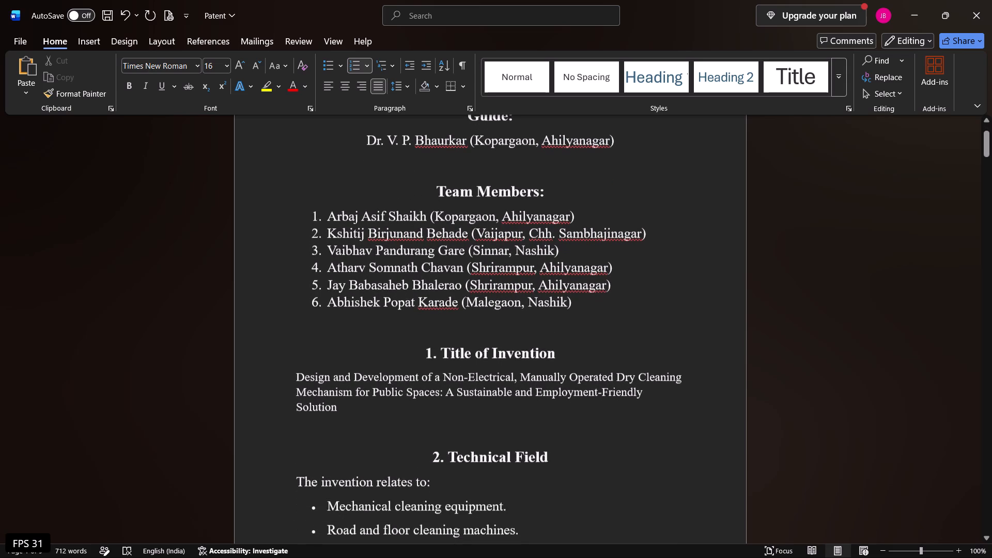
scroll(452, 391, "down", 3)
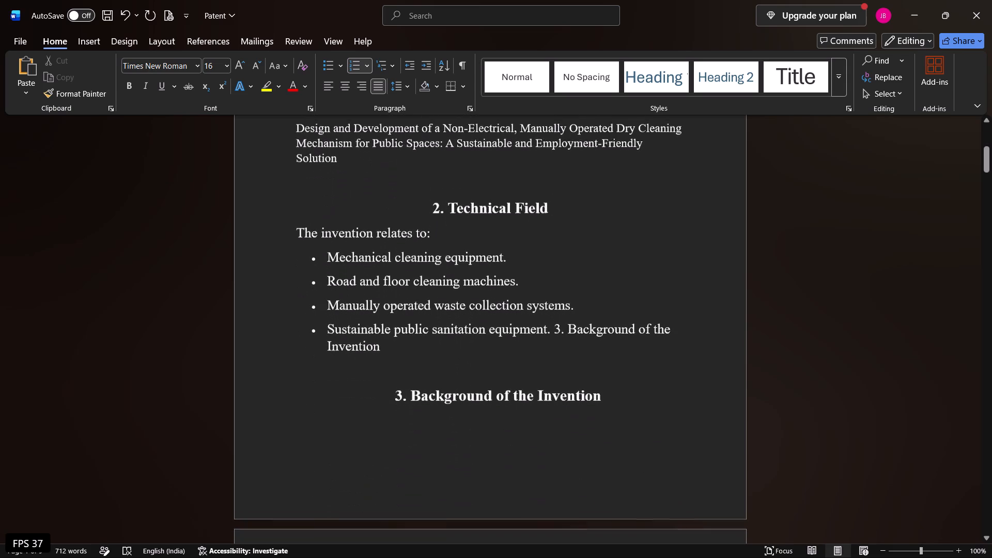
scroll(452, 391, "down", 1)
left_click(422, 265)
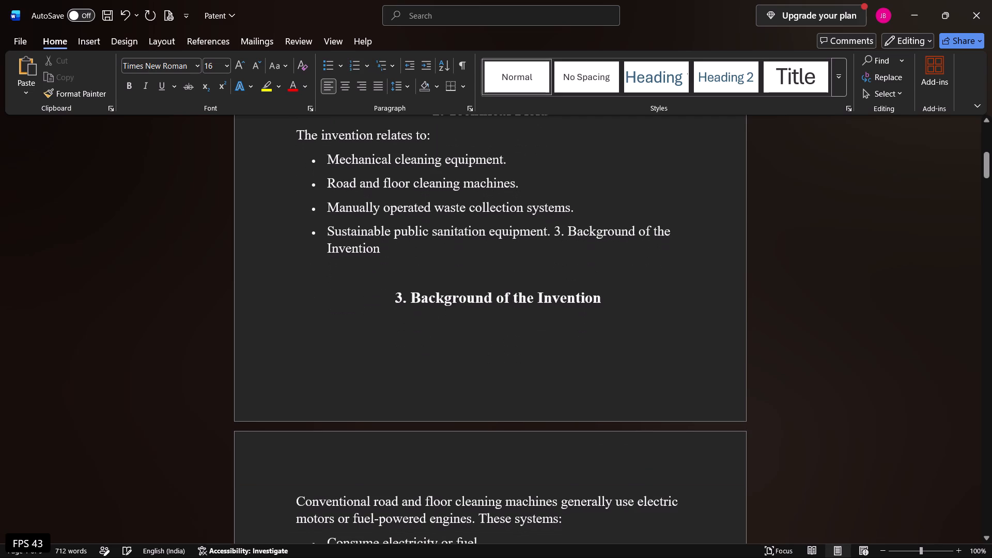
key("Return")
key("Return")
key("Return")
Insert two blank lines above the "8. Working Principle" heading to move it onto the next page with its numbered list.
scroll(422, 265, "down", 4)
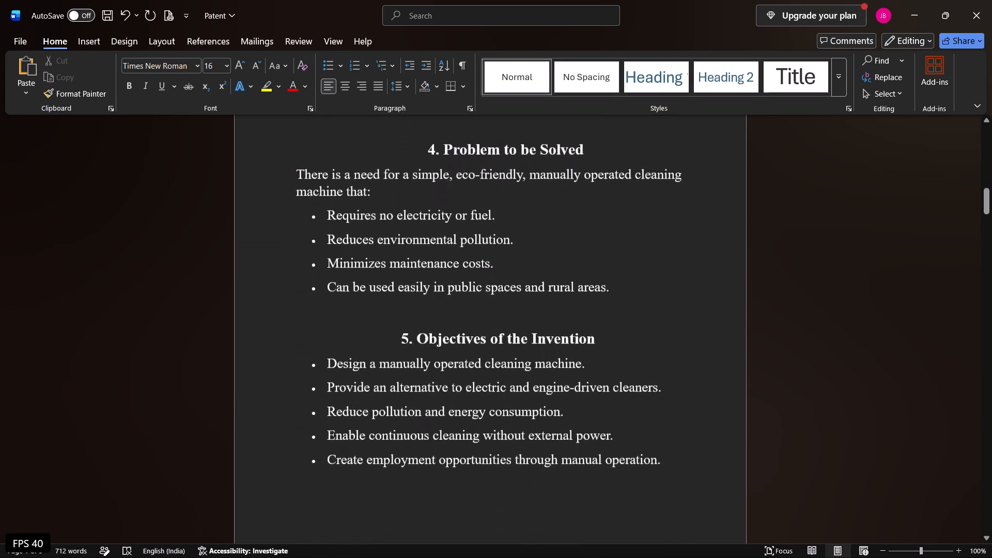
scroll(422, 265, "down", 3)
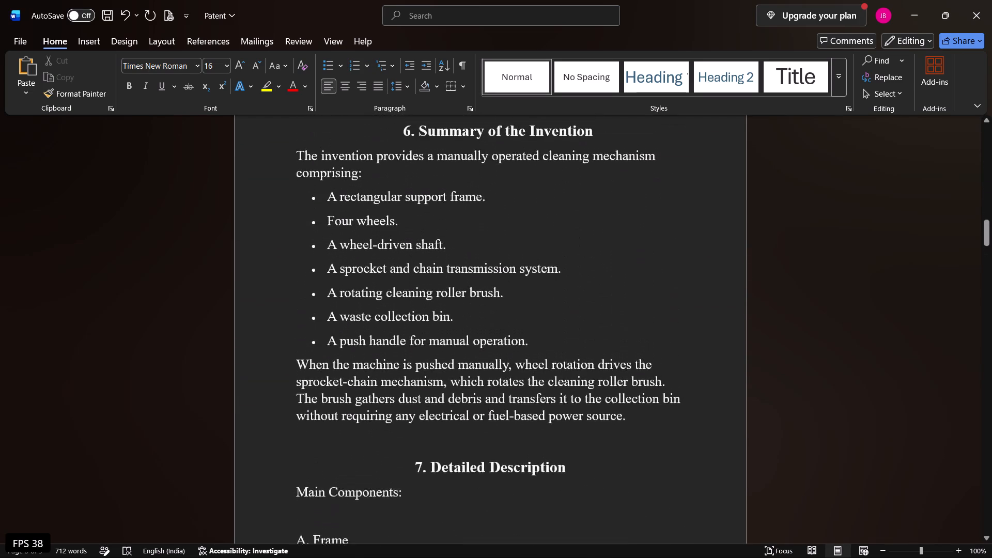
scroll(422, 265, "down", 2)
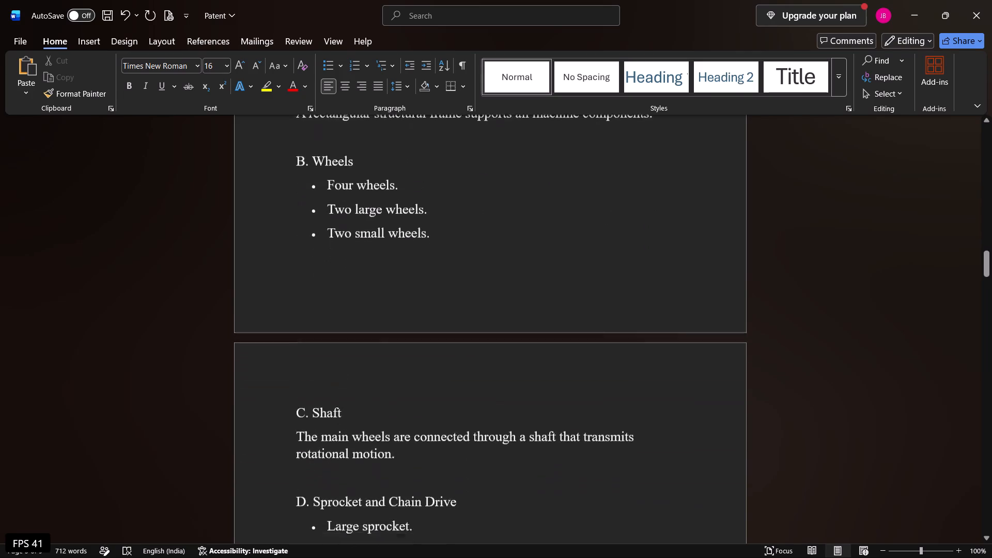
scroll(422, 265, "down", 3)
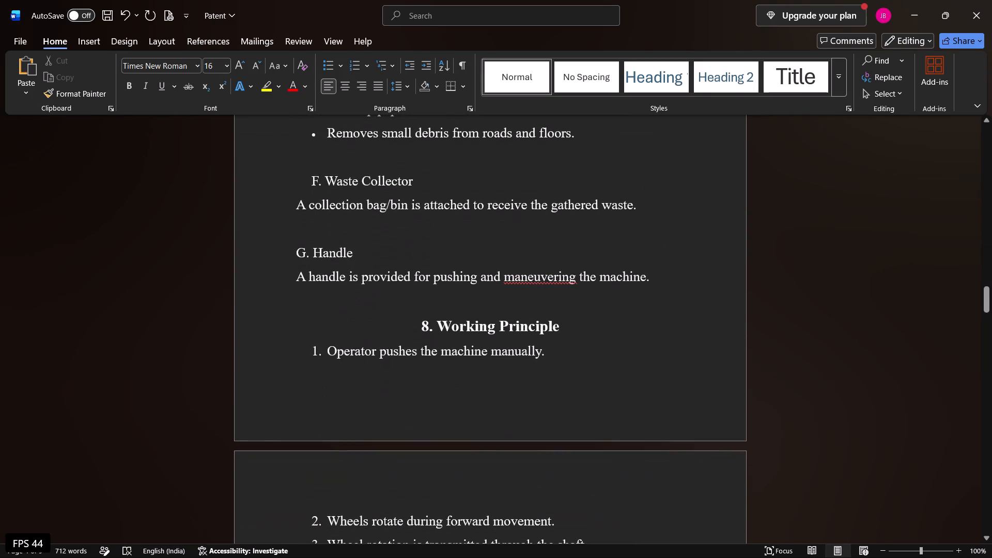
left_click(658, 305)
key("Return")
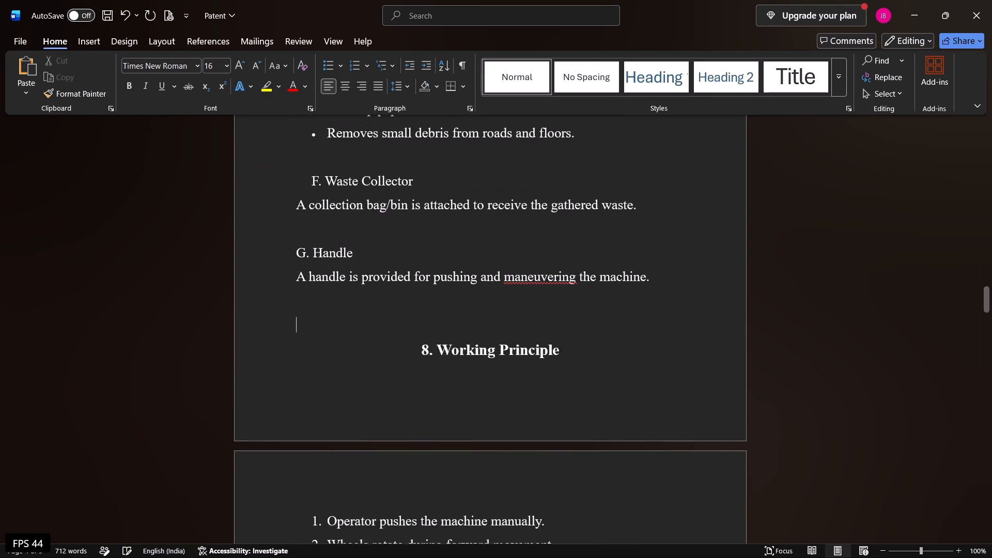
key("Return")
Insert six blank lines above the "13. Draft Independent Patent Claim" heading so the section starts on a new page.
scroll(658, 305, "down", 4)
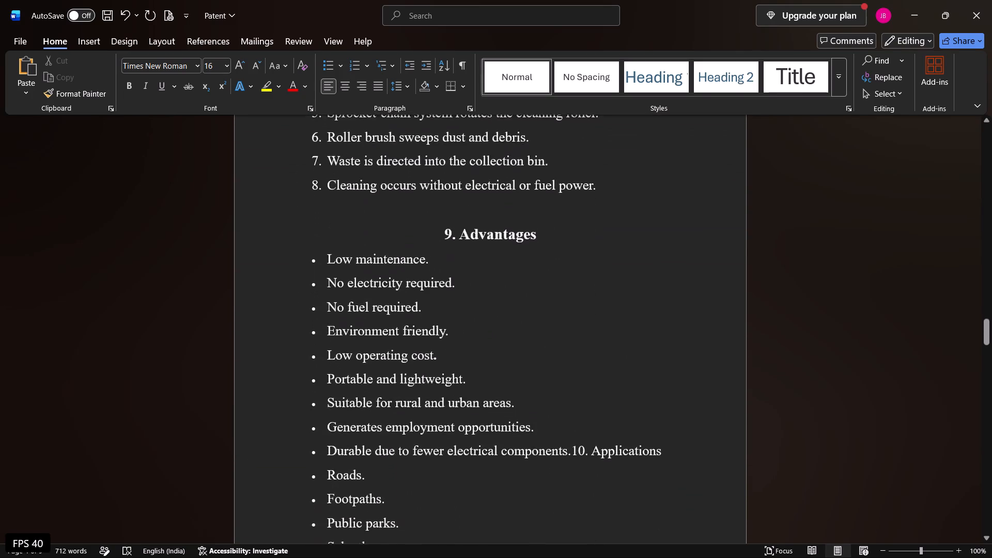
scroll(658, 305, "down", 4)
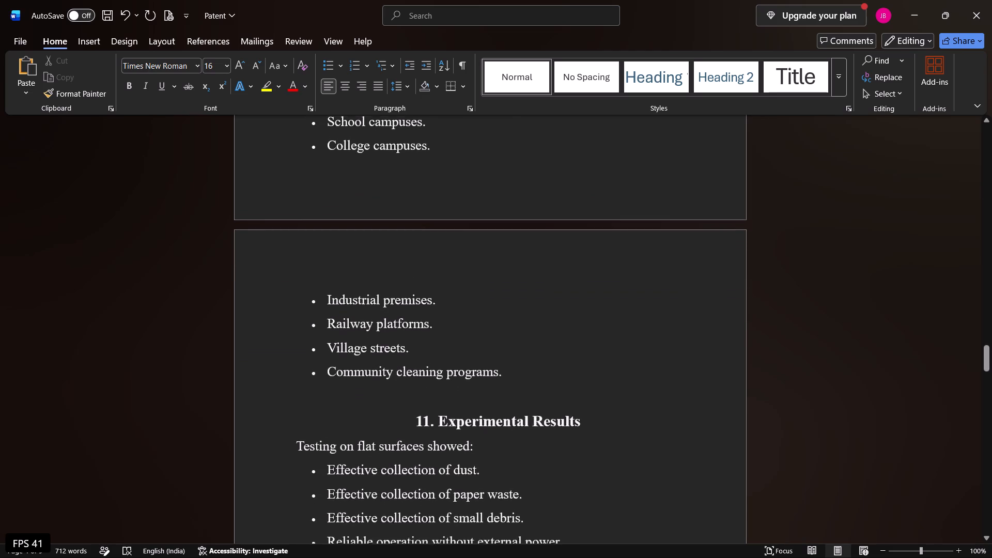
scroll(658, 305, "down", 2)
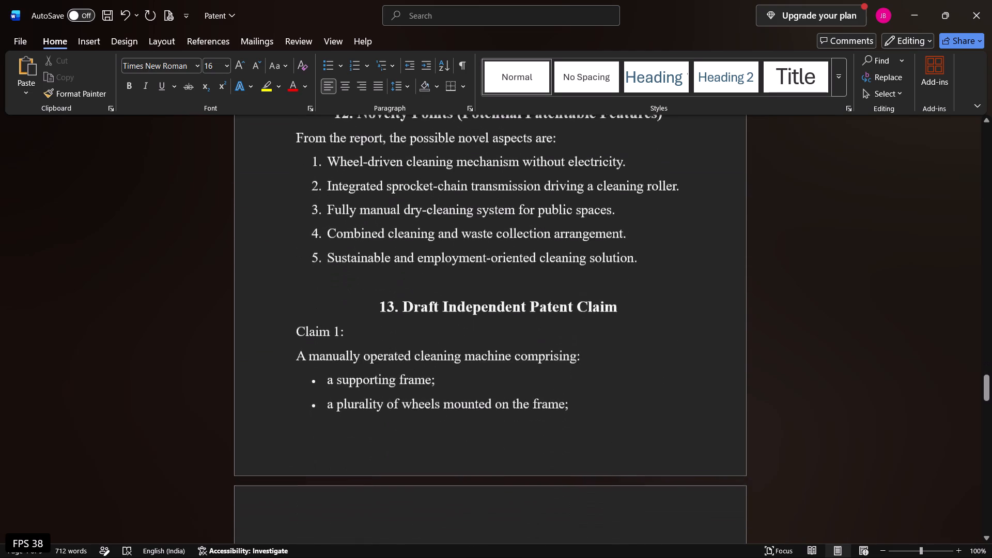
scroll(658, 305, "down", 3)
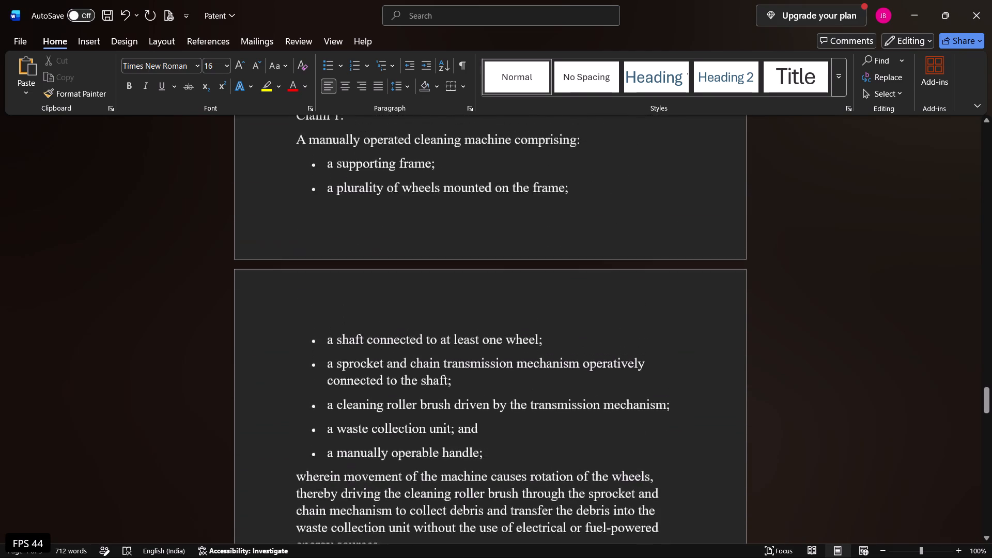
scroll(658, 305, "down", 1)
scroll(658, 305, "up", 3)
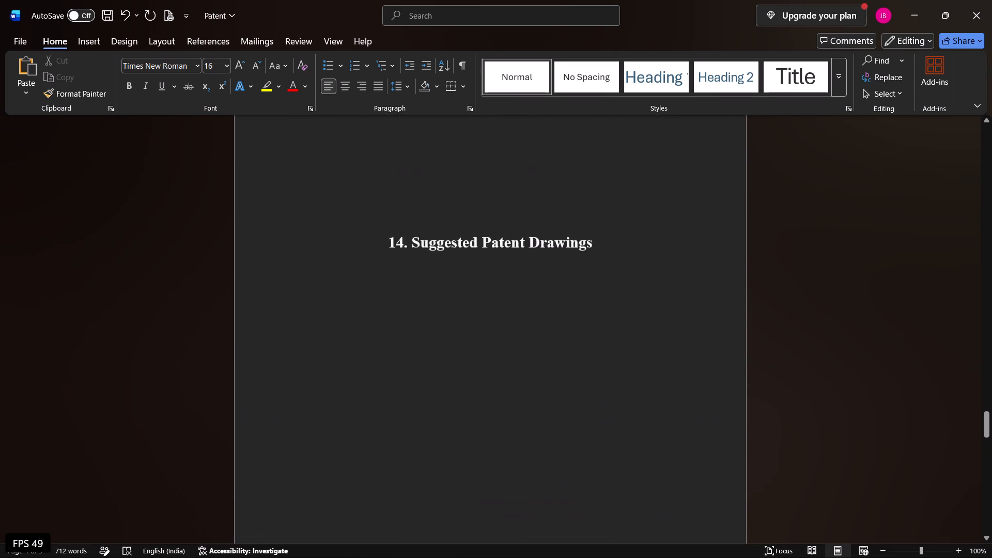
scroll(658, 305, "up", 4)
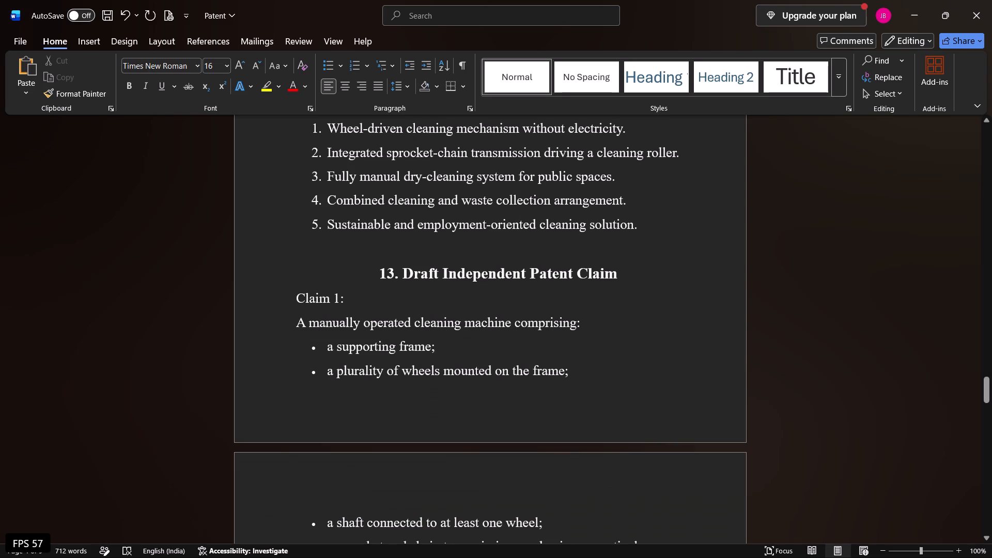
left_click(678, 236)
key("Return")
key("Return")
key("Return")
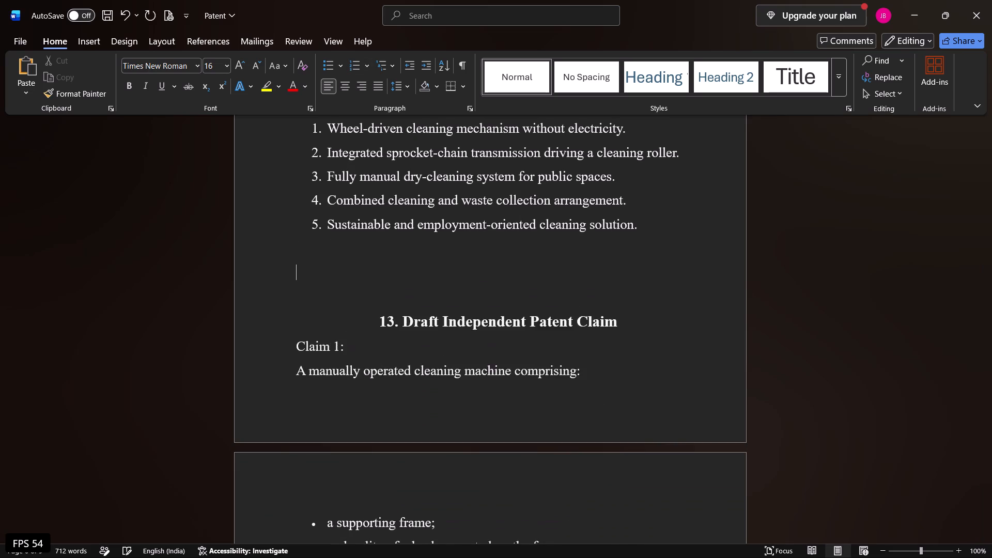
key("Return")
key("Return")
key("Return")
Delete four surplus blank lines above the "14. Suggested Patent Drawings" heading, leaving one below the claim text.
scroll(678, 236, "down", 2)
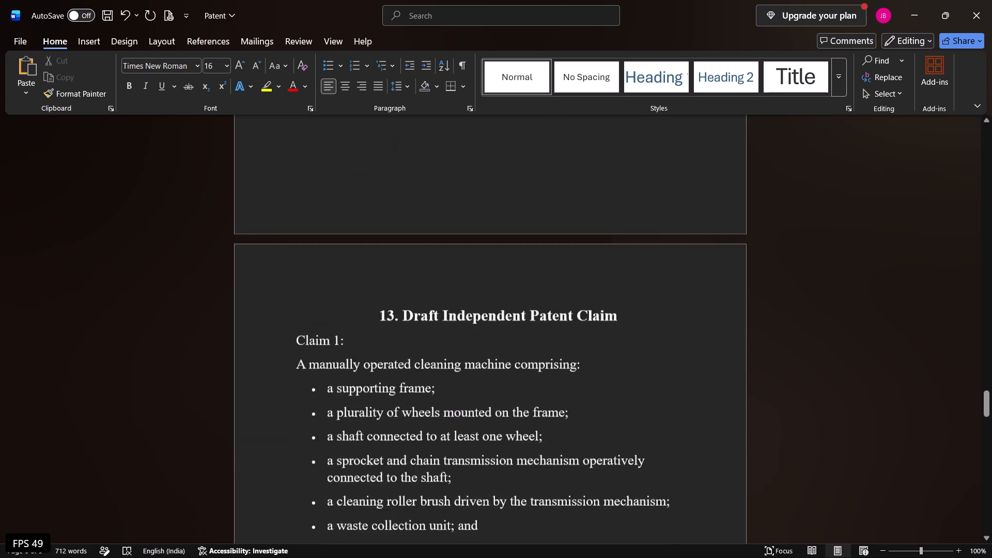
scroll(678, 236, "down", 3)
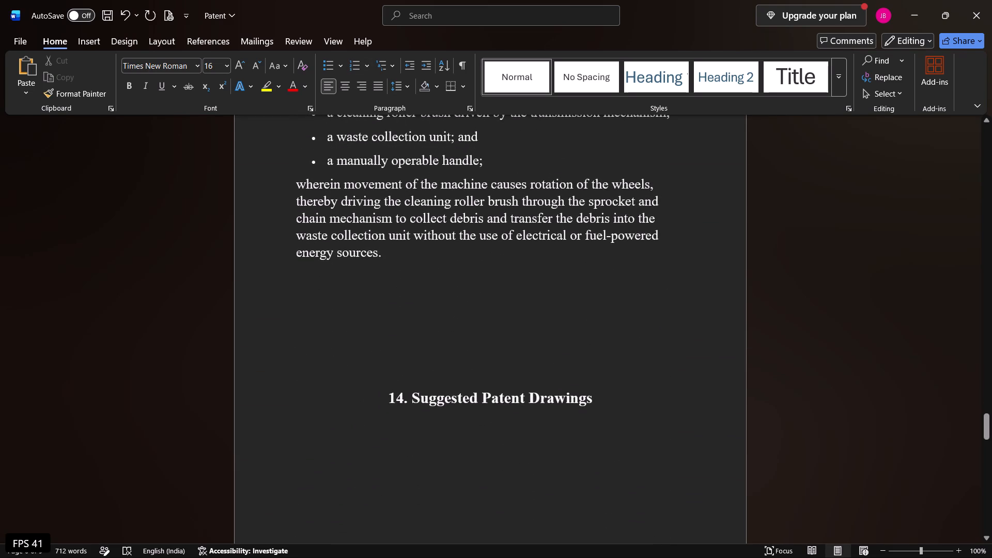
left_click(579, 340)
key("BackSpace")
key("BackSpace")
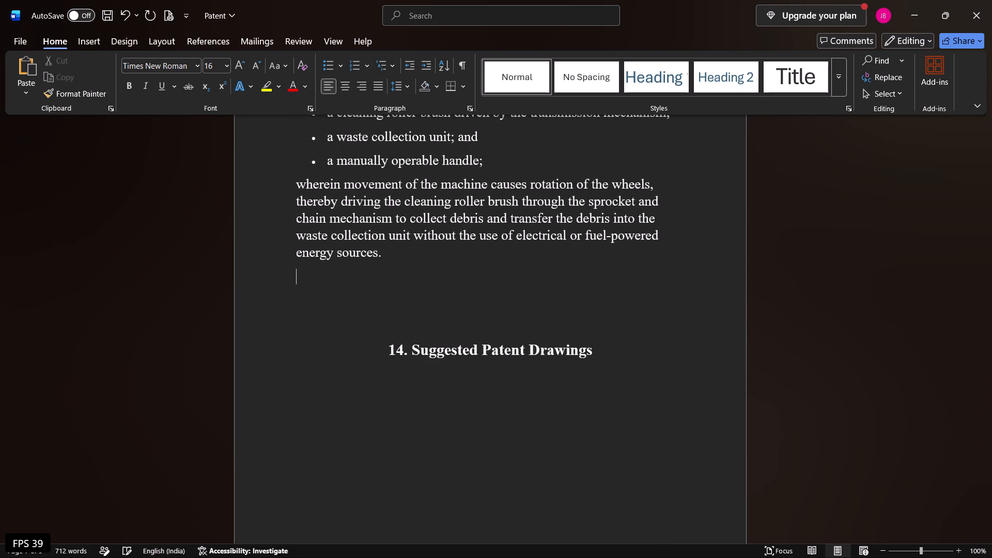
key("Down")
key("Down")
key("BackSpace")
key("BackSpace")
Remove the blank space between the "14. Suggested Patent Drawings" heading and the front view drawing, keeping the heading in its own paragraph.
left_click(678, 534)
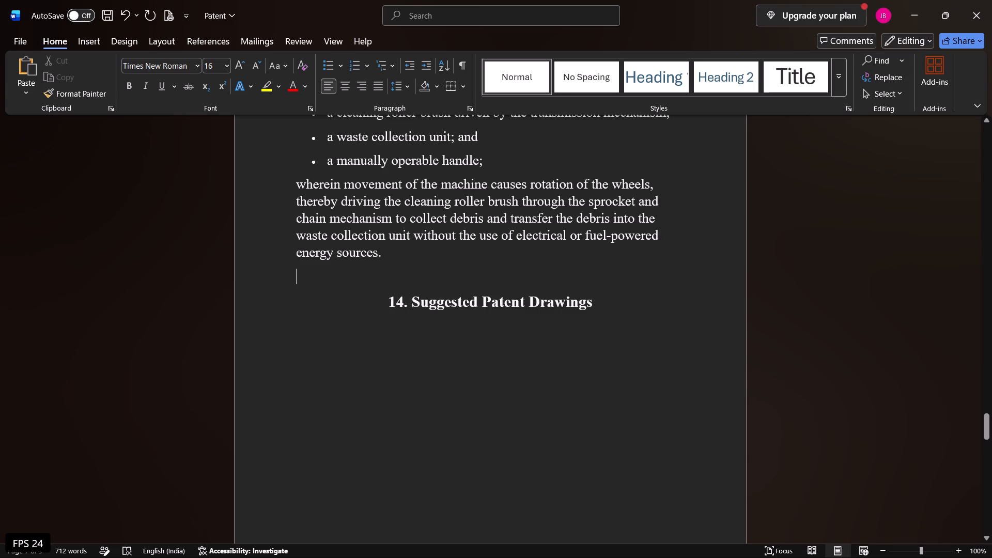
key("Delete")
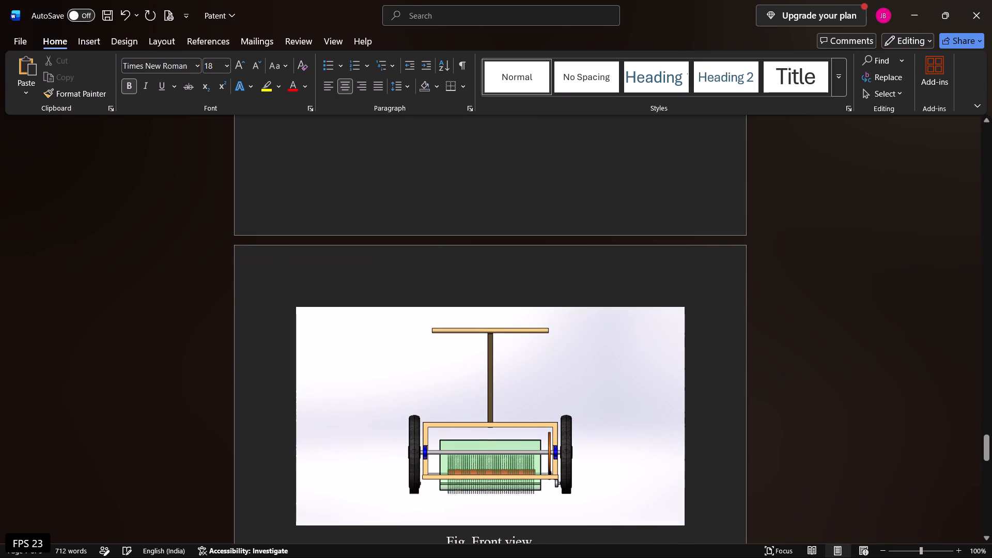
scroll(620, 481, "up", 3)
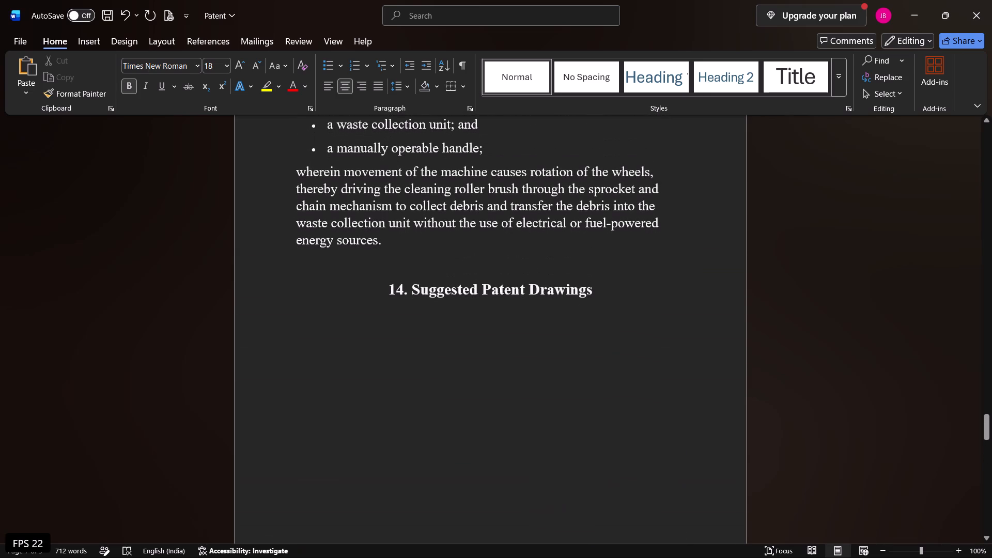
left_click(628, 316)
key("Delete")
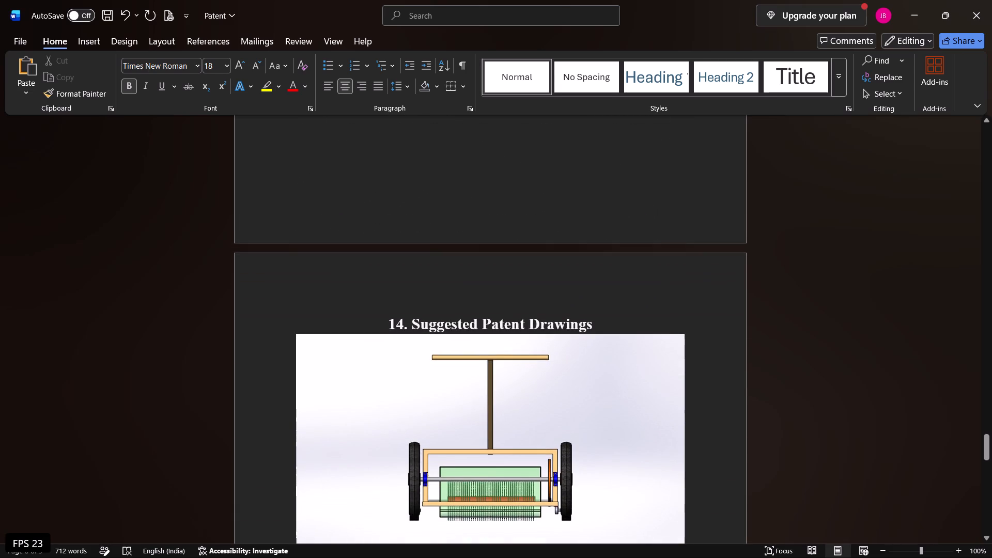
left_click(599, 324)
key("Return")
Delete the surplus blank line below the "Fig: Side view." caption.
scroll(599, 324, "down", 3)
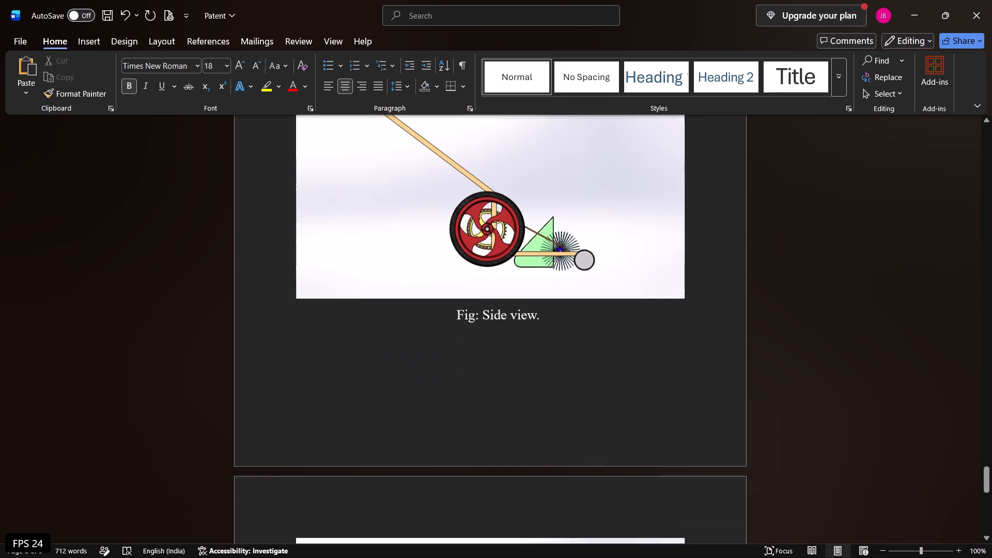
scroll(599, 324, "down", 2)
left_click(534, 204)
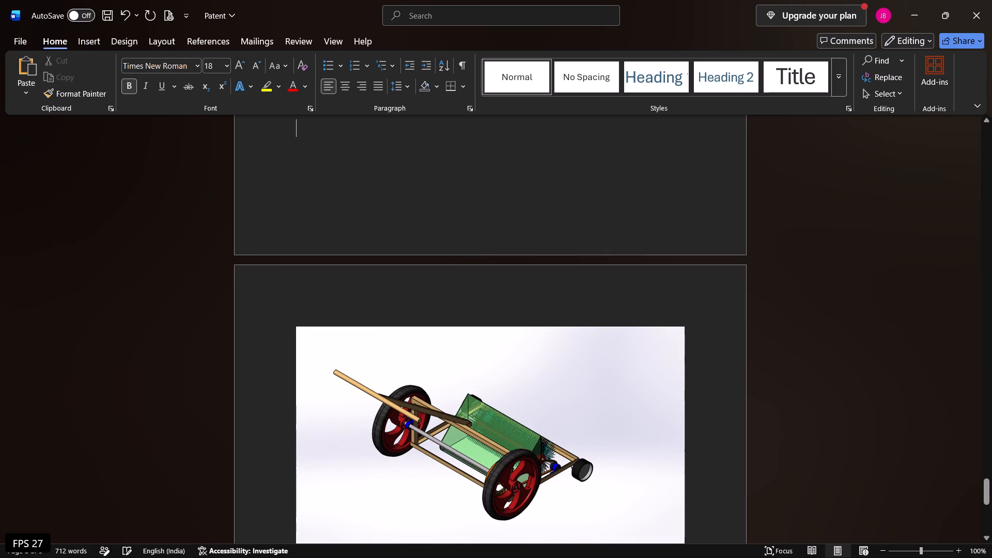
scroll(534, 204, "up", 1)
key("BackSpace")
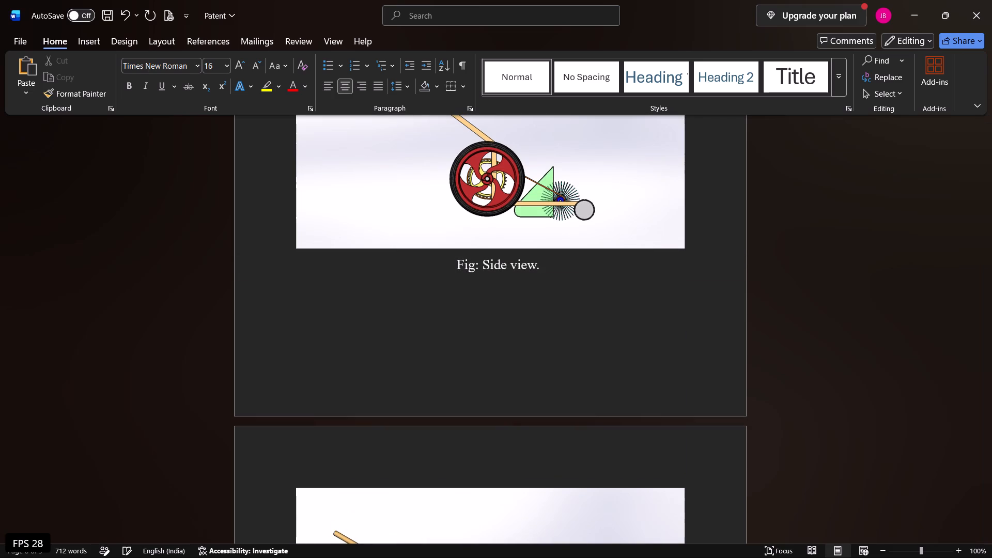
Insert eight blank lines above the "14. Suggested Patent Drawings" heading to move it onto the same page as the front view drawing.
scroll(534, 204, "down", 3)
scroll(534, 204, "up", 1)
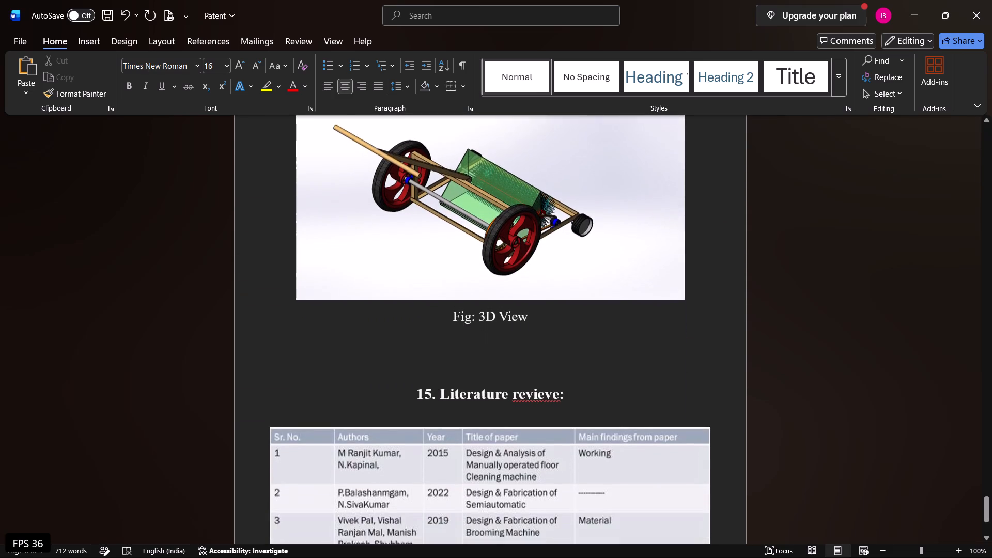
scroll(534, 204, "up", 1)
left_click(328, 185)
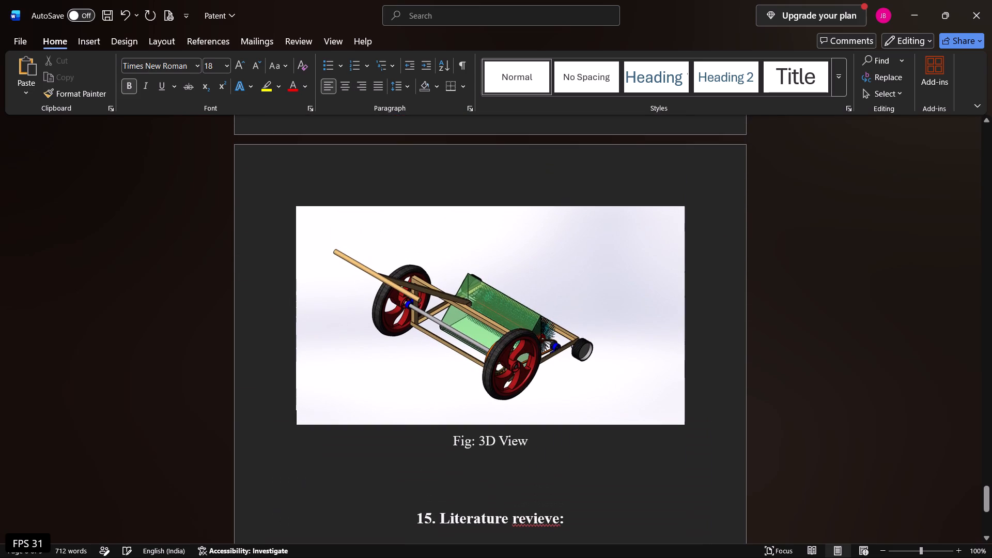
scroll(328, 185, "up", 3)
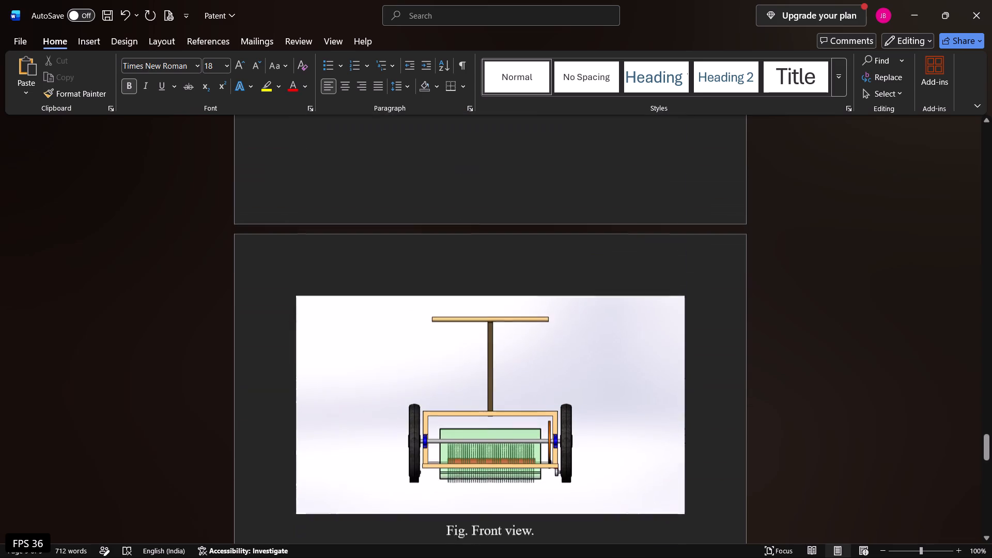
scroll(328, 185, "up", 1)
scroll(328, 185, "down", 2)
scroll(328, 185, "up", 1)
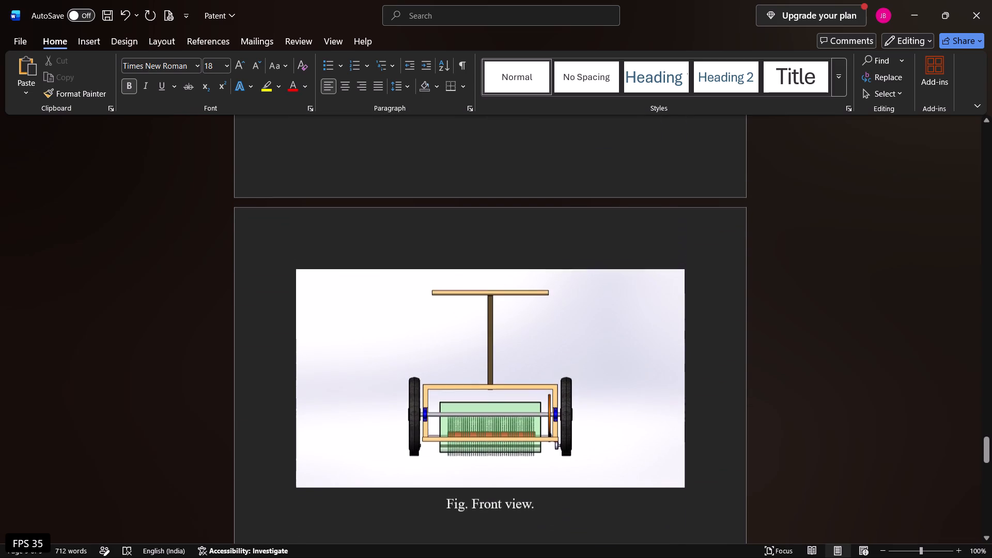
left_click(318, 250)
scroll(318, 250, "up", 1)
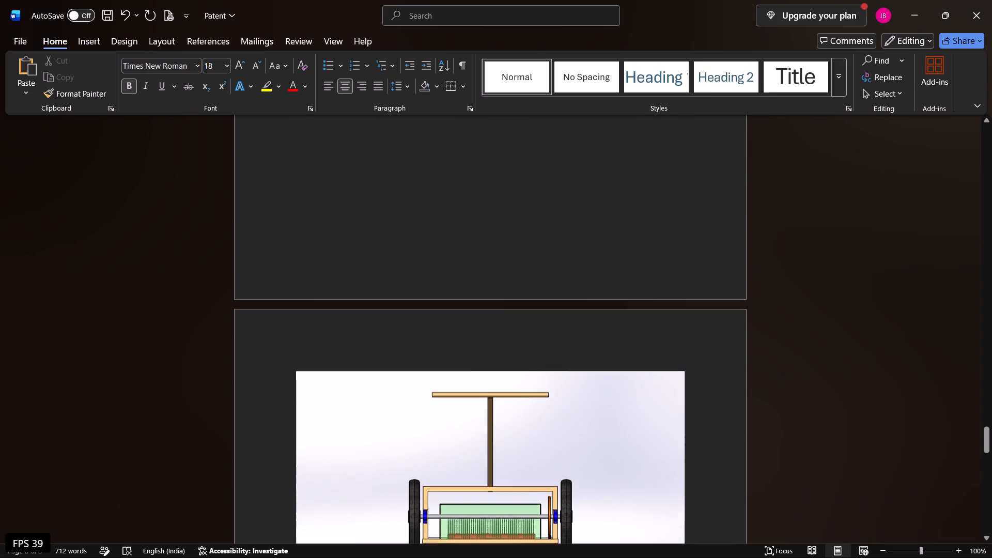
scroll(318, 250, "up", 2)
left_click(367, 194)
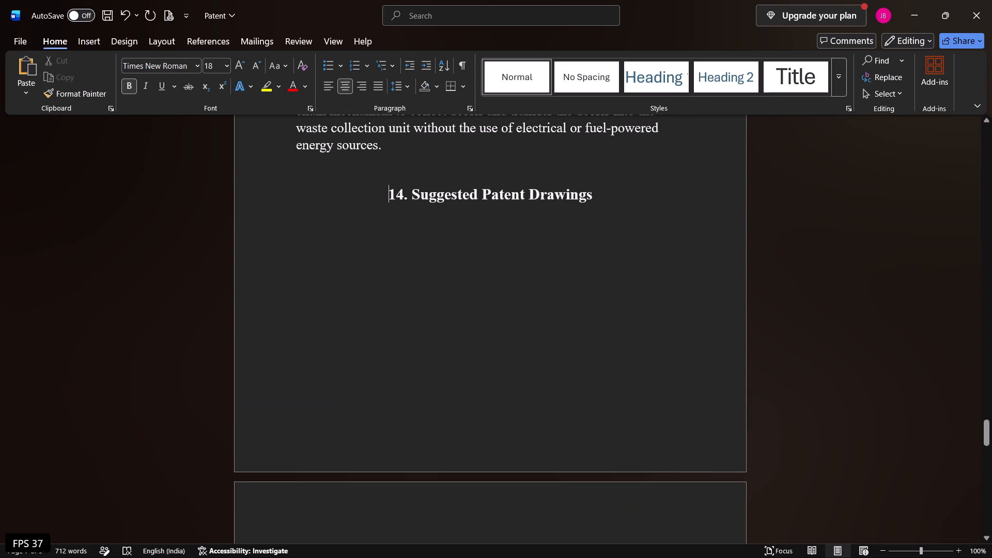
key("Return")
key("Return")
key("Return")
key("Return")
key("Return")
key("Return")
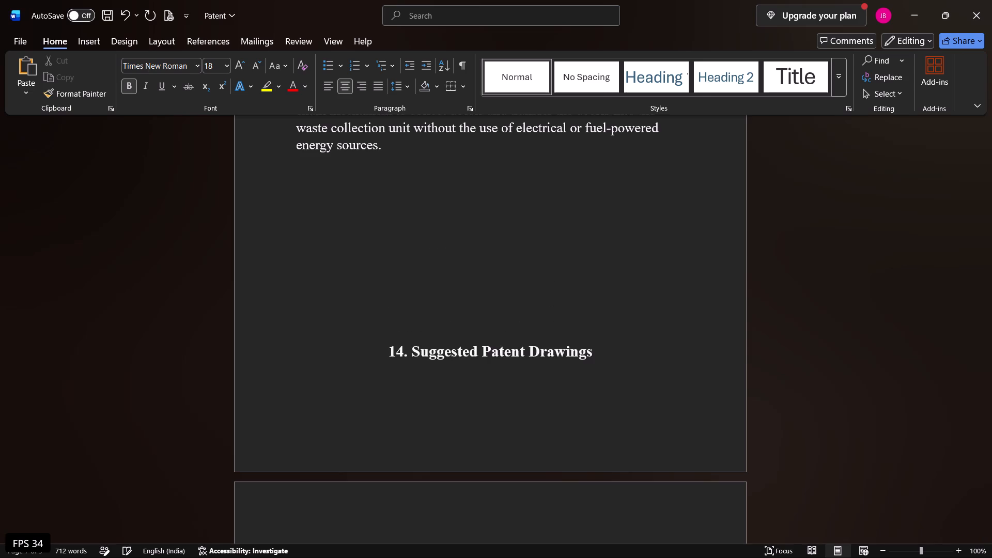
key("Return")
key("Return")
key("Return")
key("BackSpace")
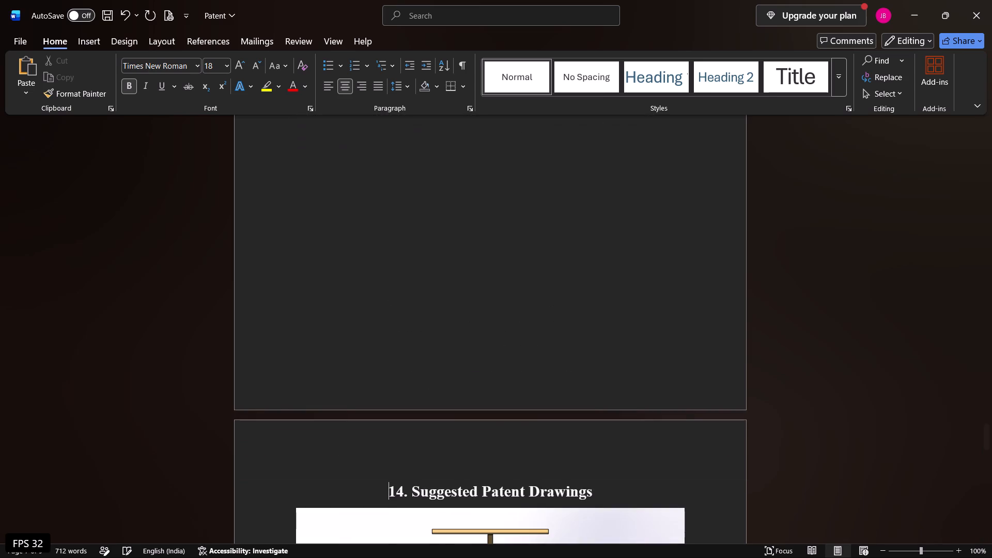
key("BackSpace")
key("Return")
Review the document's drawings, literature review, section headings and opening pages for correct layout and page breaks.
scroll(367, 194, "down", 1)
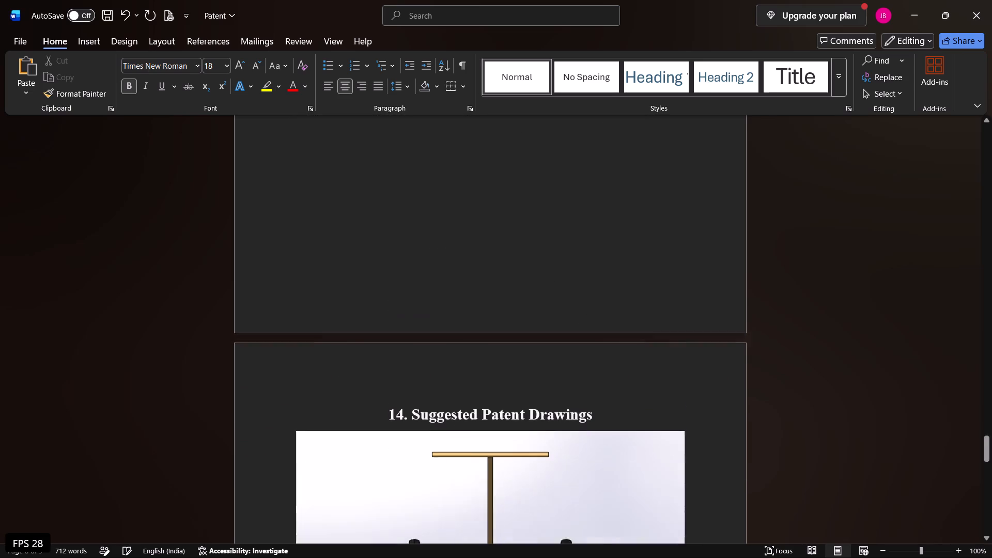
scroll(367, 194, "down", 6)
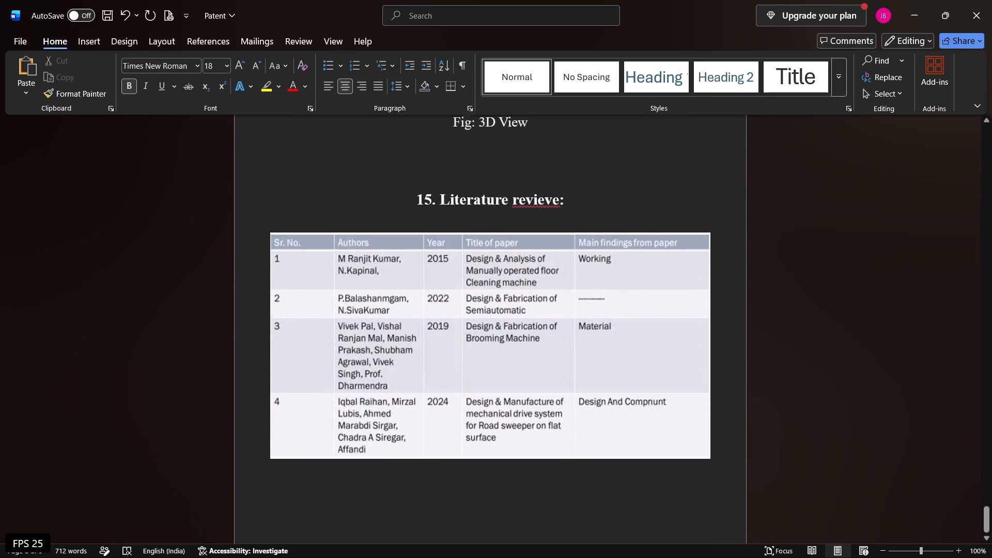
scroll(367, 194, "down", 1)
scroll(367, 194, "up", 6)
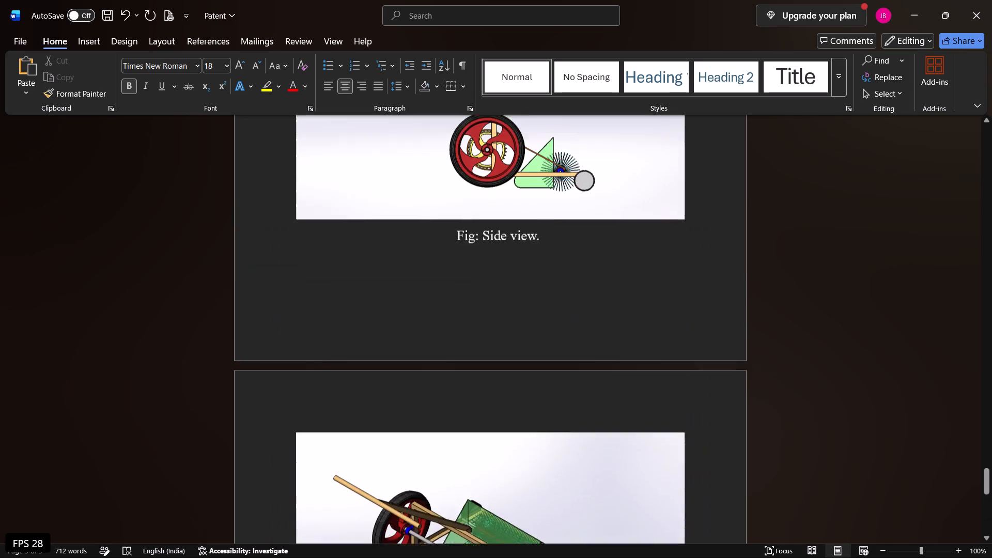
scroll(367, 194, "up", 14)
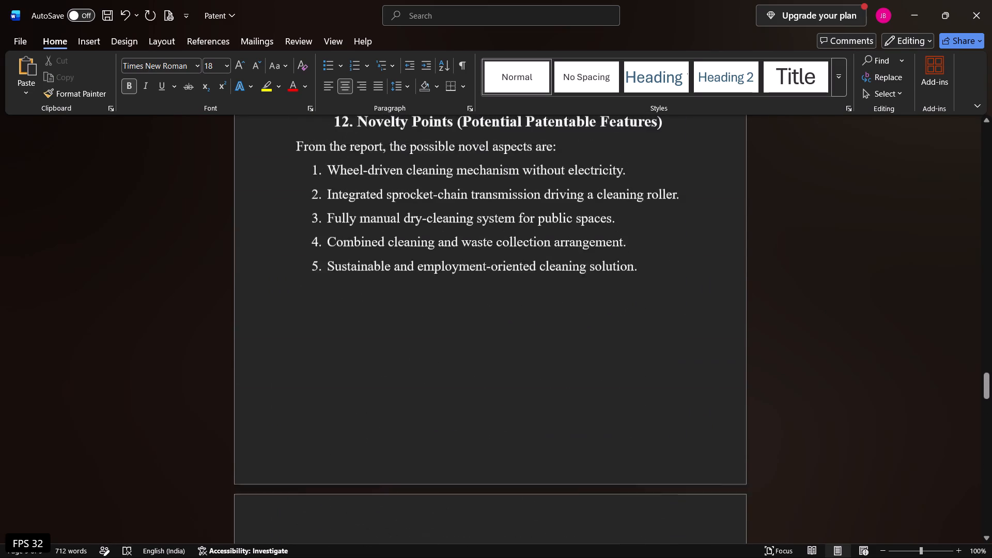
scroll(367, 194, "up", 10)
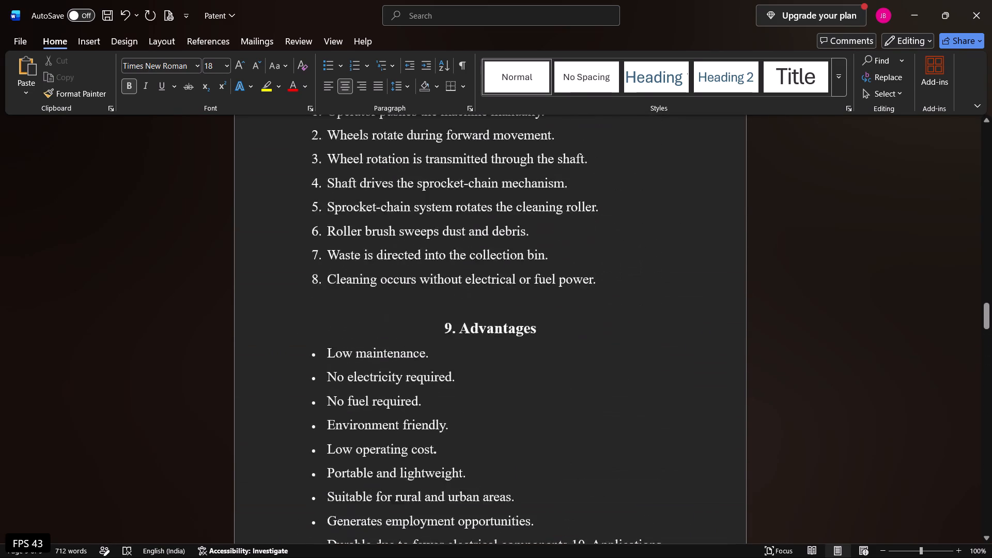
scroll(367, 194, "up", 17)
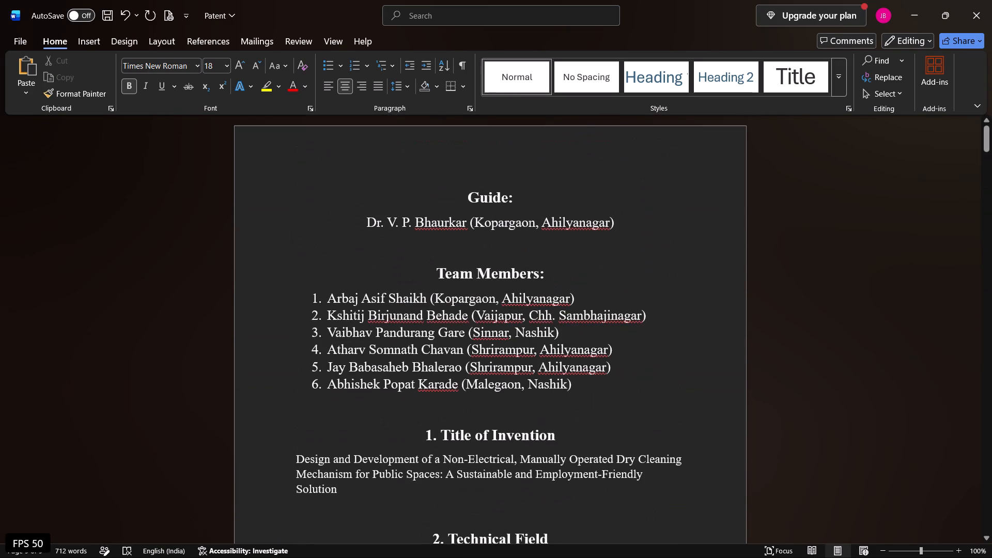
scroll(342, 149, "down", 1)
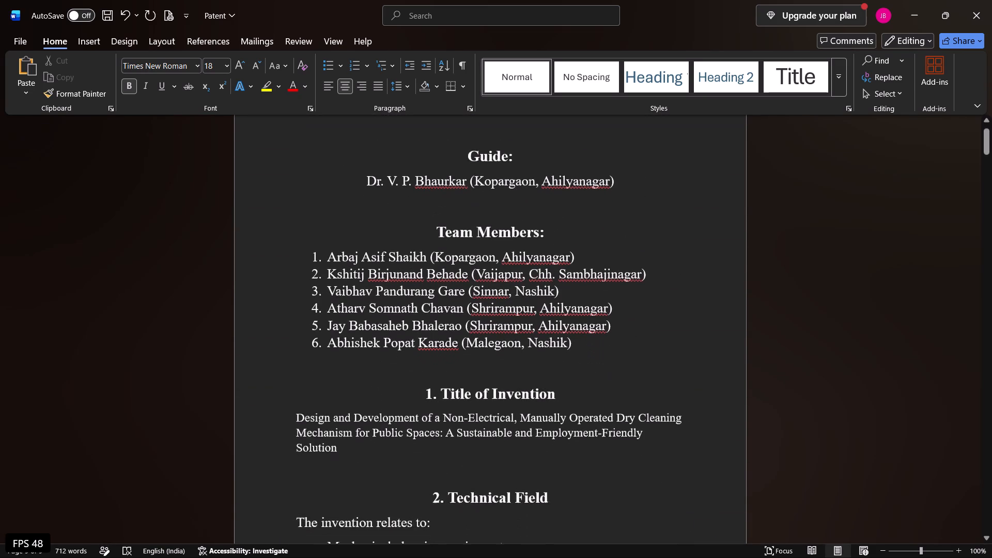
scroll(342, 149, "down", 1)
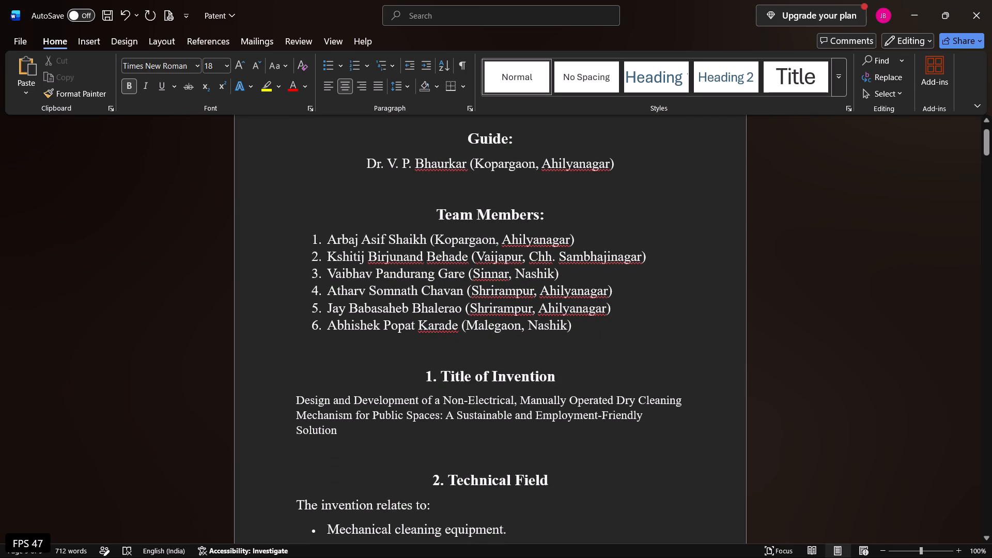
scroll(520, 458, "down", 3)
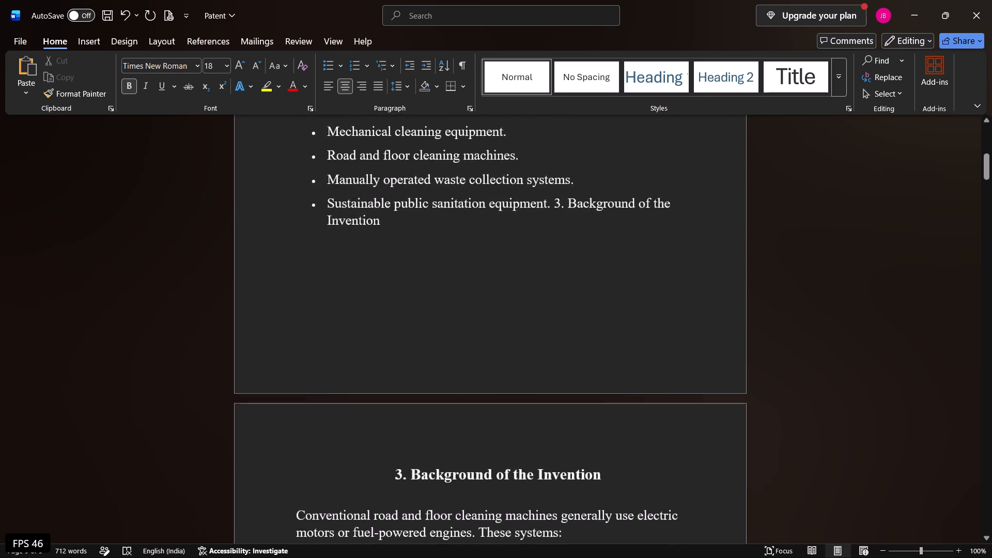
scroll(520, 458, "down", 3)
scroll(520, 458, "up", 4)
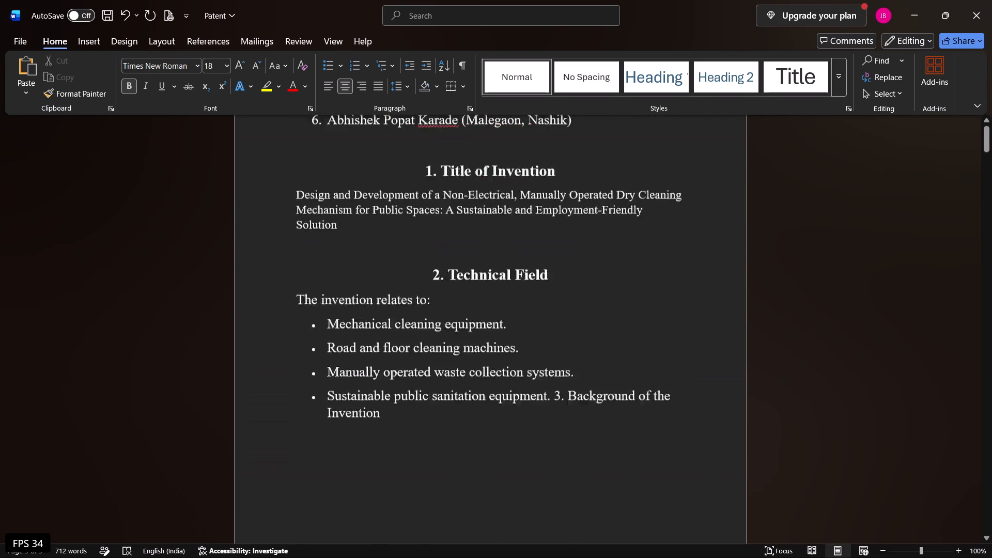
Save a copy of the document in the Downloads folder as a Word Document named "Patent_sweeping machine".
left_click(21, 46)
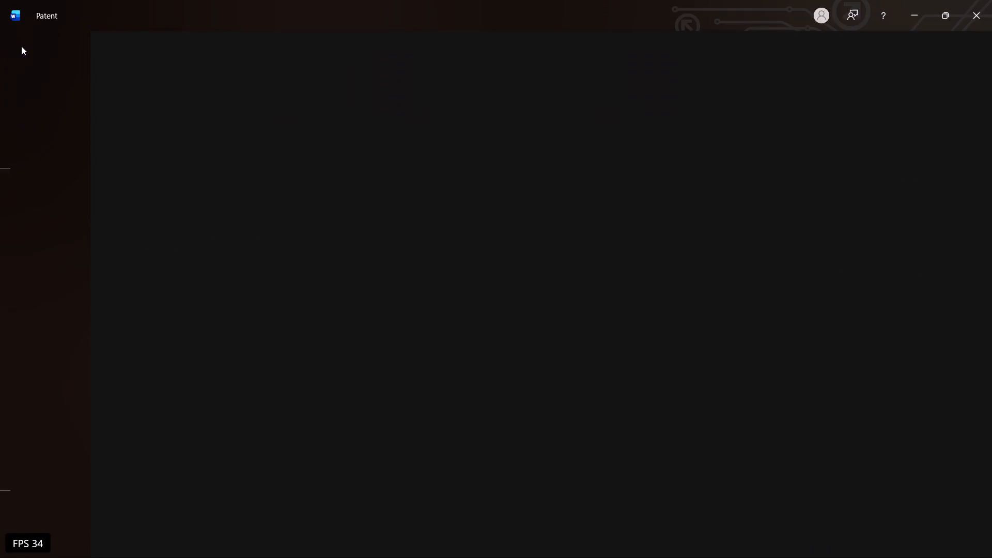
left_click(47, 239)
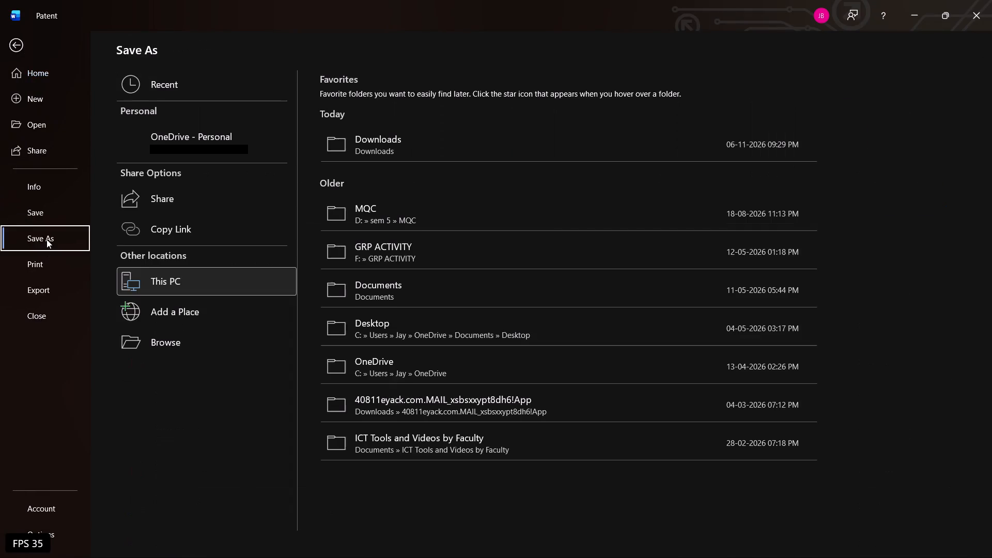
left_click(196, 278)
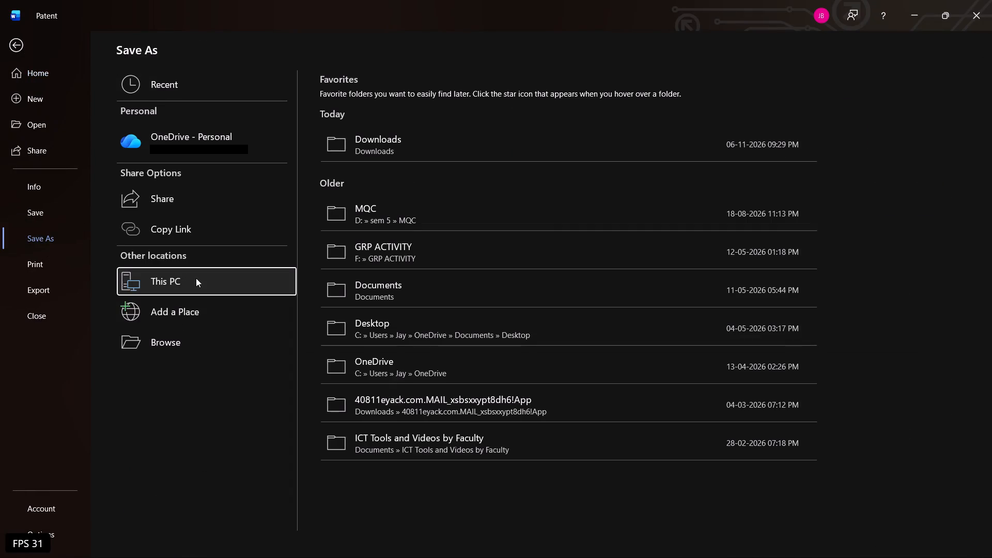
double_click(196, 278)
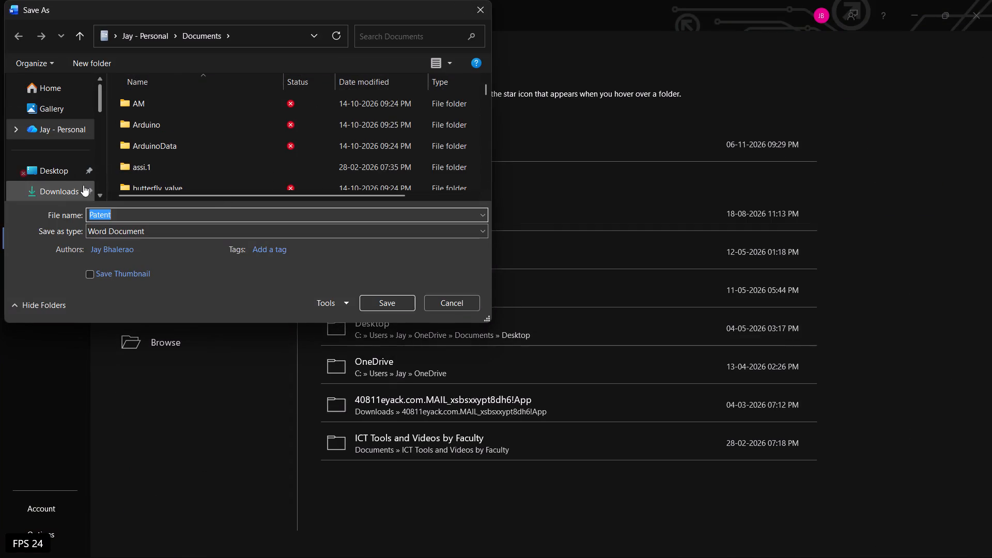
left_click(63, 187)
left_click(122, 211)
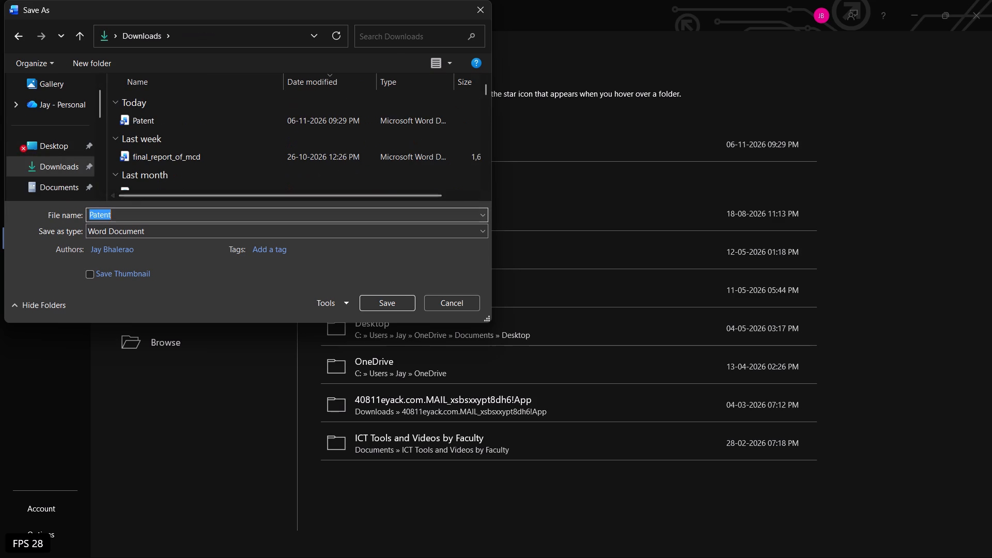
left_click(122, 211)
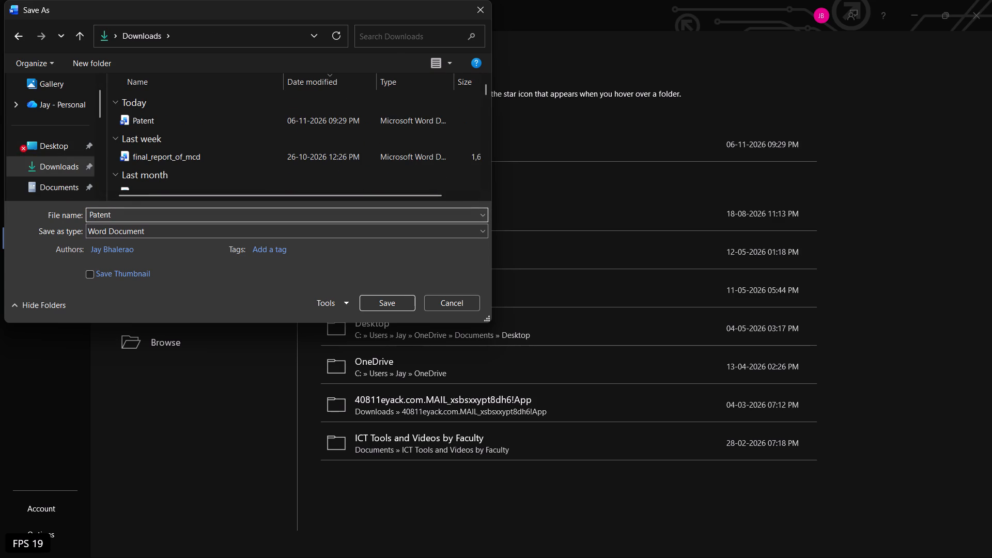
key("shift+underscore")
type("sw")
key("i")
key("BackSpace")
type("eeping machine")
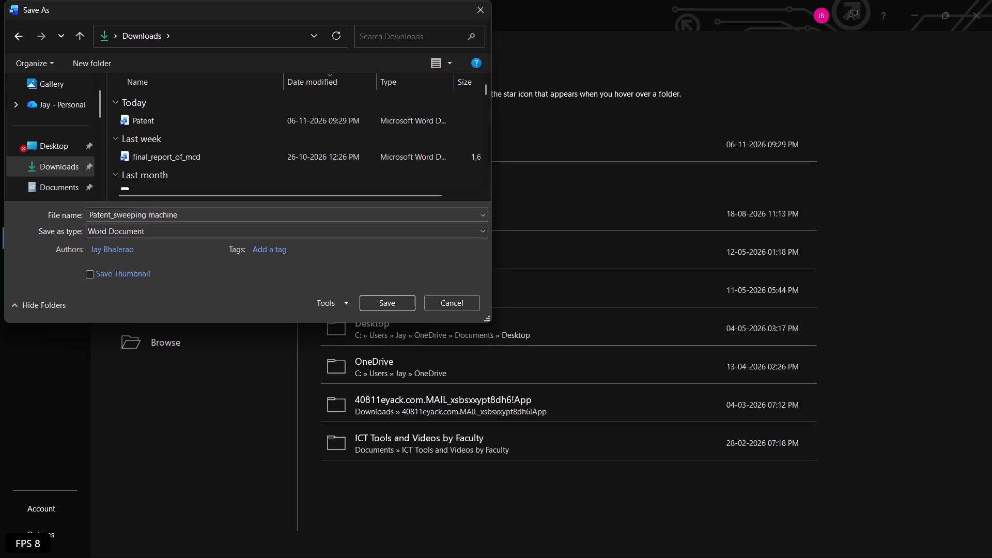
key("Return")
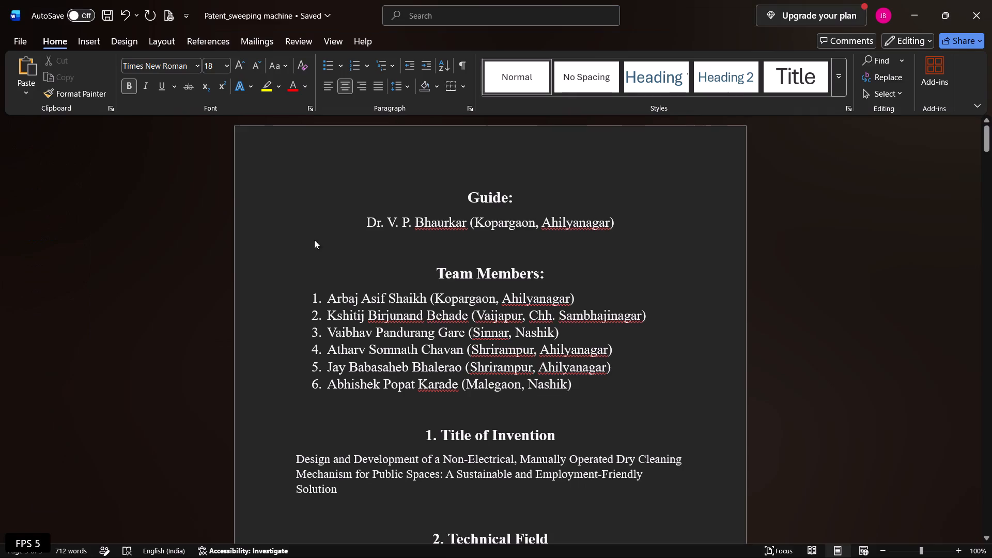
Switch to File Explorer and copy the "Patent_sweeping machine" file from the Downloads folder.
left_click(467, 542)
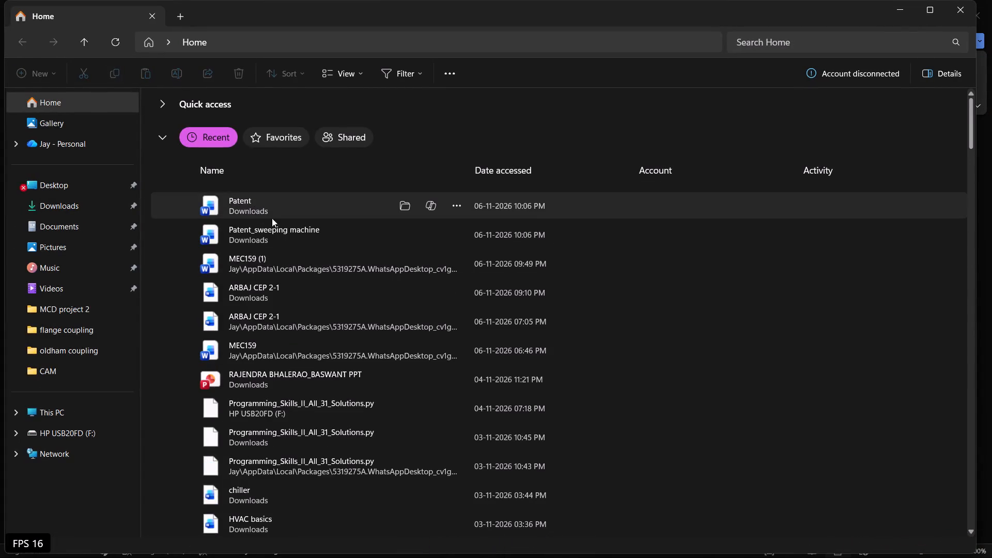
scroll(276, 237, "up", 1)
left_click(92, 199)
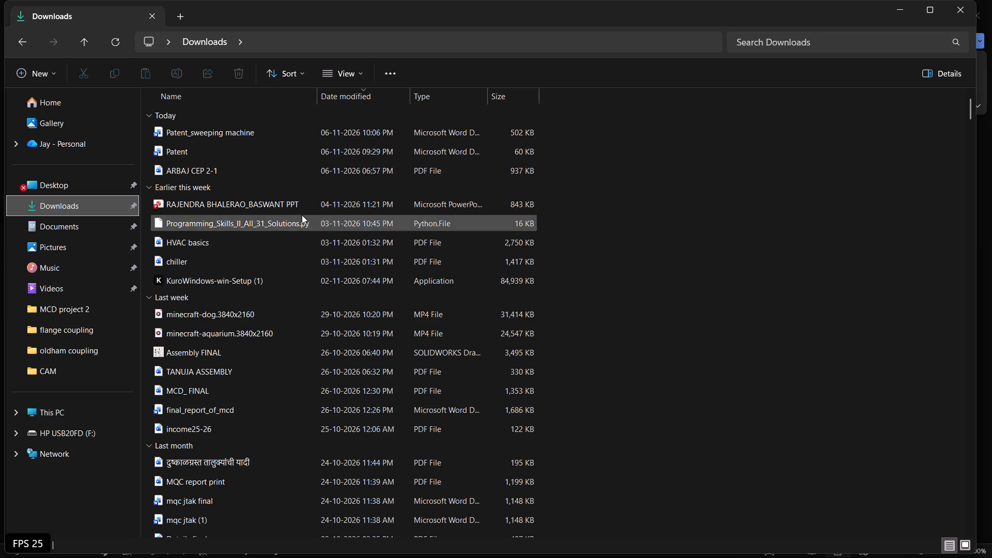
left_click(274, 135)
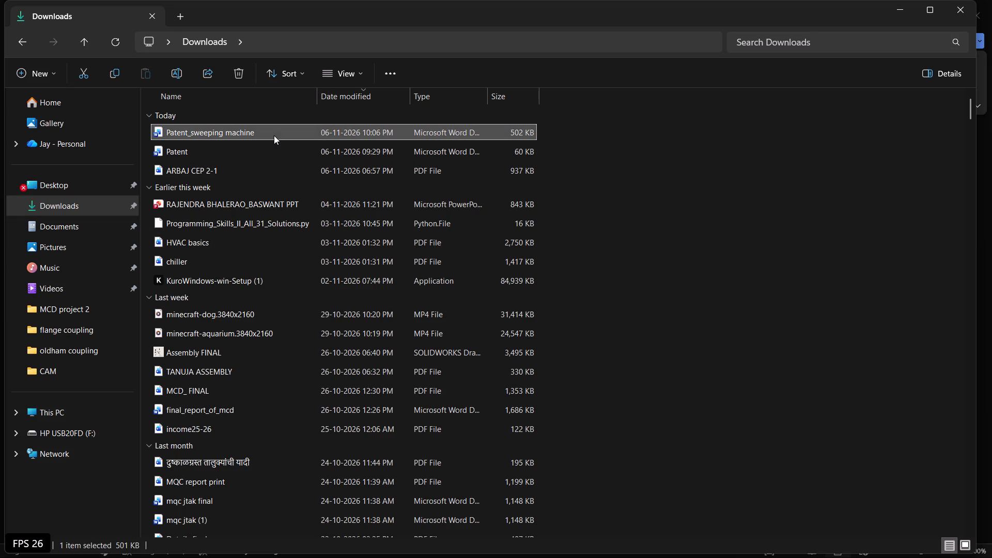
key("ctrl+c")
Switch from File Explorer to another open application with the file copied.
key("alt+Tab")
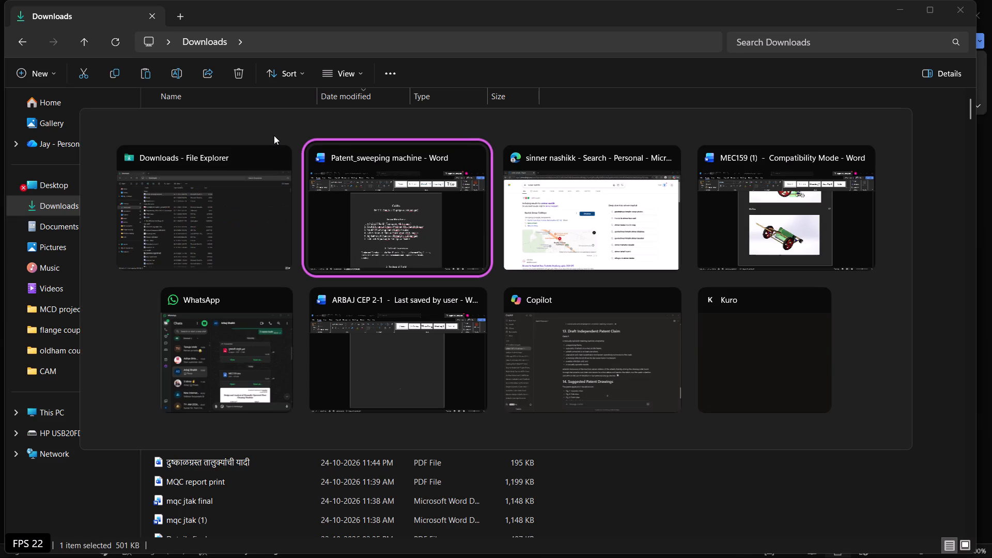
key("alt+Tab")
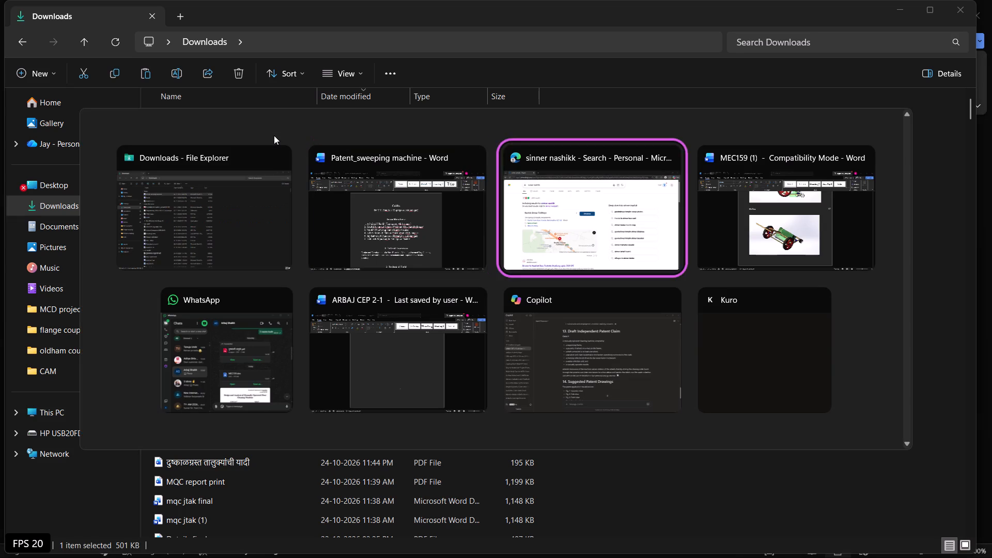
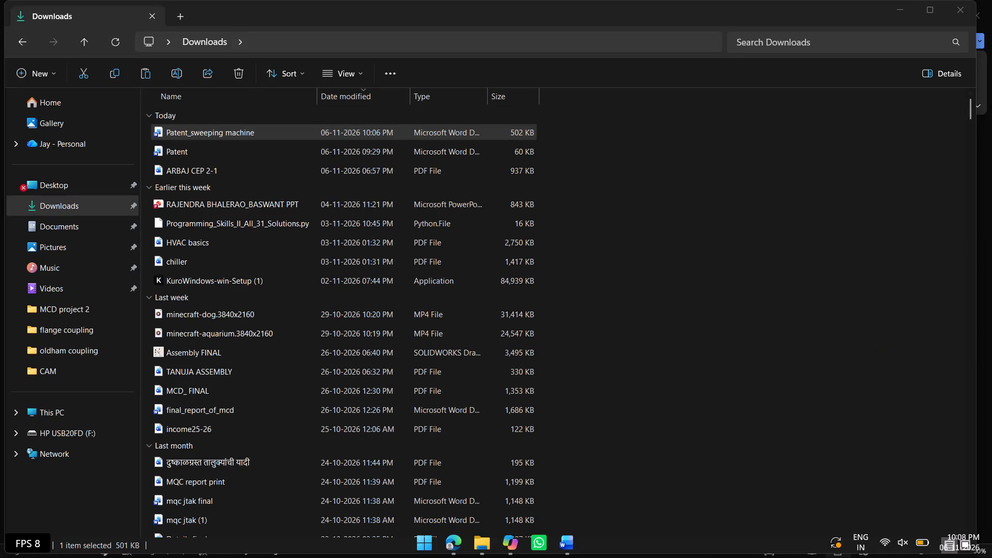
Close all open windows: File Explorer, the Word documents, the browser and Copilot, until only the desktop remains.
left_click(956, 12)
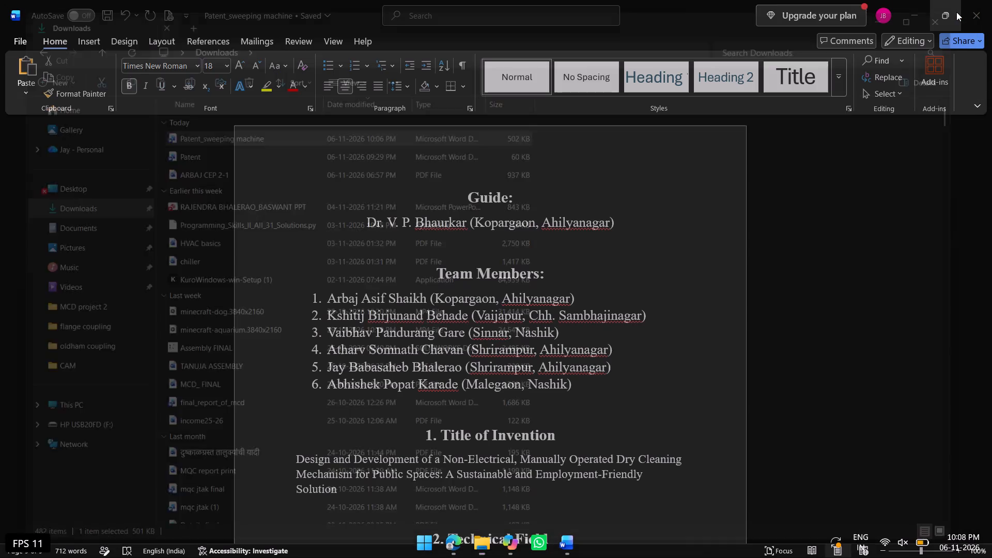
left_click(991, 0)
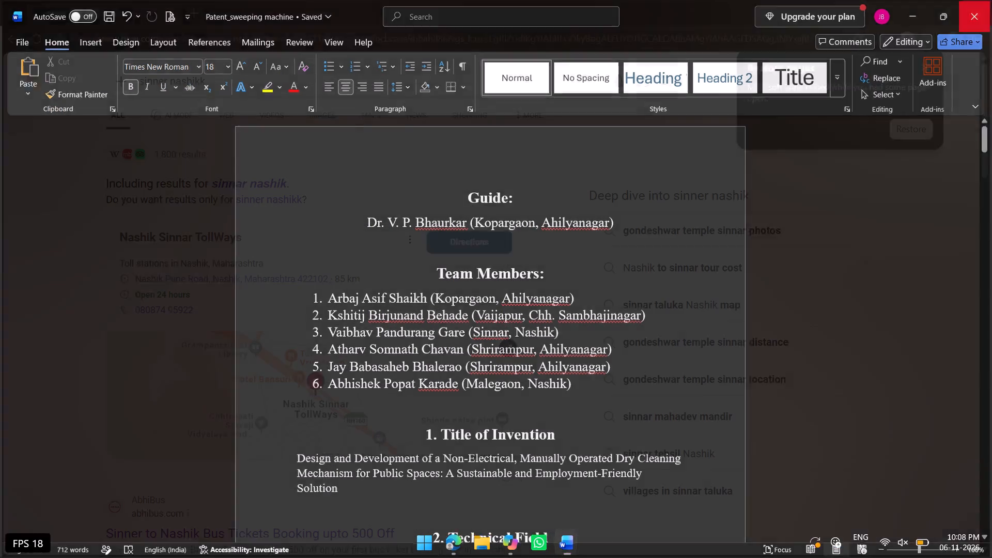
left_click(990, 2)
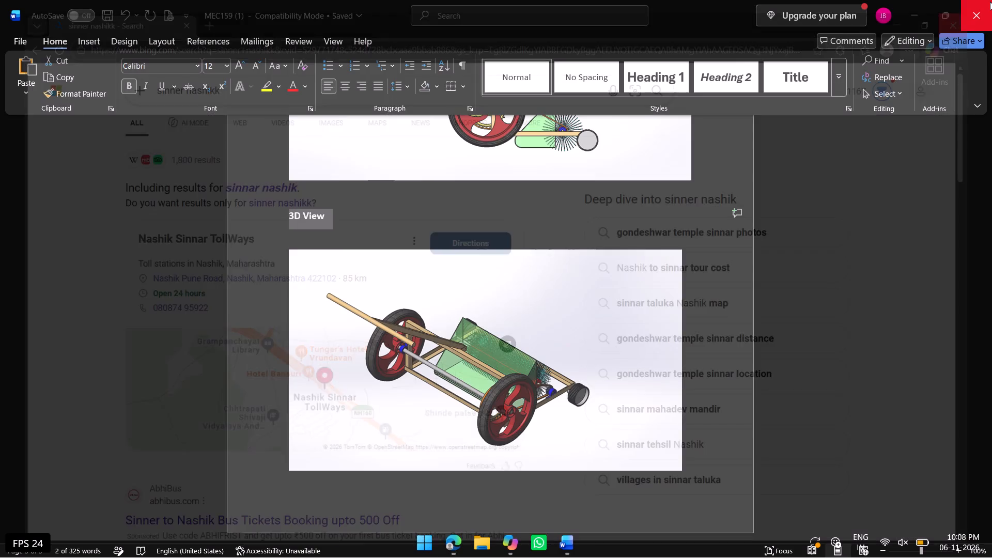
left_click(990, 2)
left_click(990, 2)
left_click(990, 2)
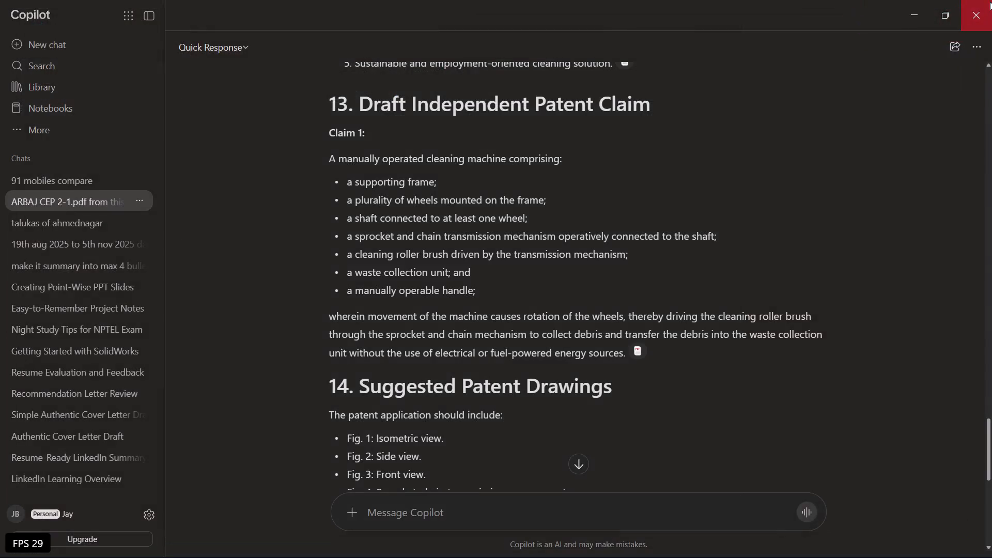
left_click(990, 2)
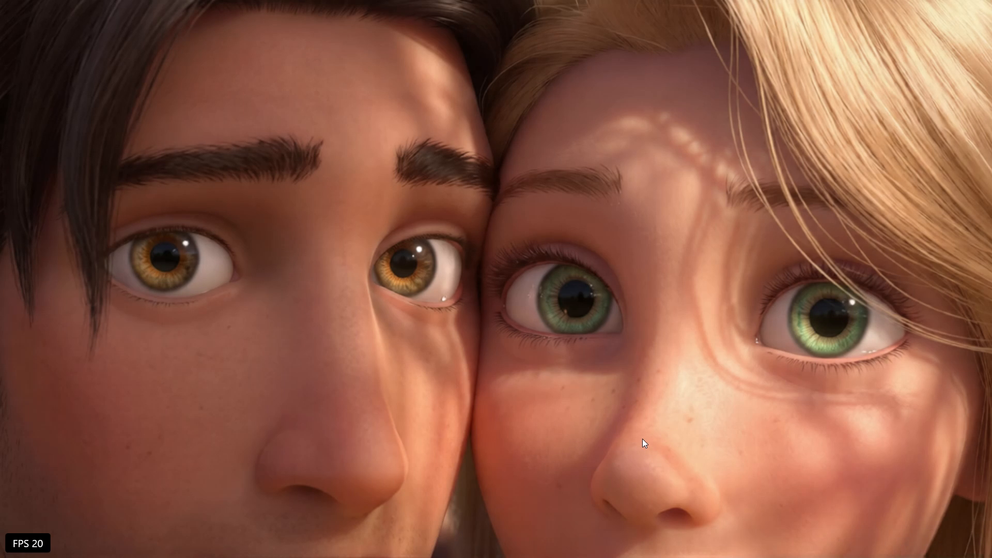
Shut down the computer using the Update and shut down option.
key("super+x")
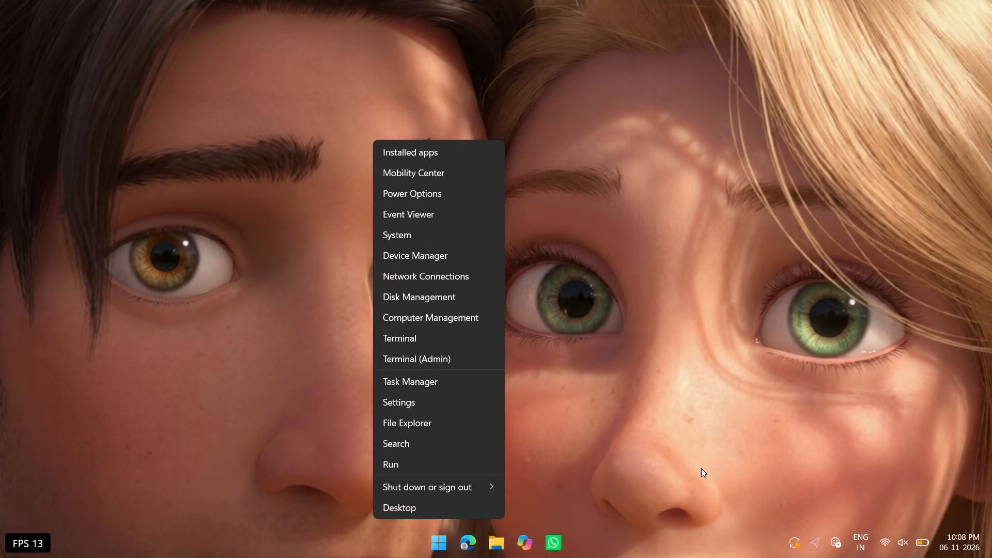
type("uu")
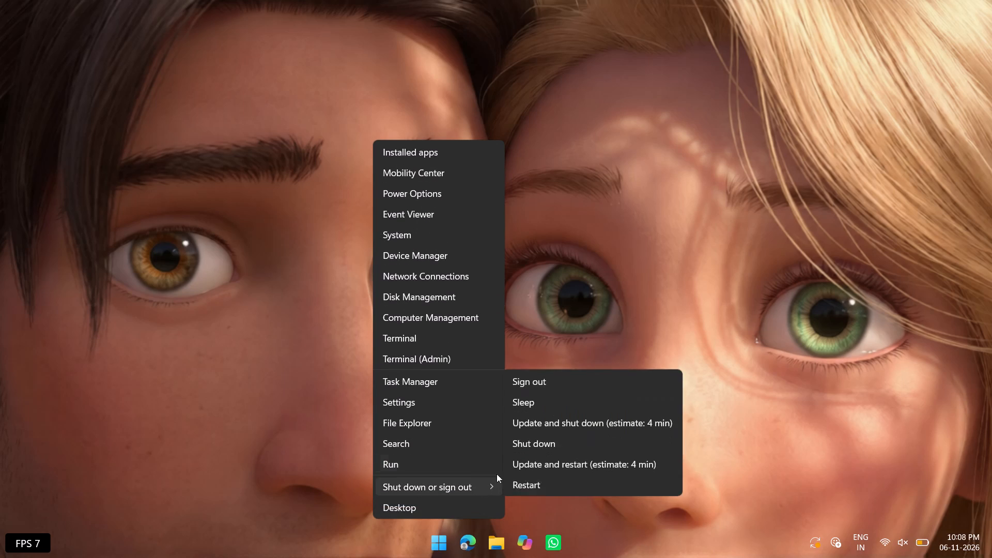
left_click(535, 416)
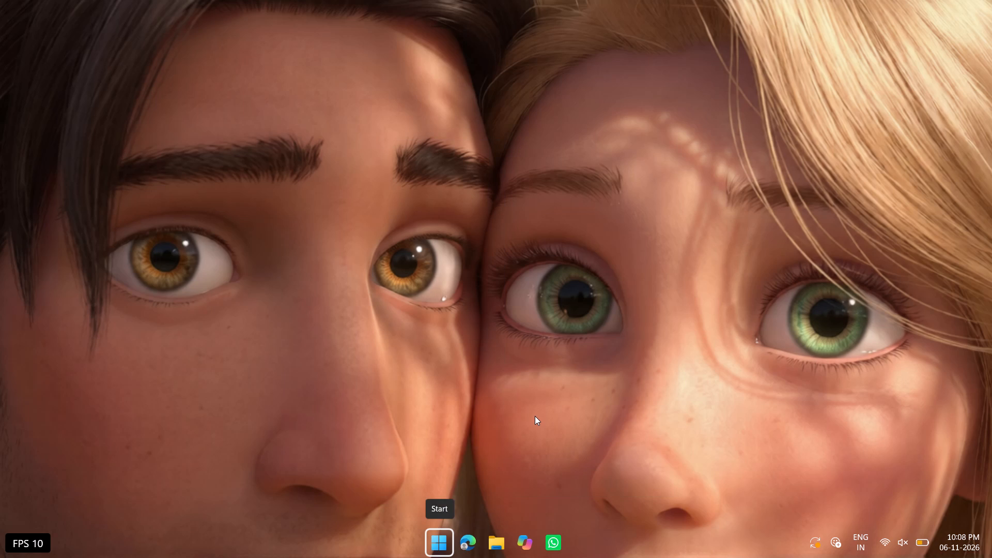